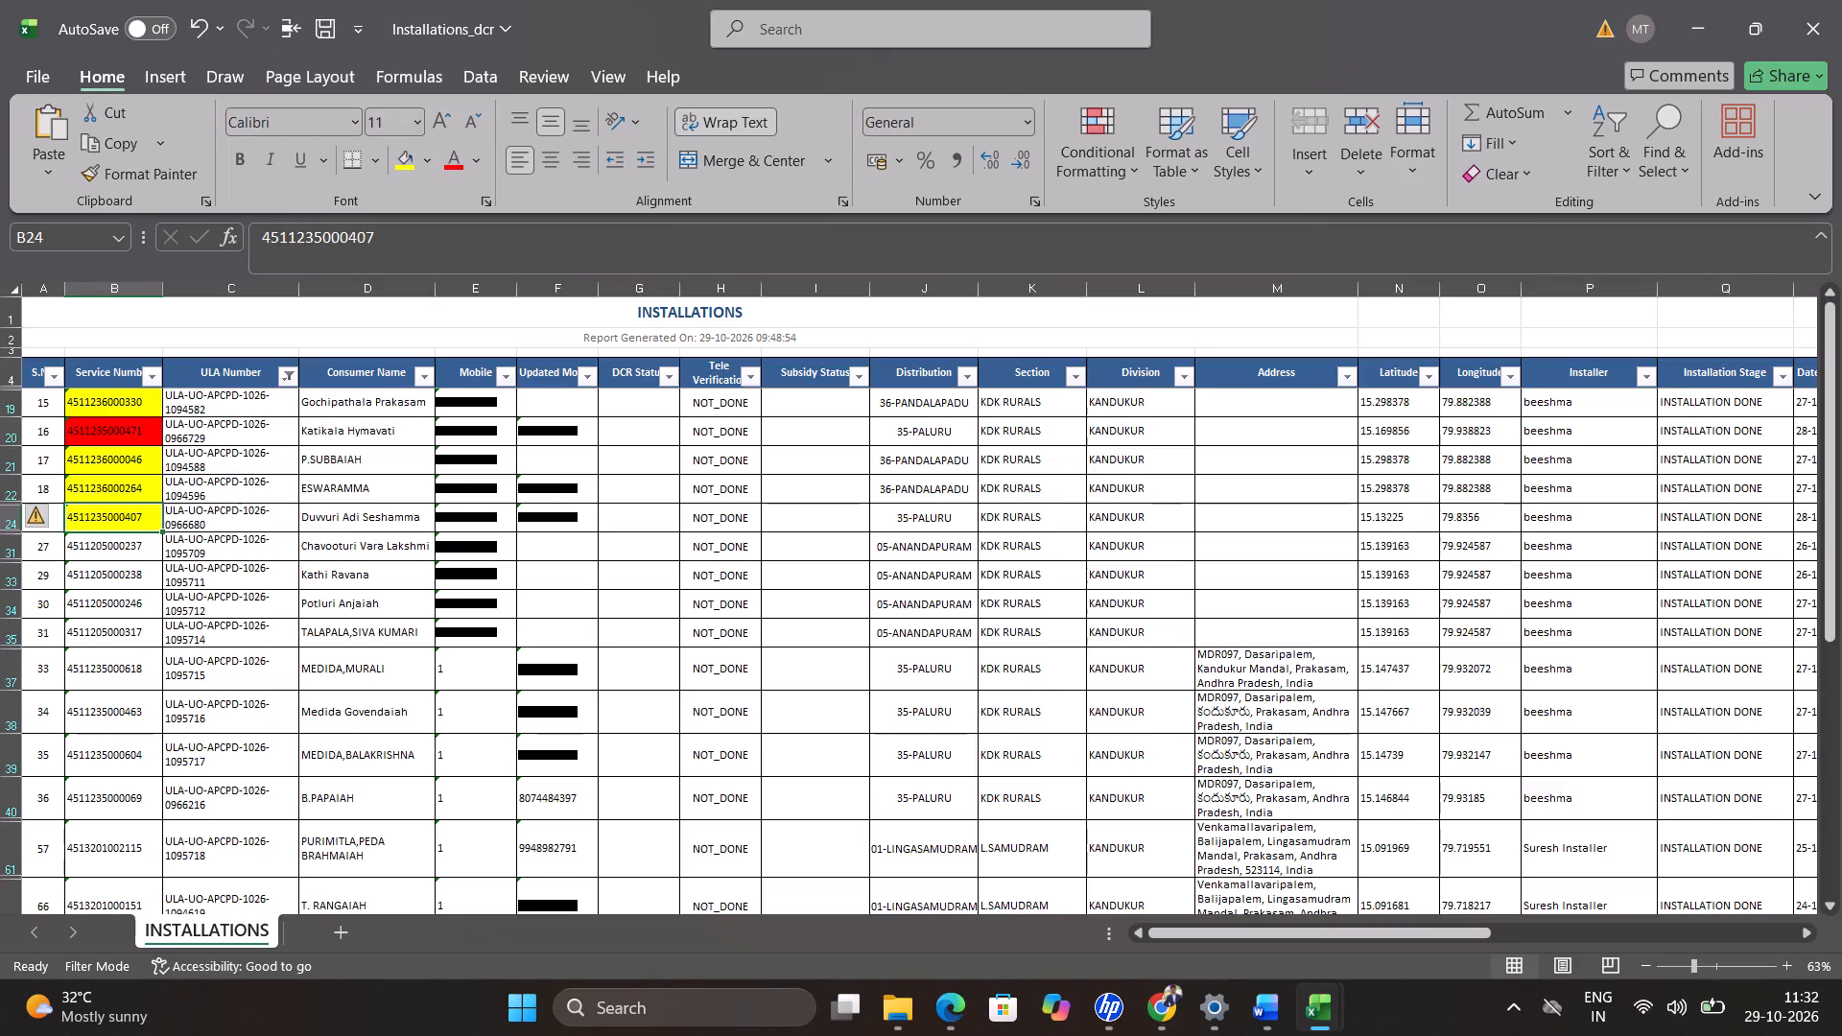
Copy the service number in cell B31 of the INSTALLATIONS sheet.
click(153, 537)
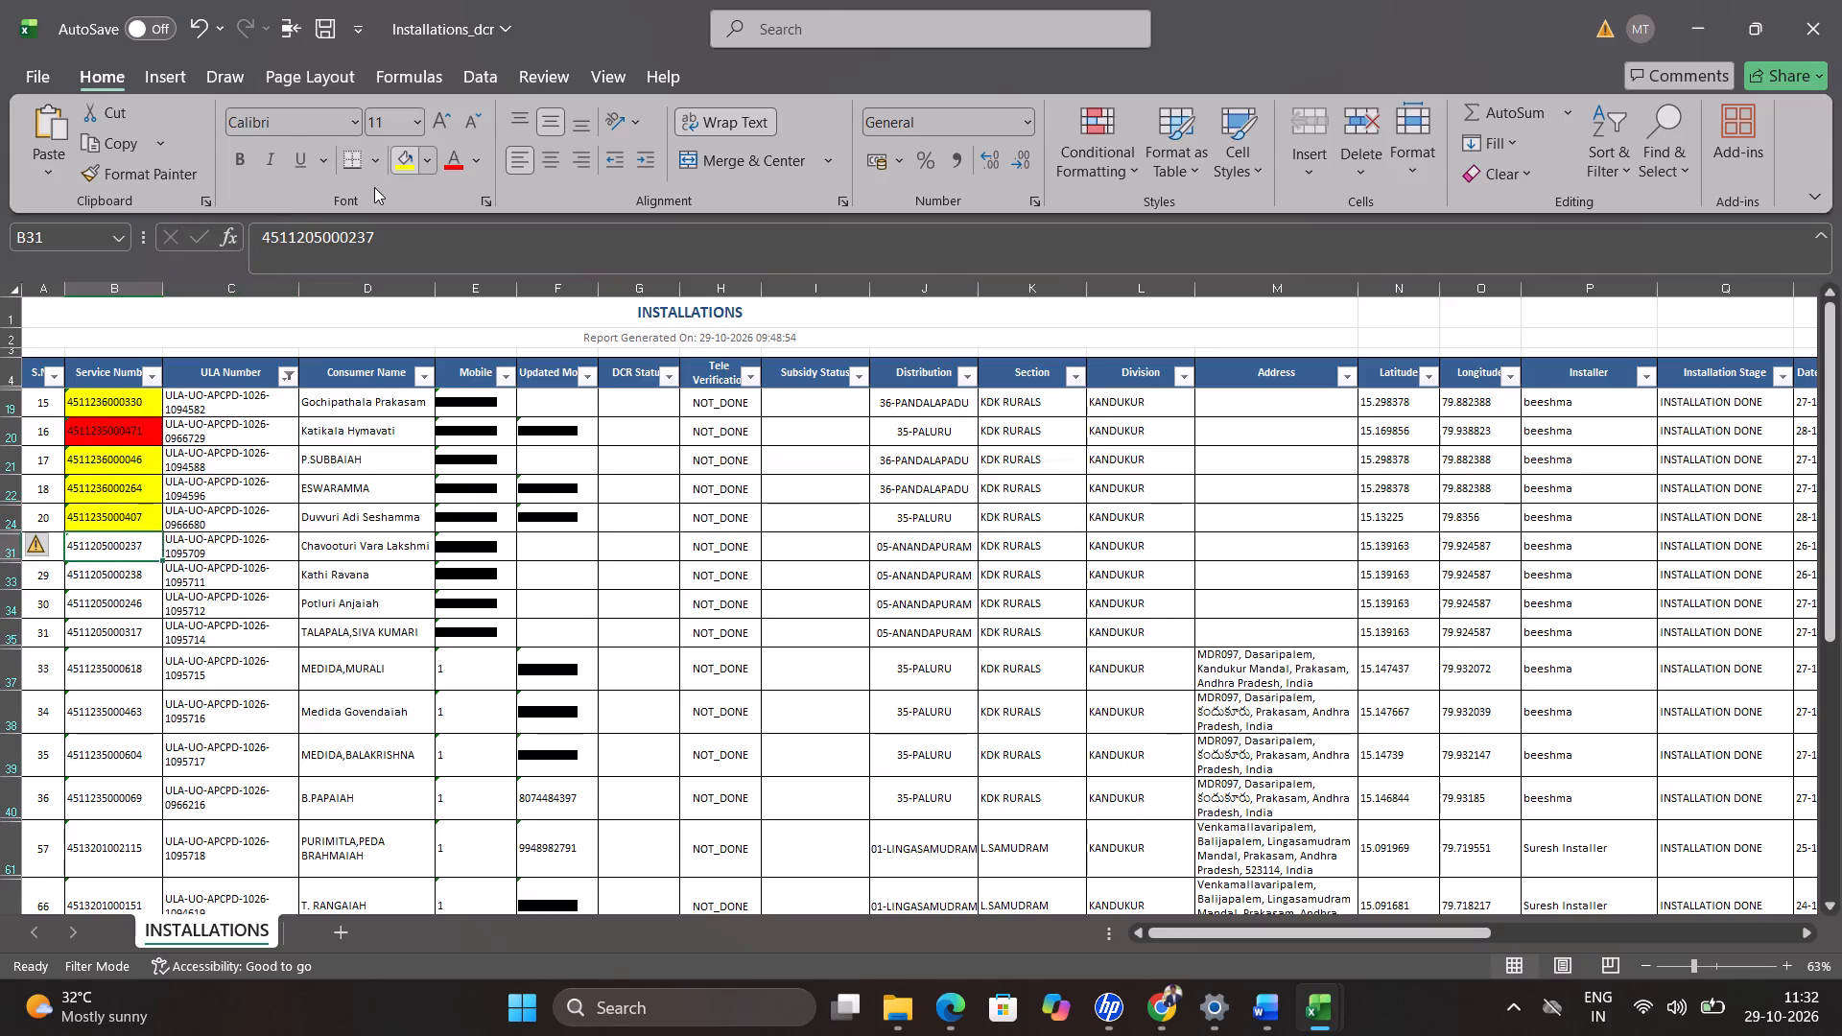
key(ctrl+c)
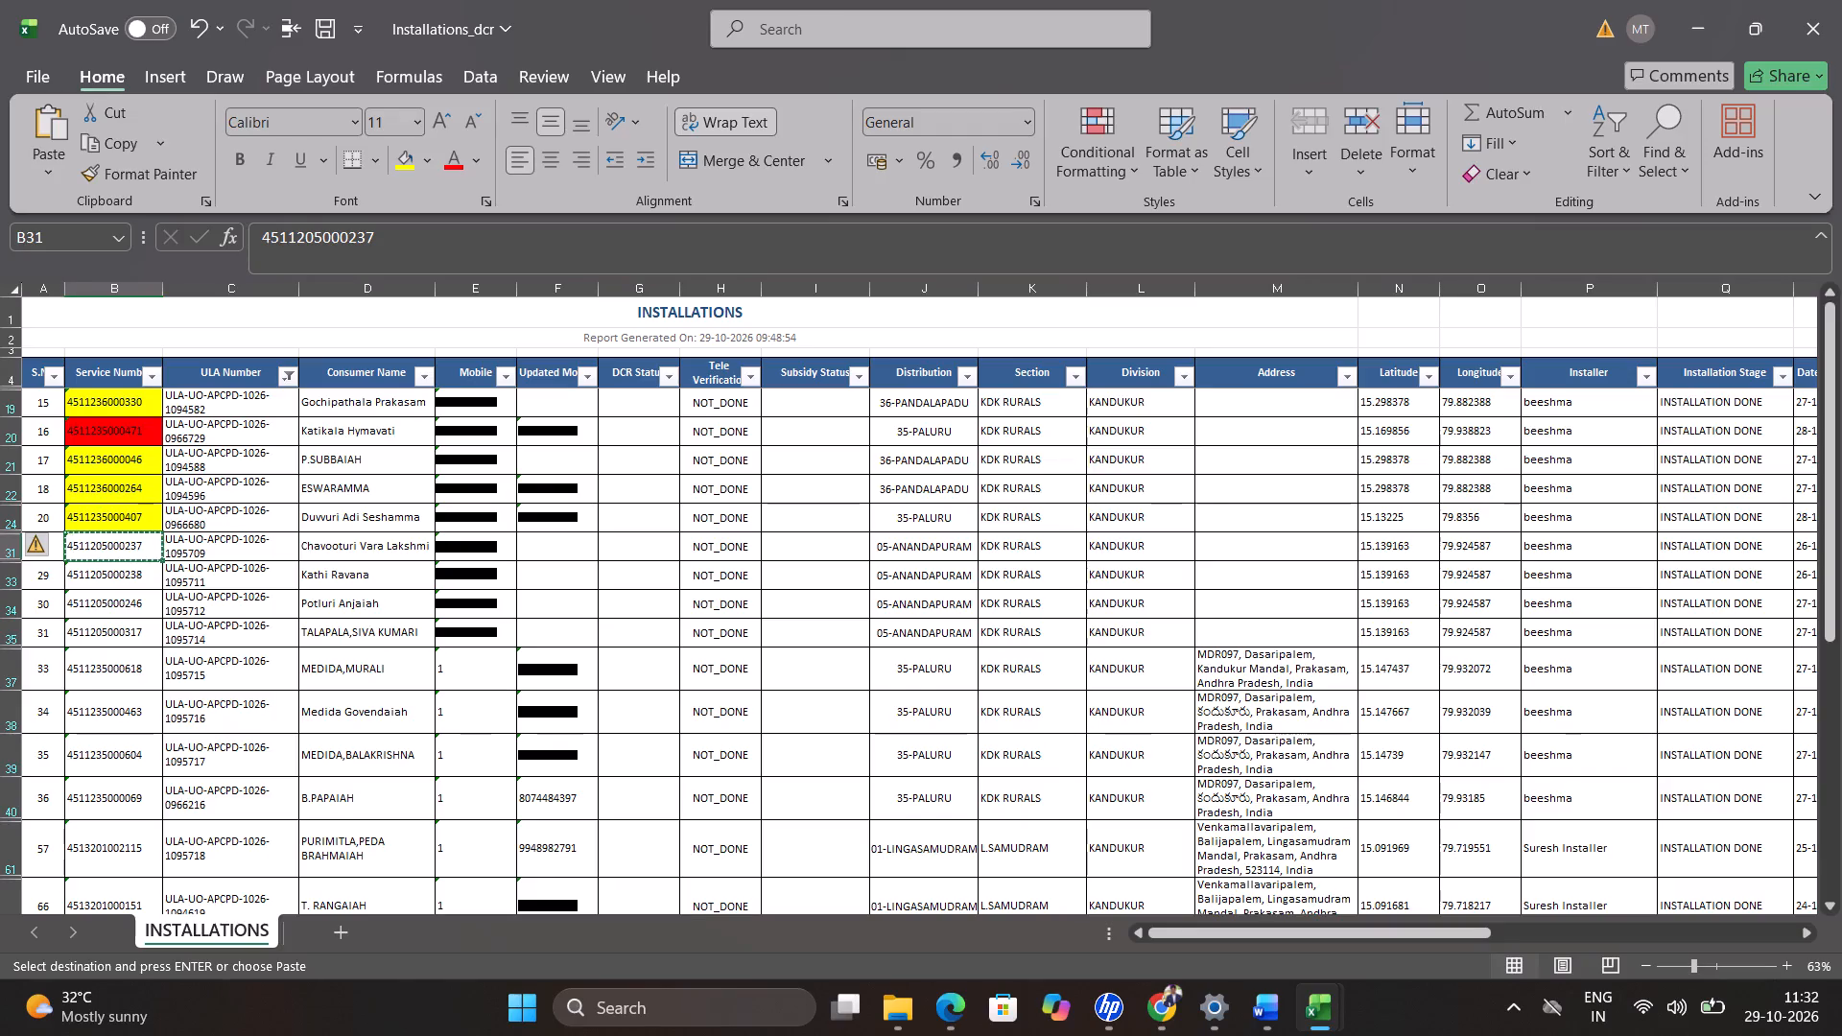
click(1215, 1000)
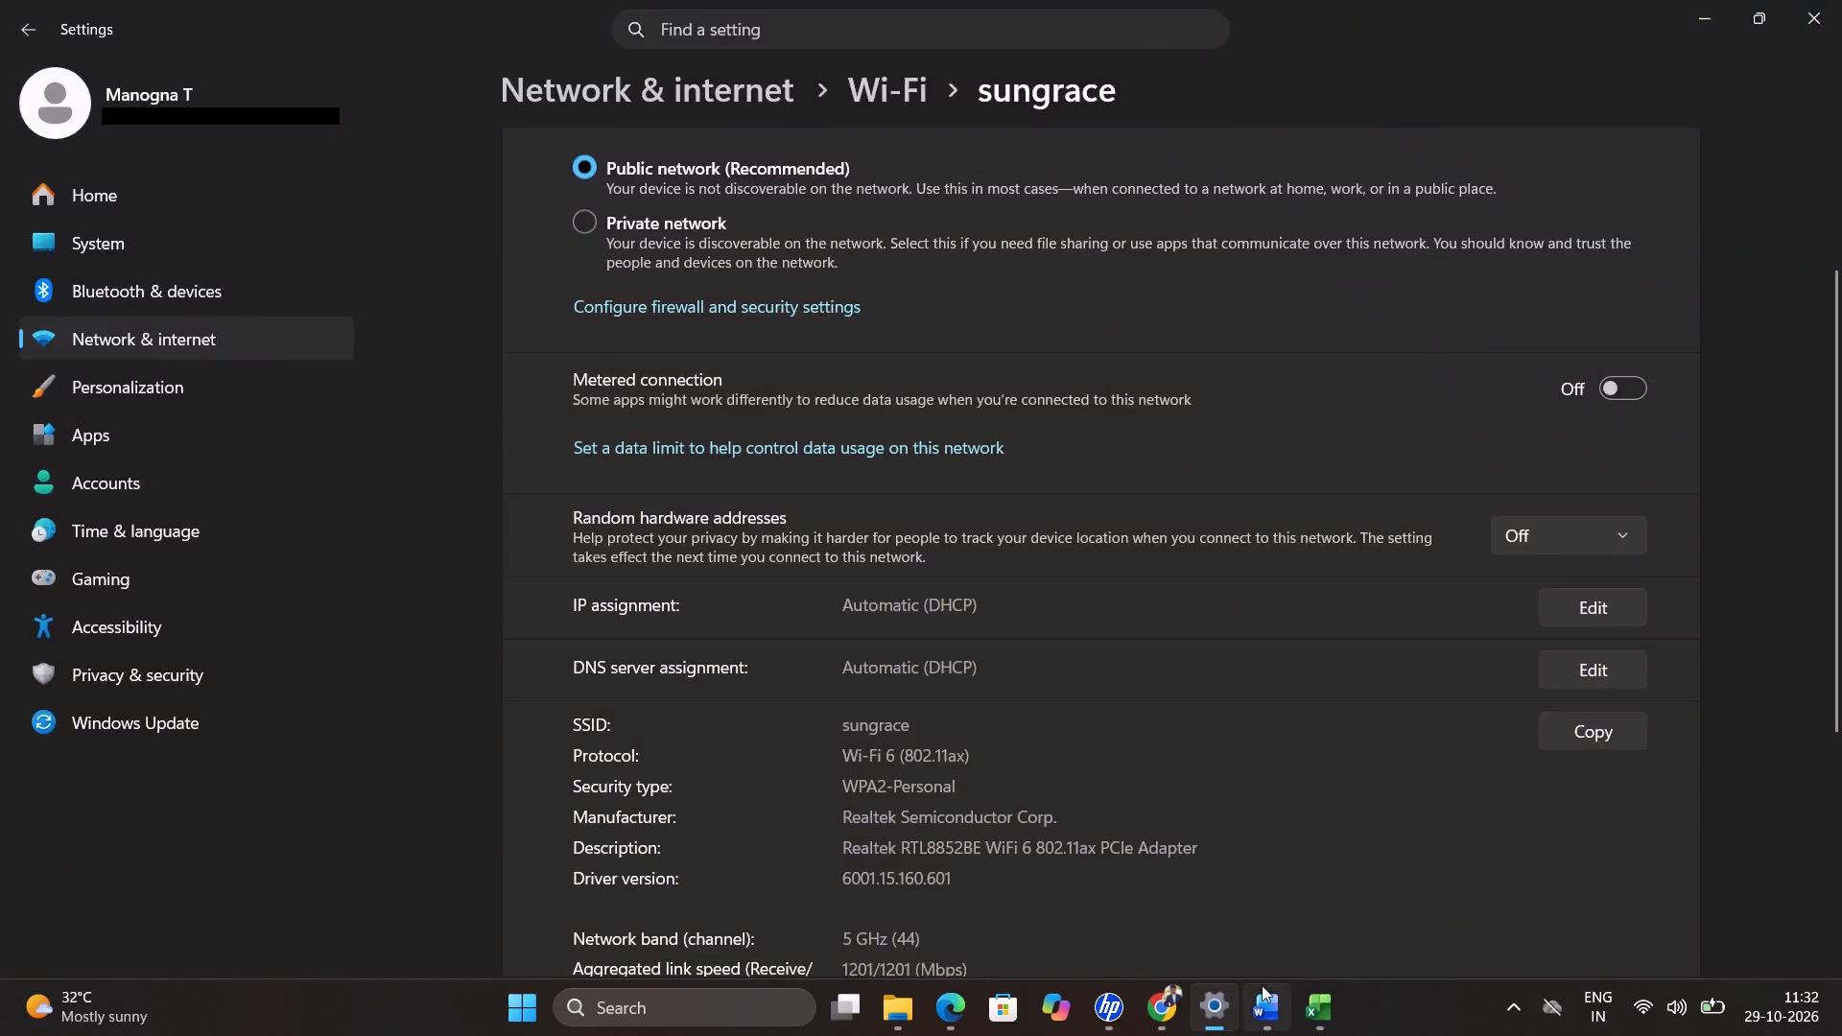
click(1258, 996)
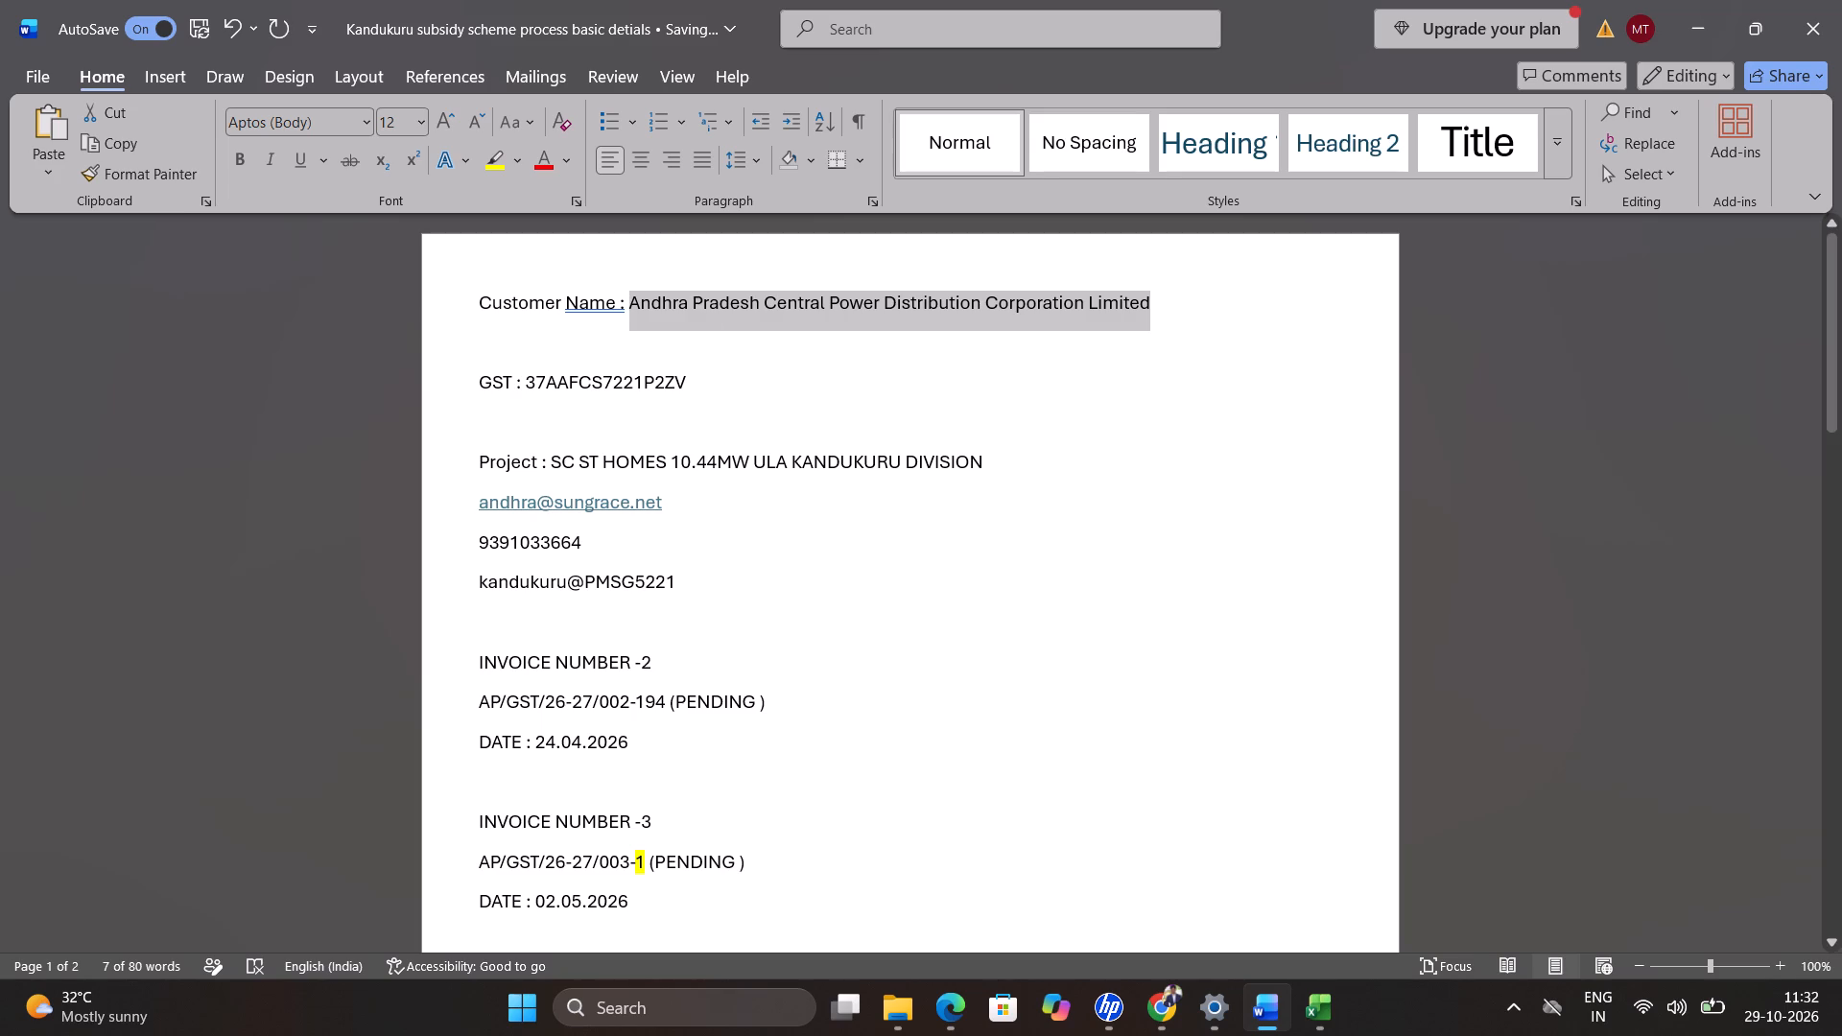
Switch to the dcr pending 29.10.2026 workbook, enable editing and fill service number cell A2 yellow.
click(1503, 884)
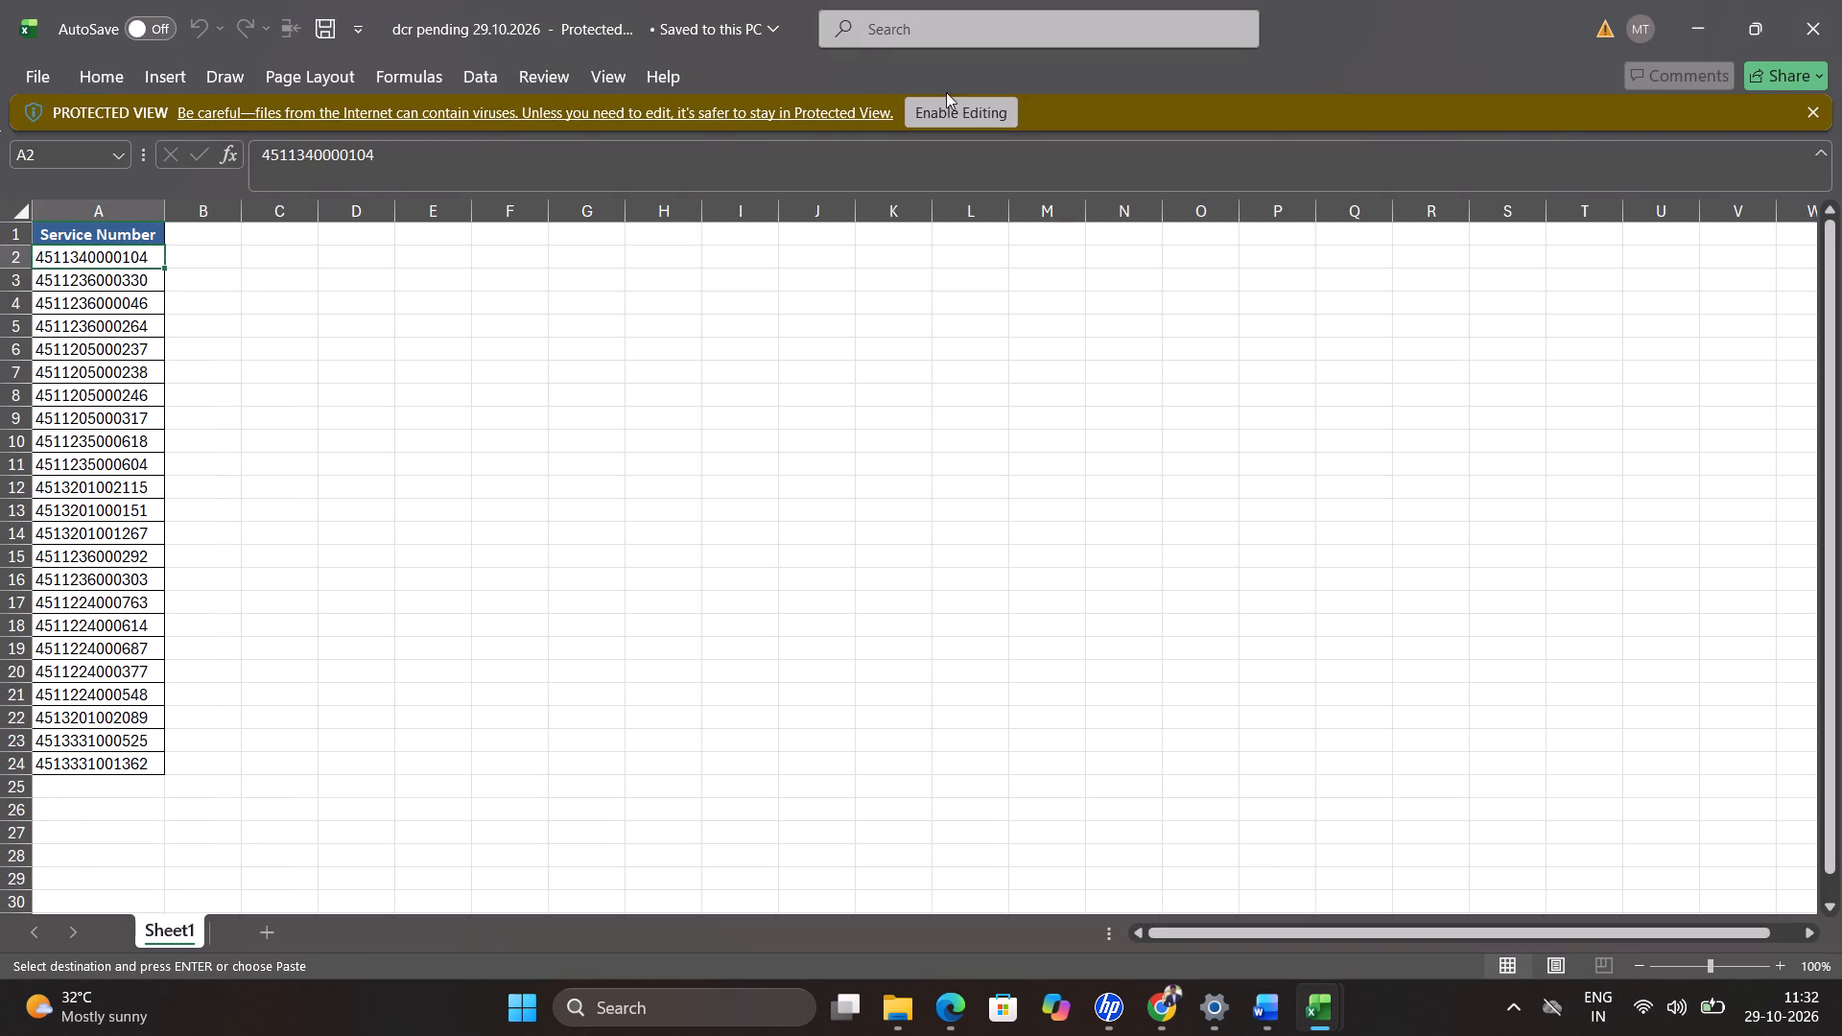
click(961, 114)
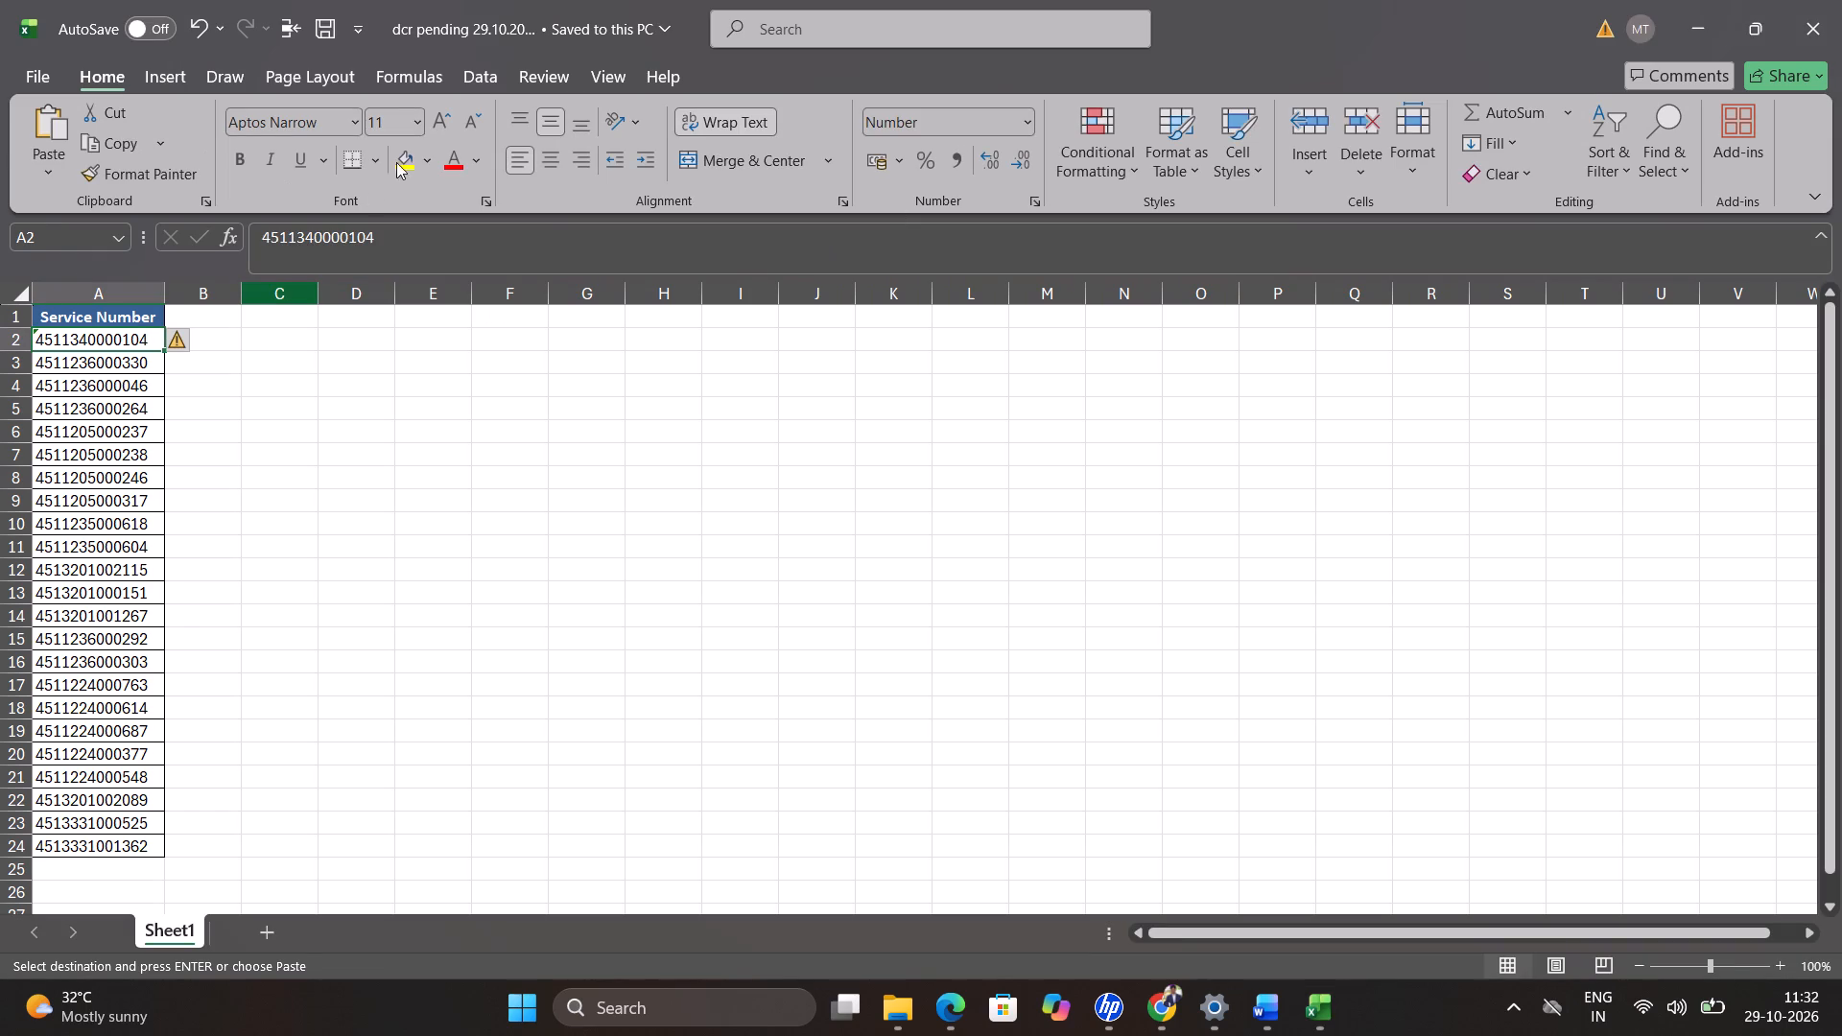
click(406, 150)
Copy the service number in cell A3 and use it to find that consumer's work order on the SUNGRACE site.
click(157, 372)
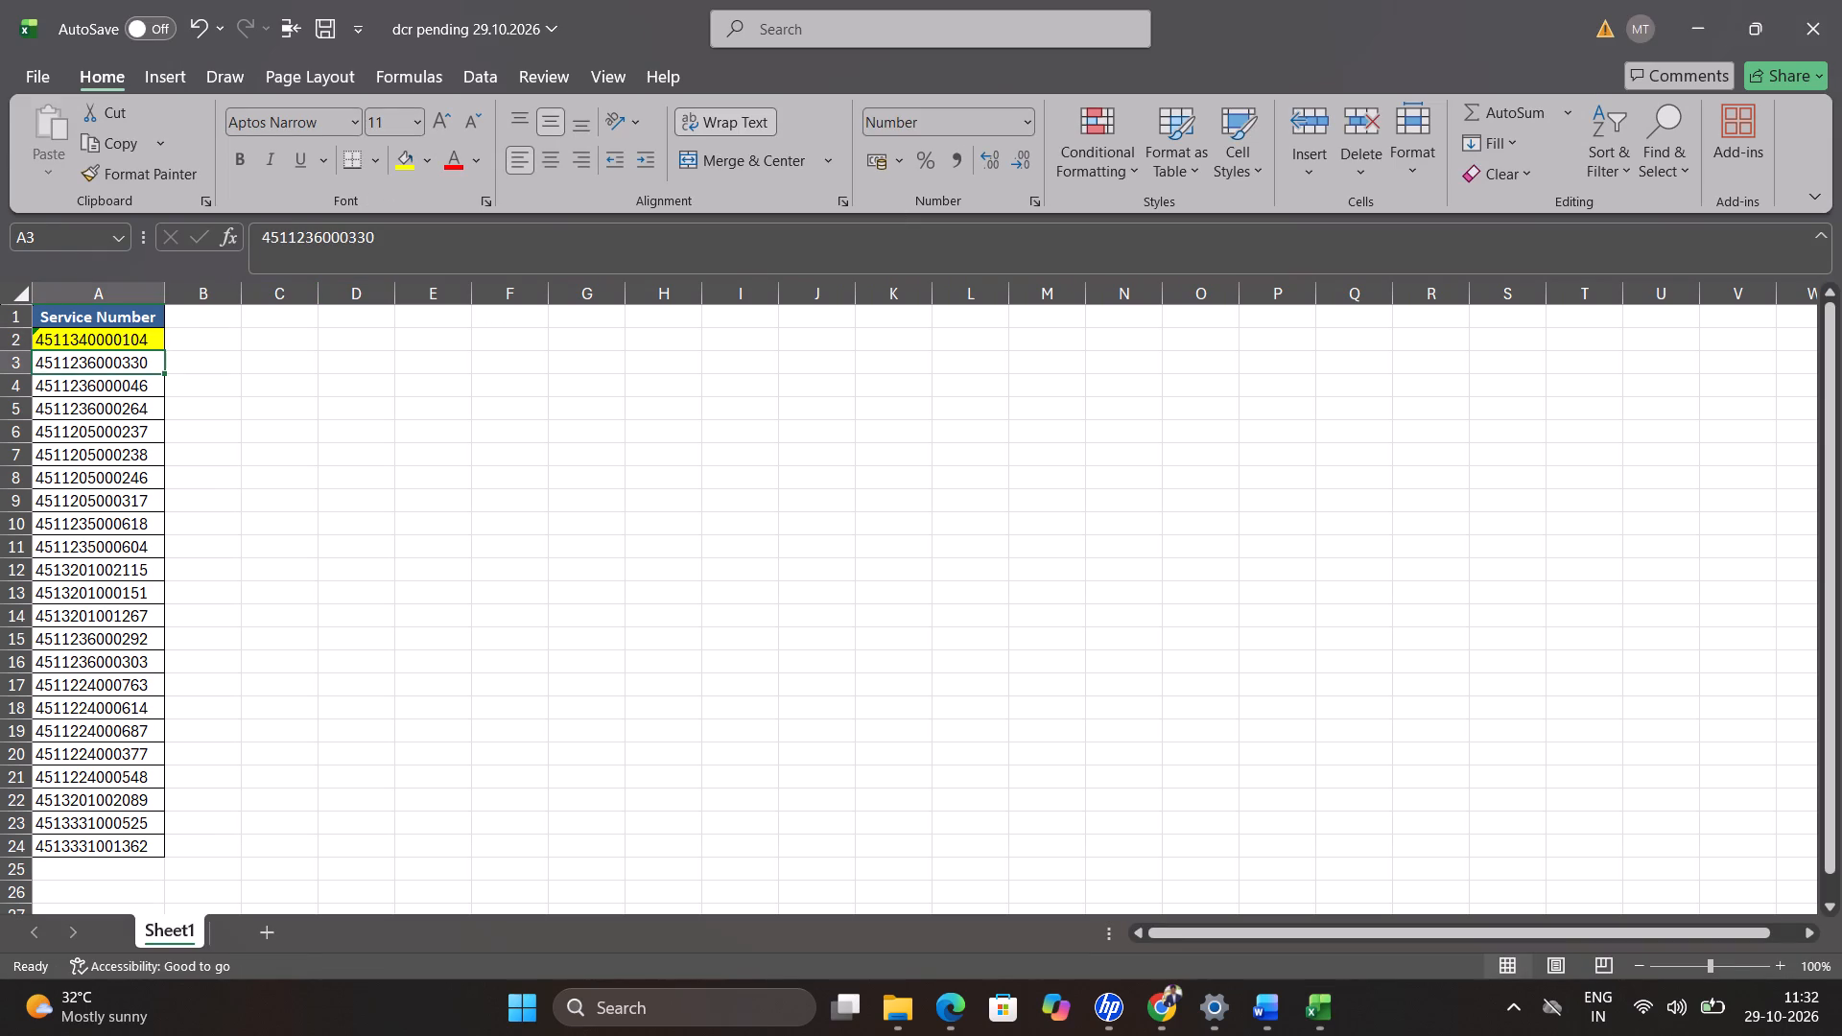
key(ctrl+c)
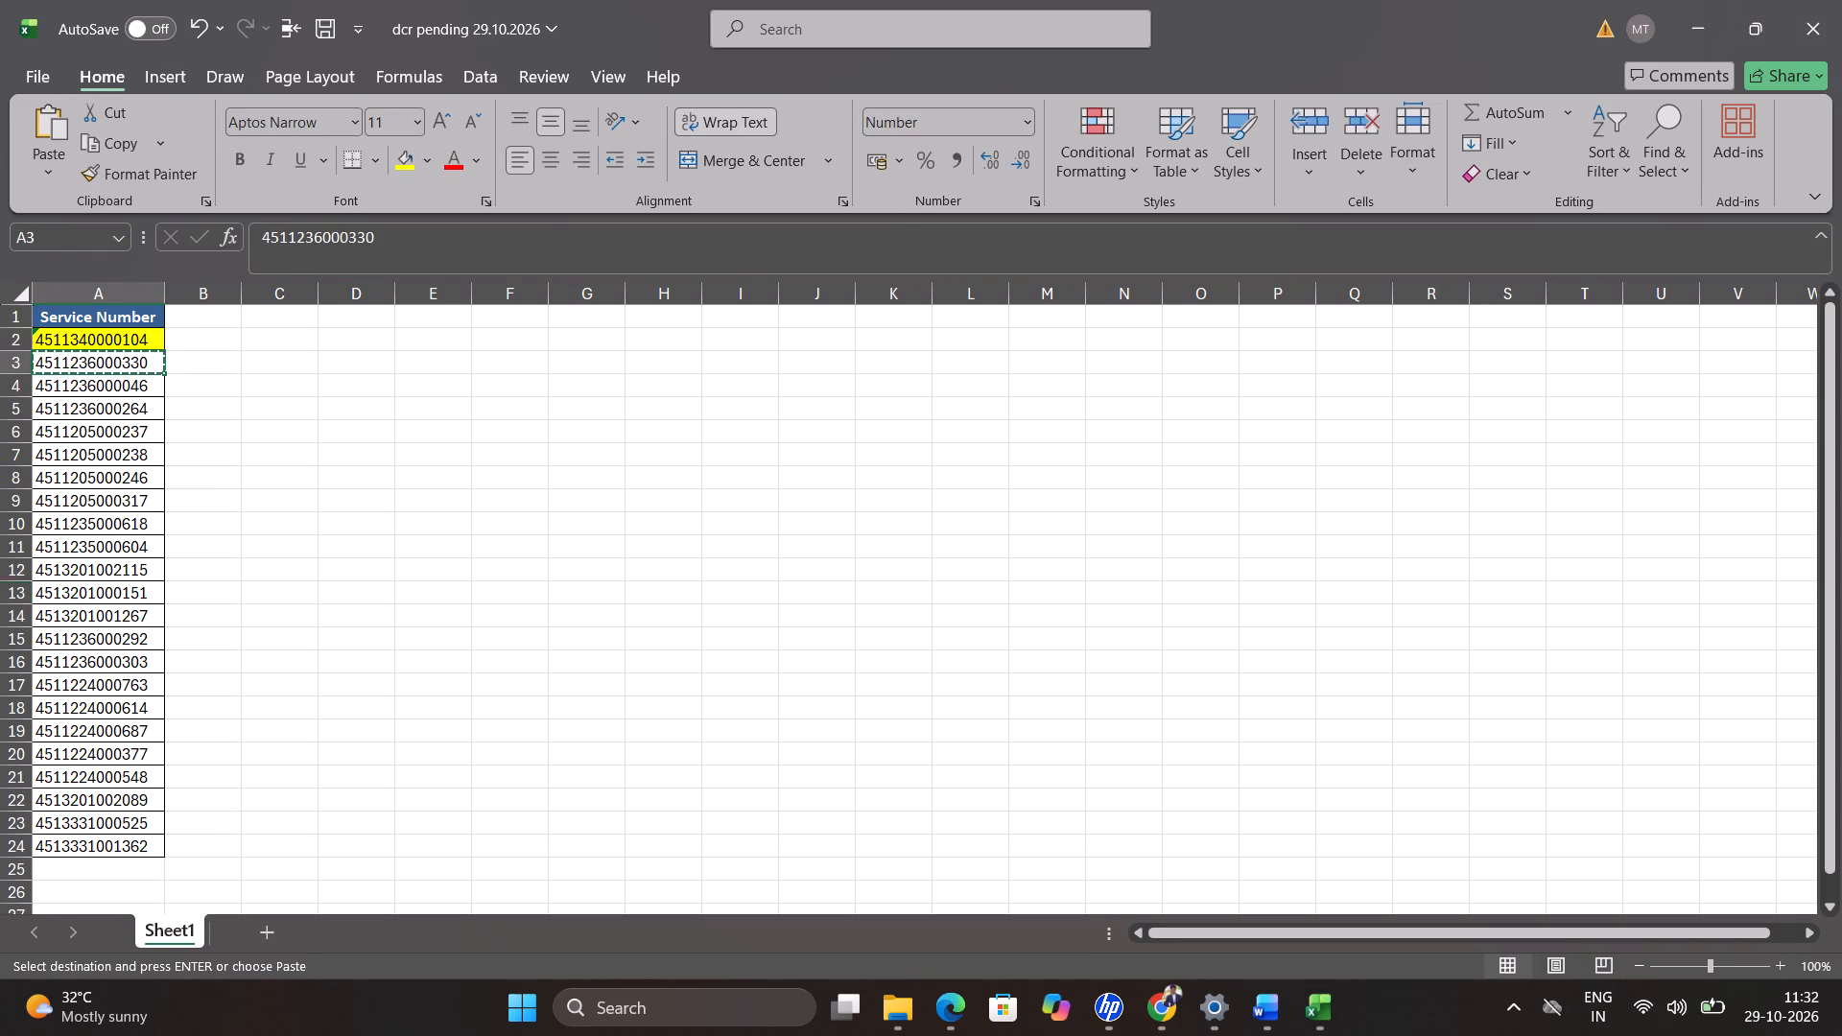
click(1169, 1005)
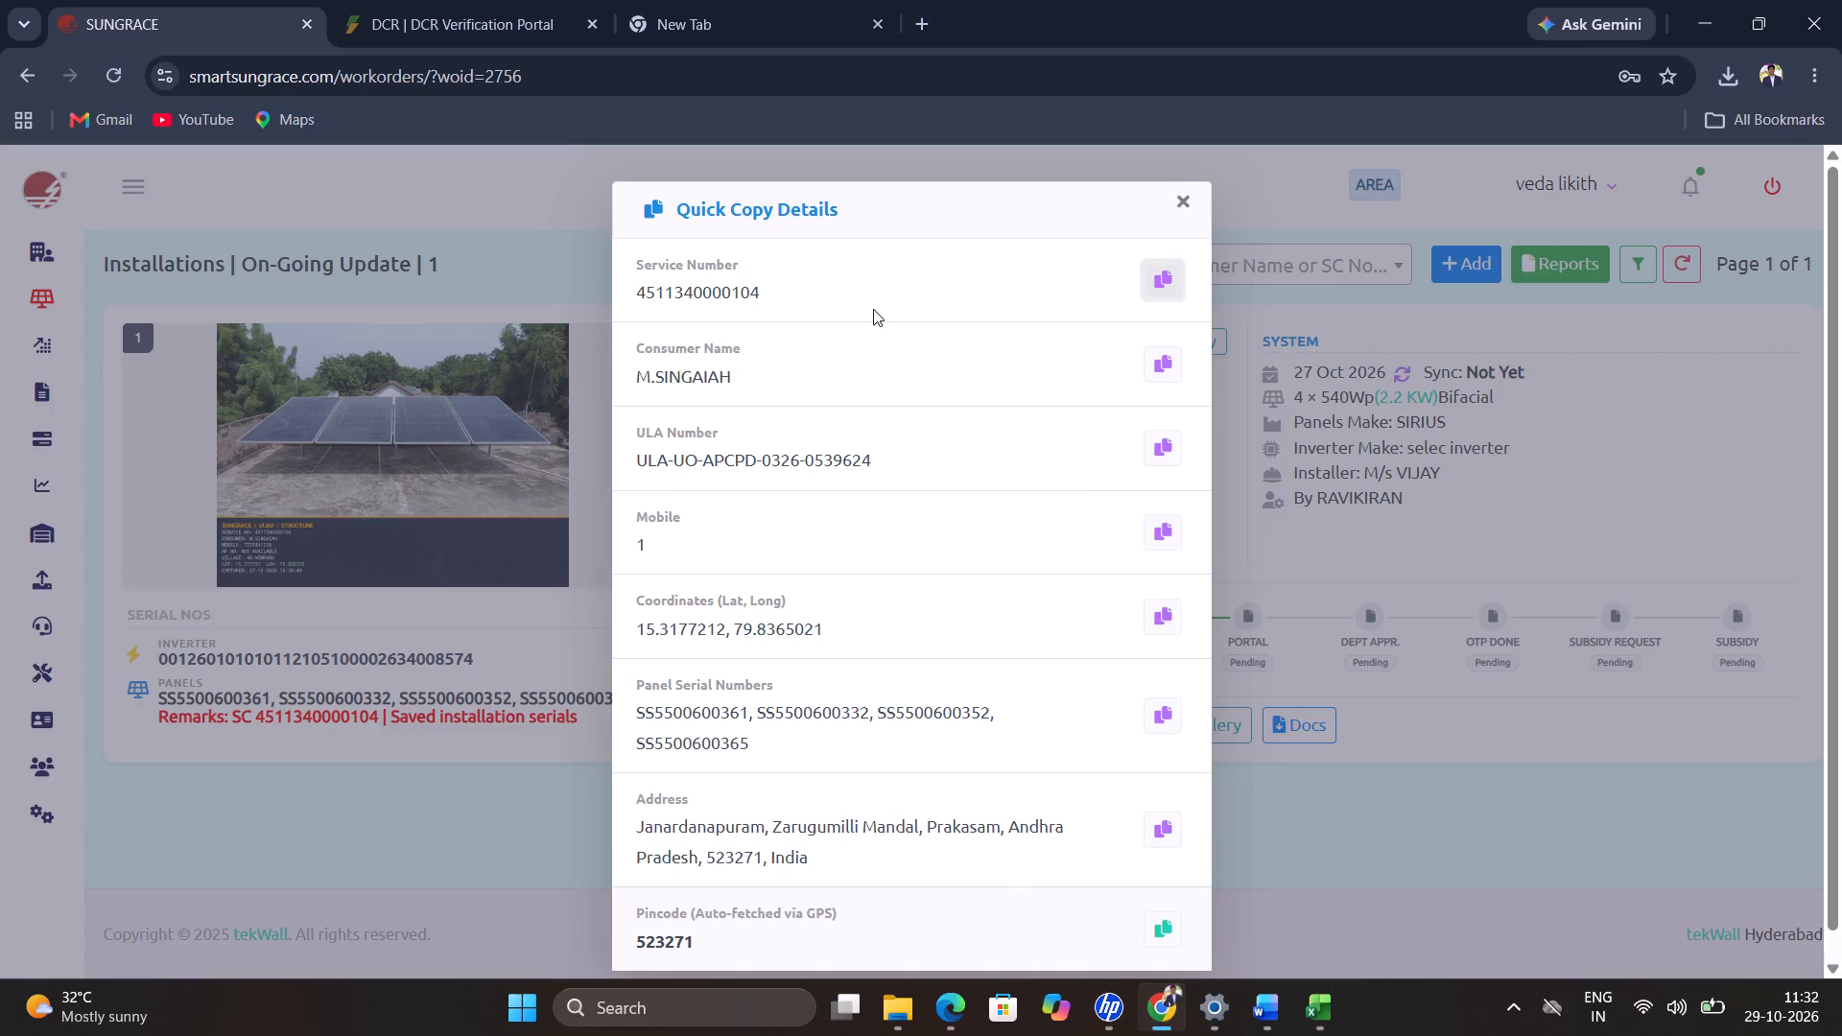
click(1169, 202)
click(1150, 265)
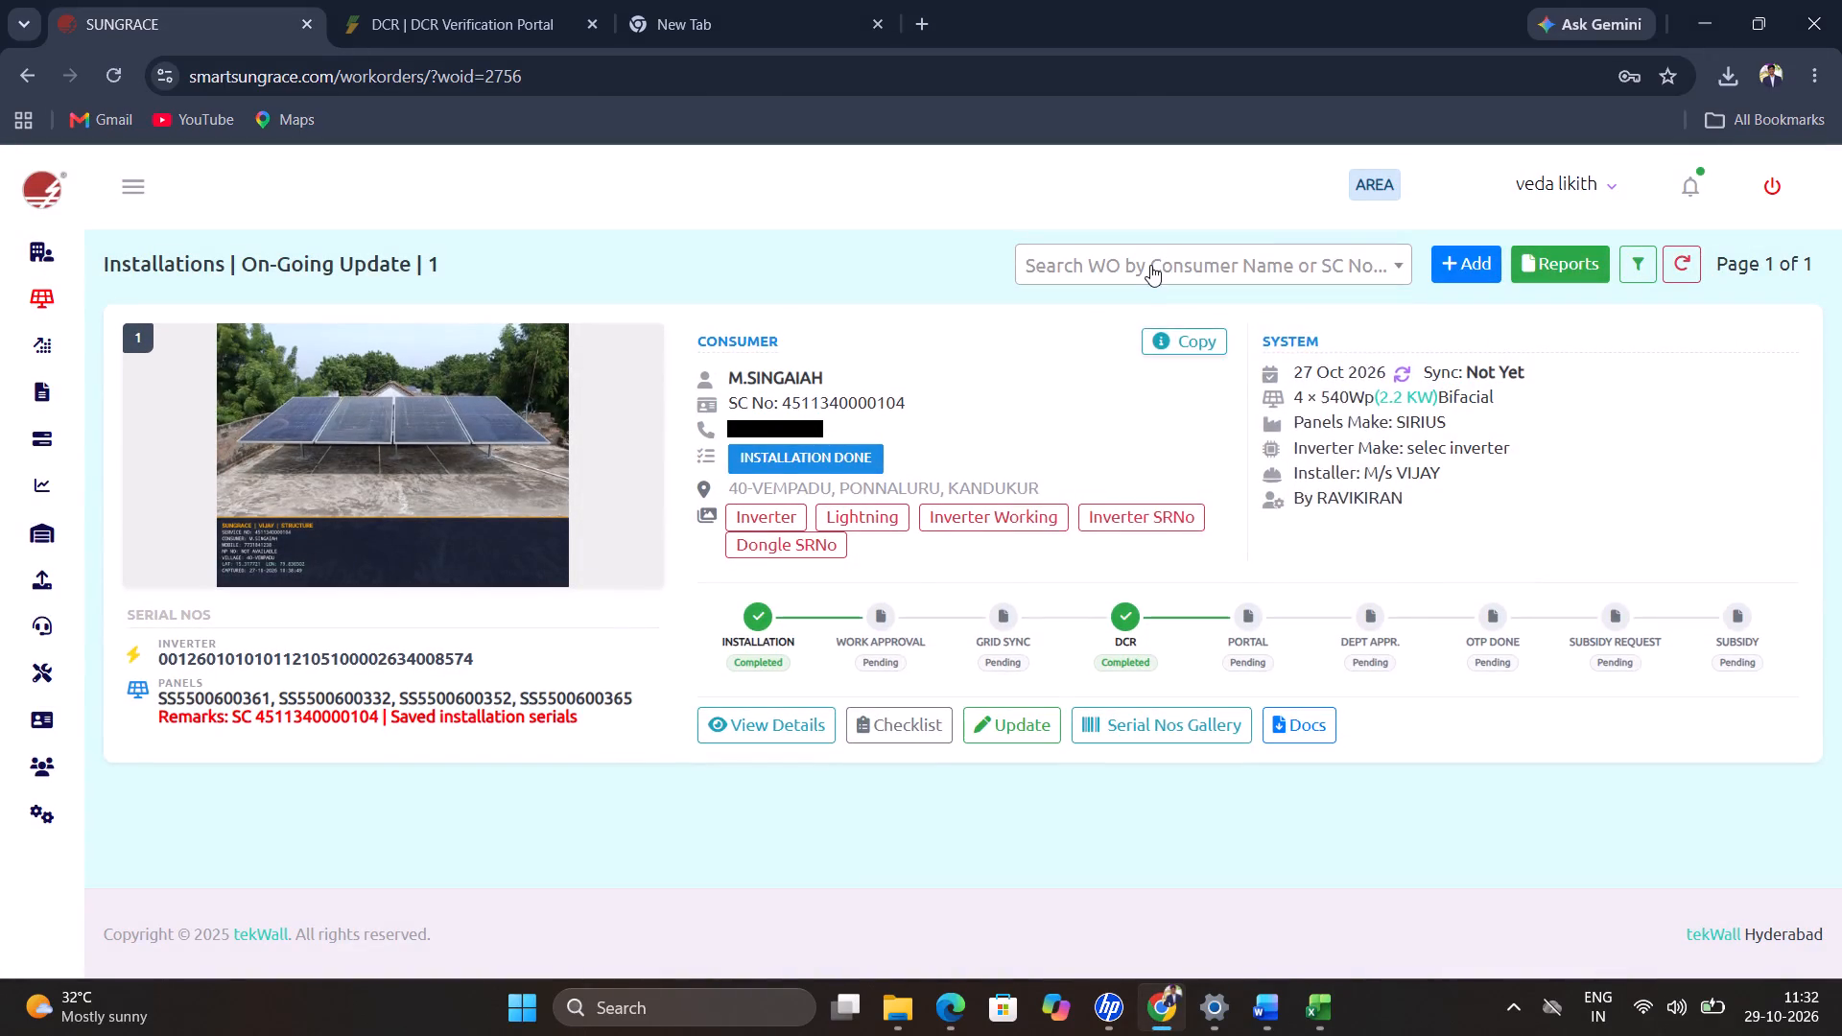
key(ctrl+v)
key(ctrl+space)
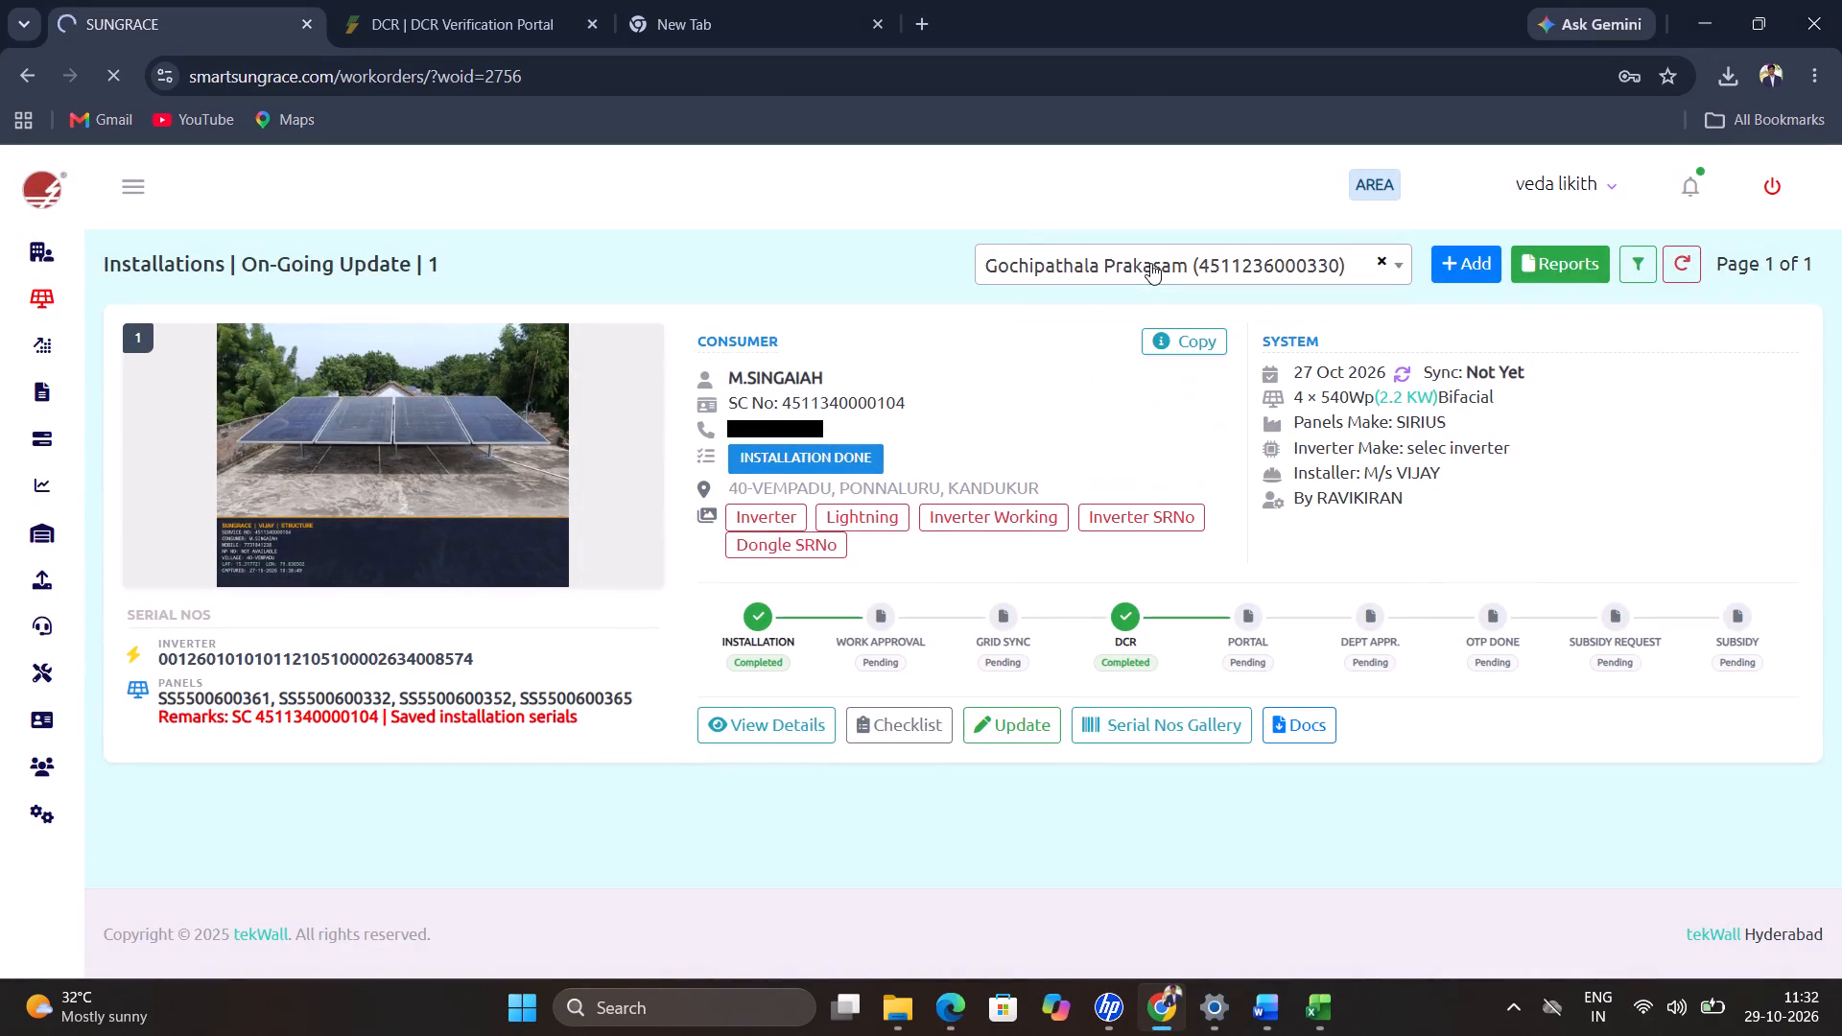
key(Return)
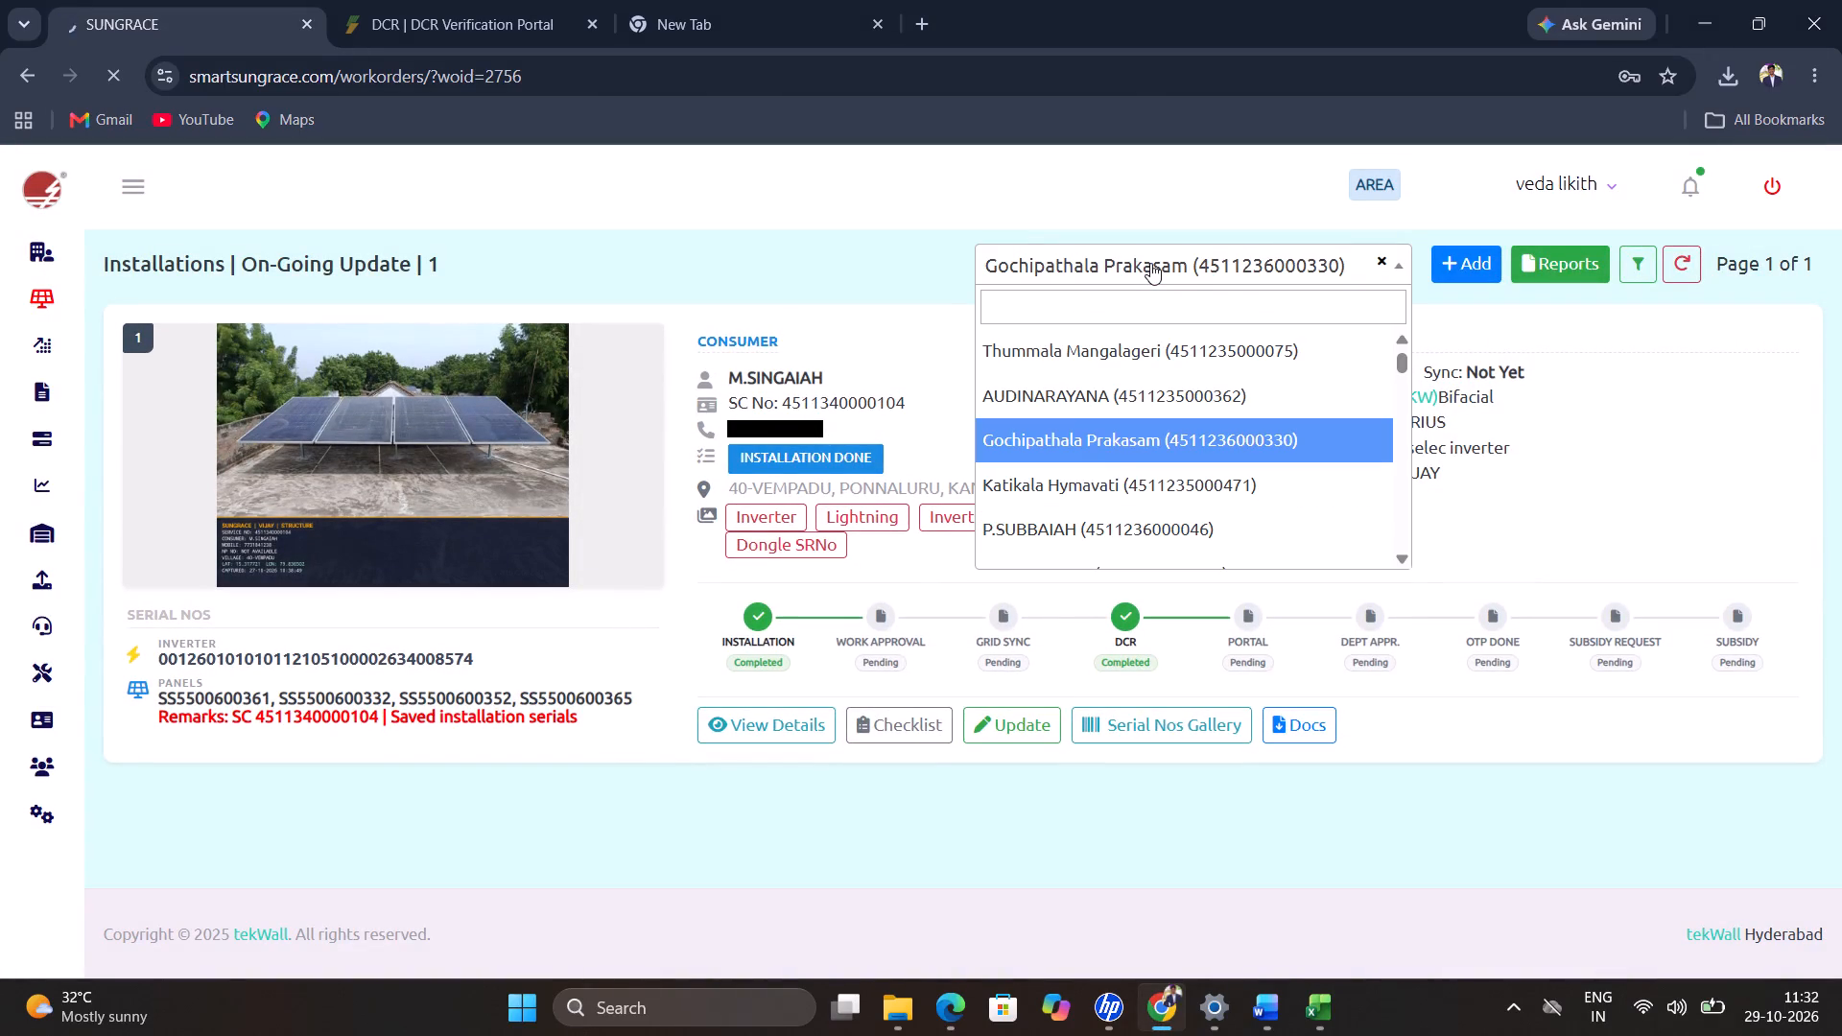
key(ctrl+v)
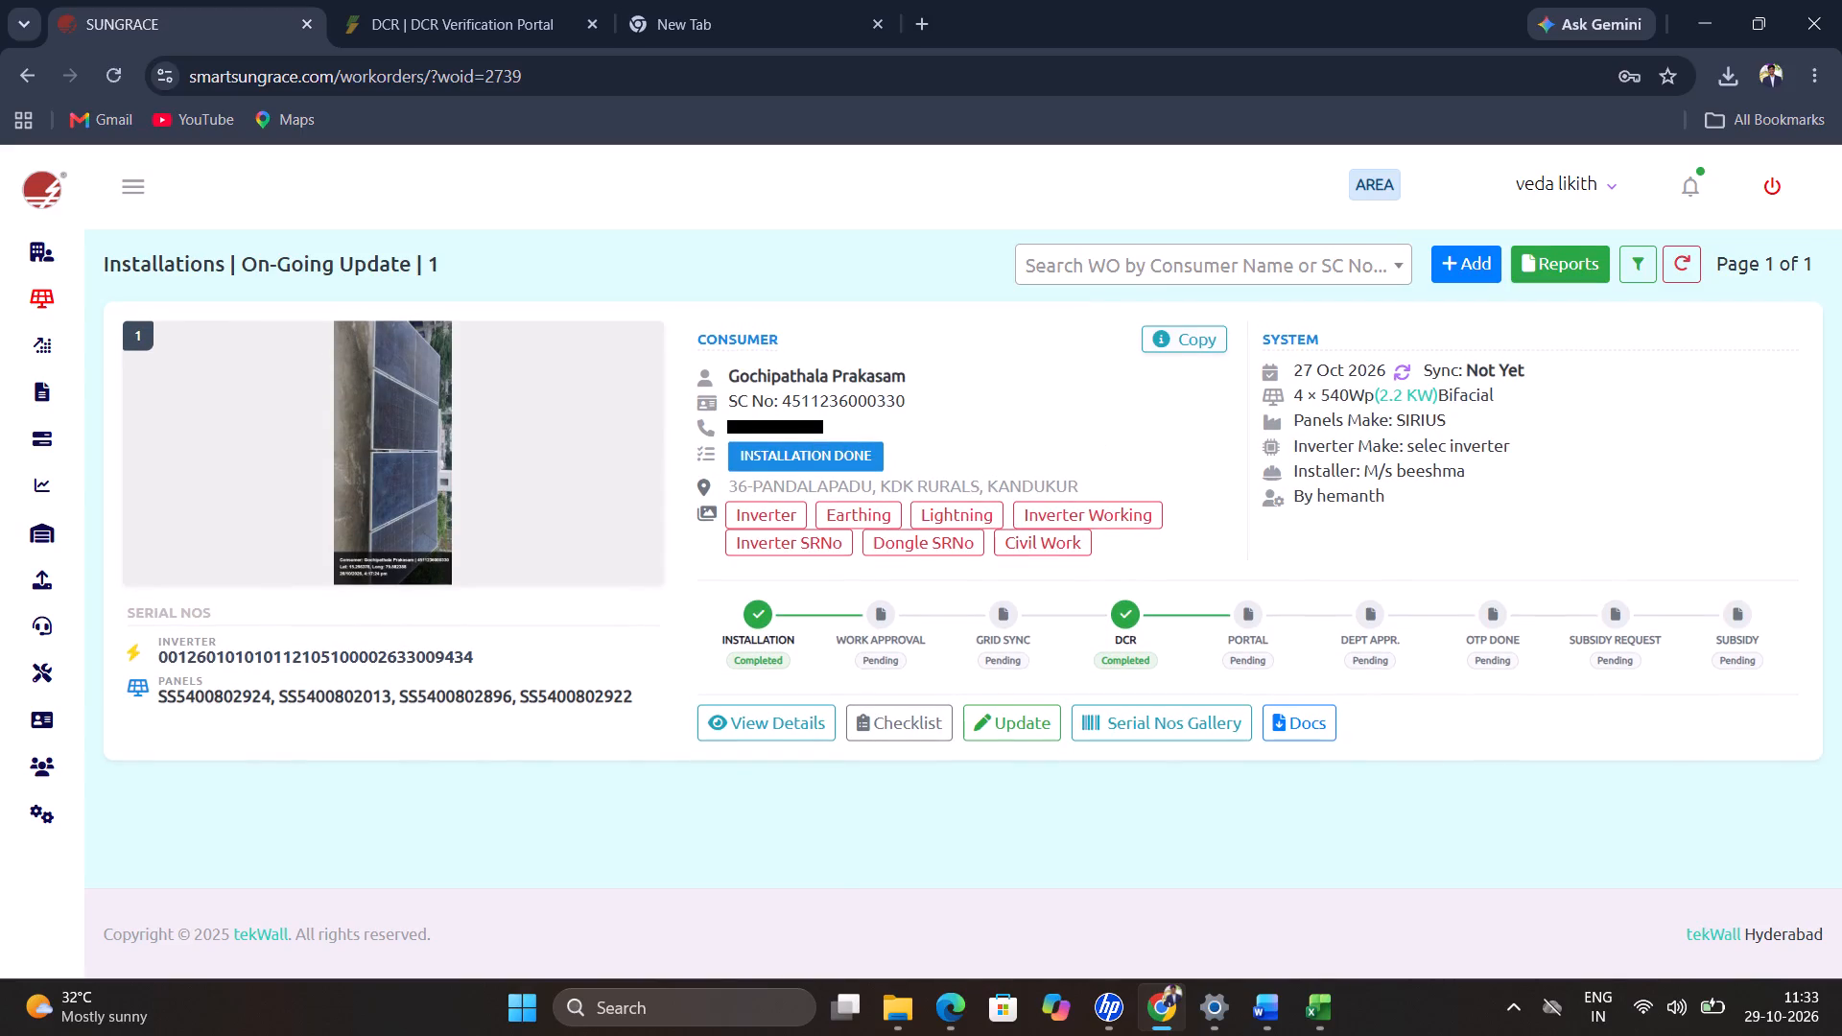
Review the service number rows in the Installations_dcr workbook.
click(1326, 1001)
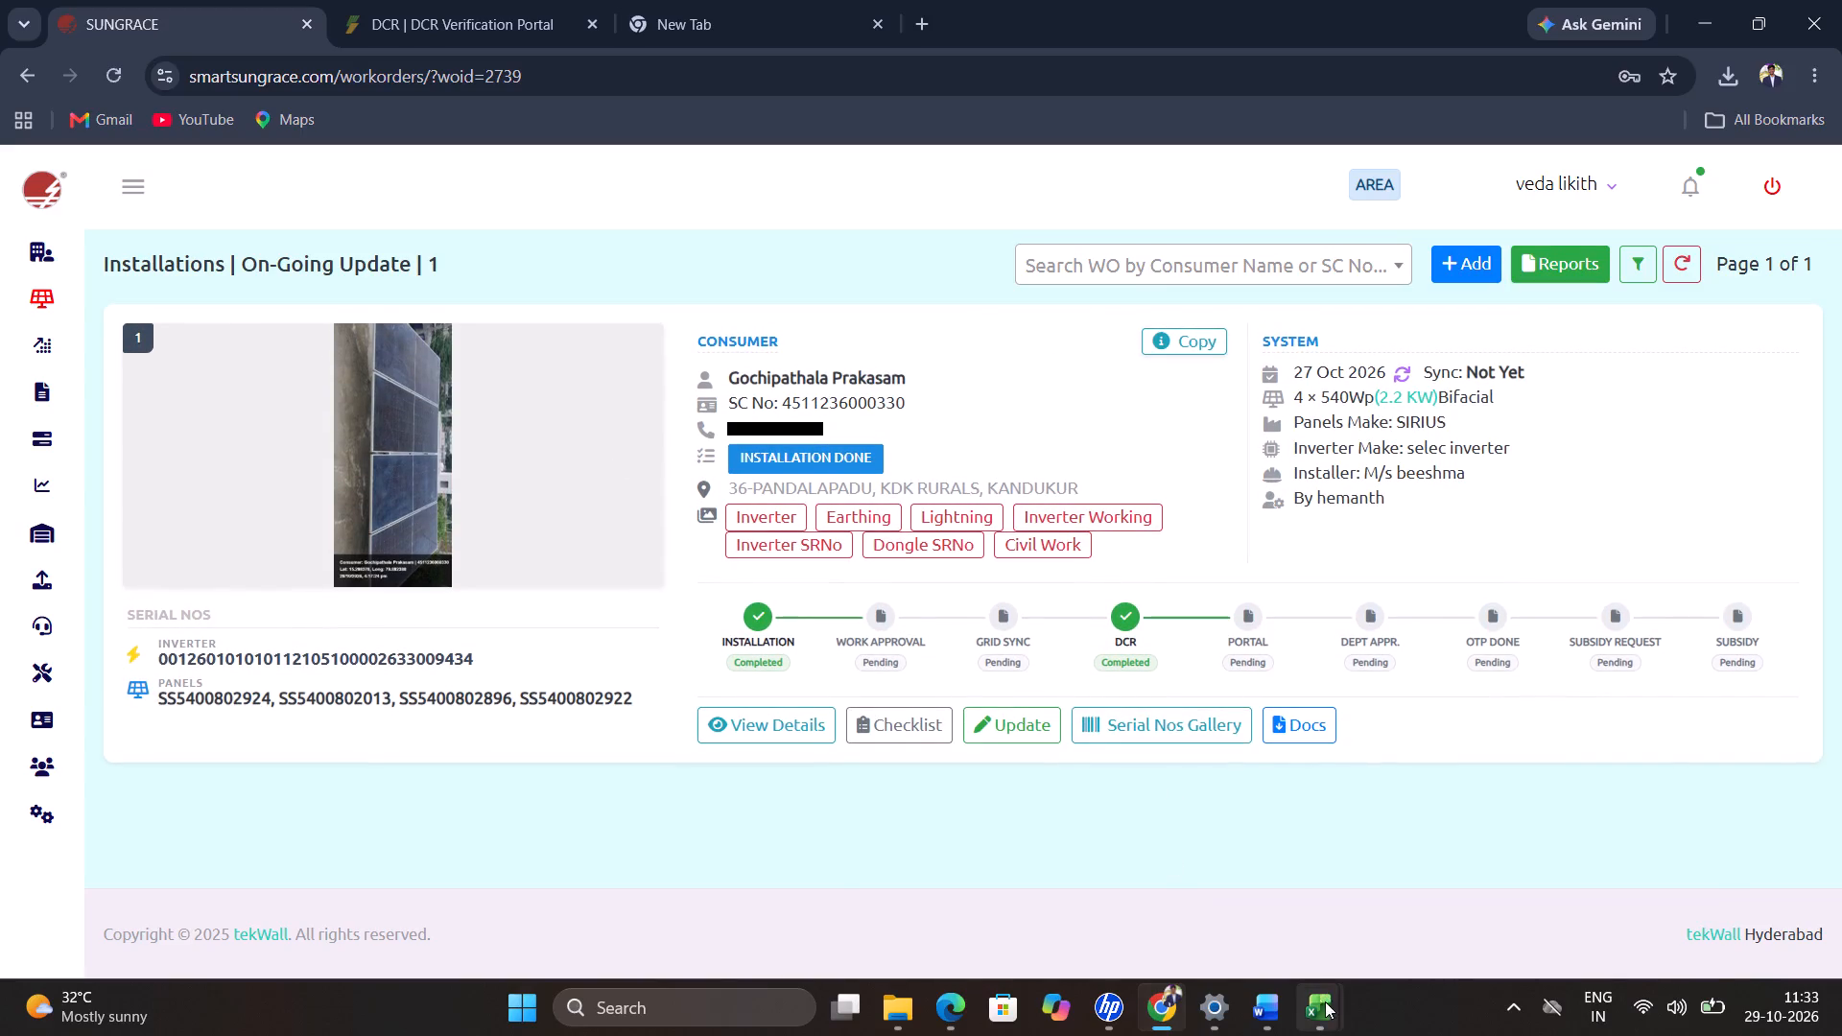
click(1491, 841)
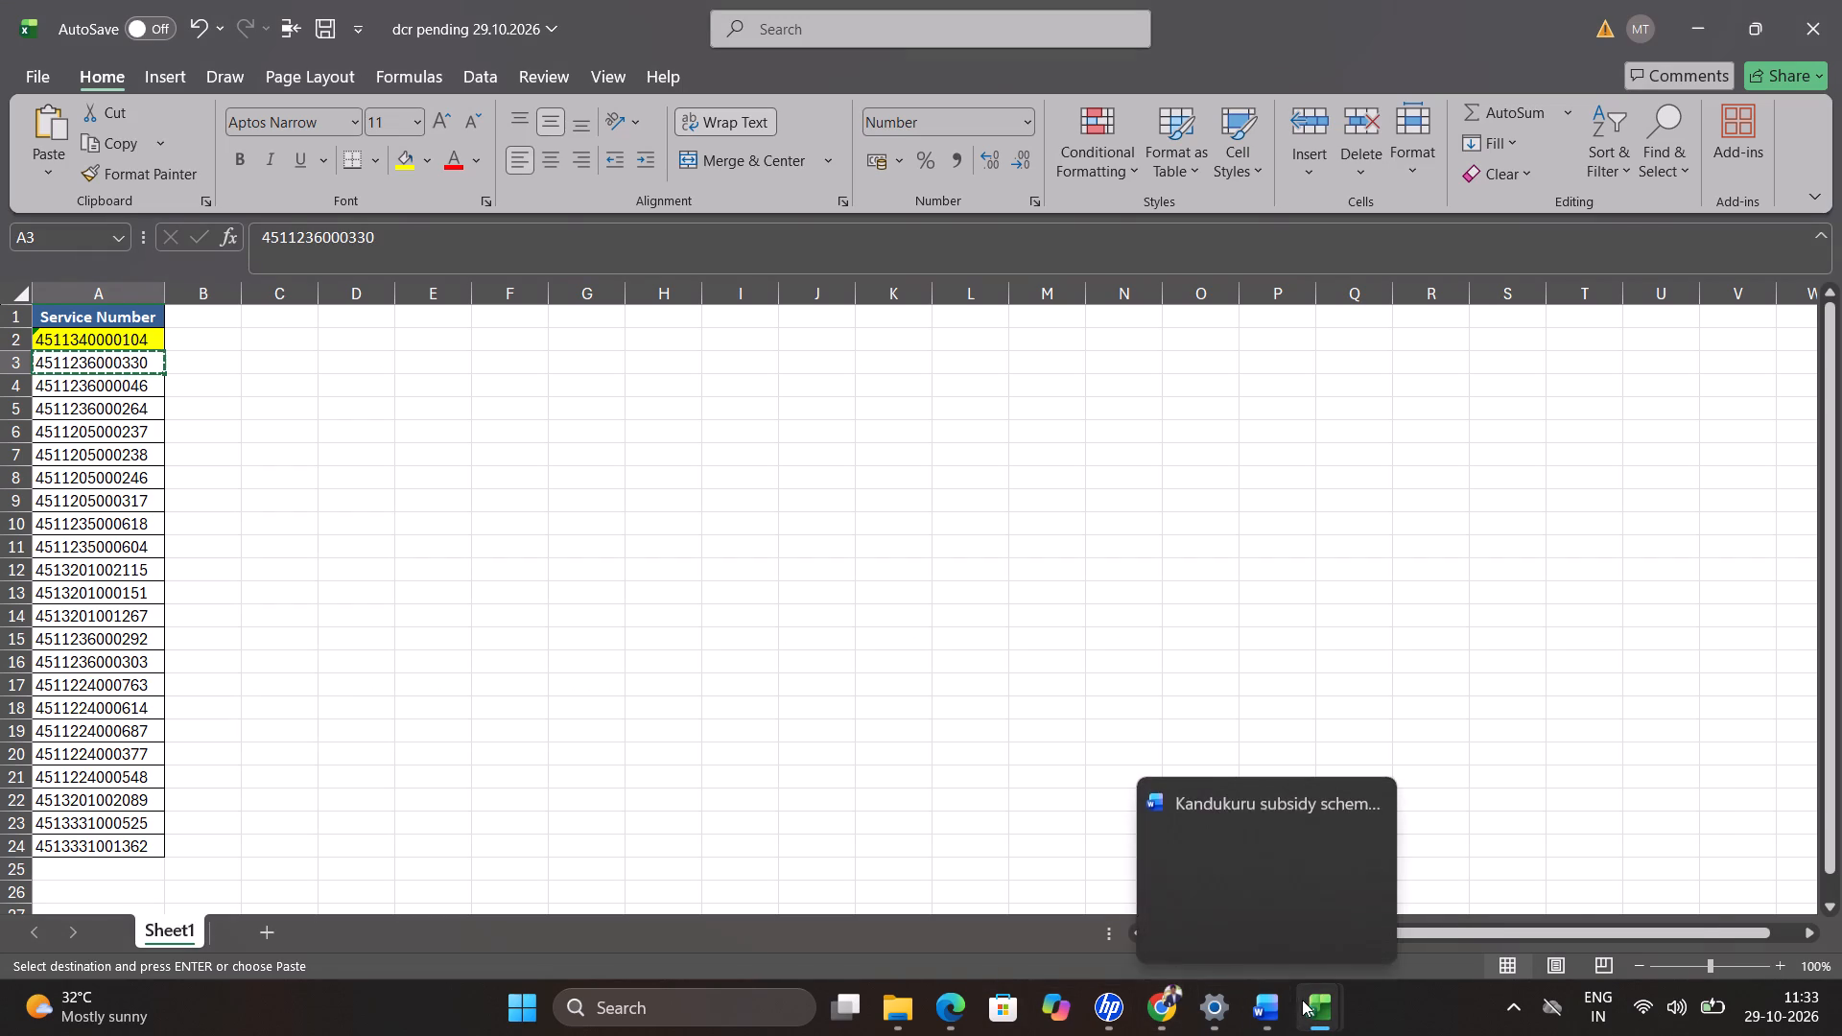
click(1111, 940)
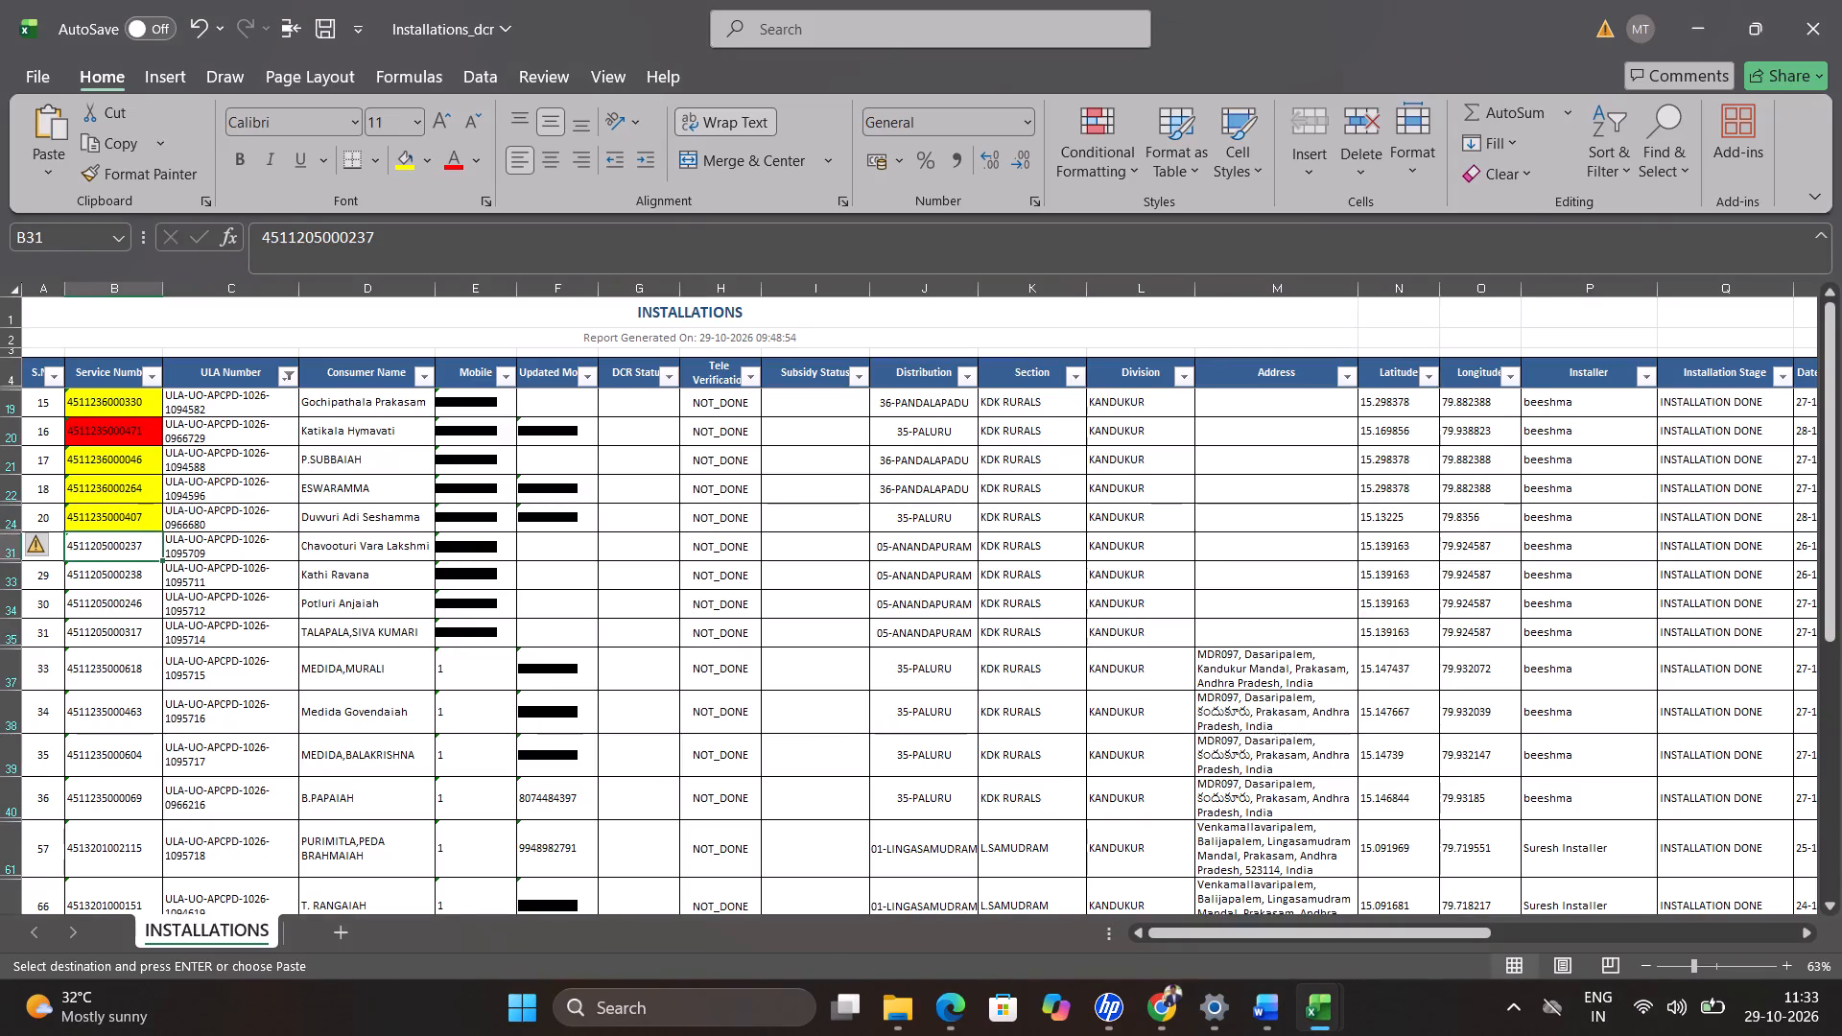
click(1323, 1027)
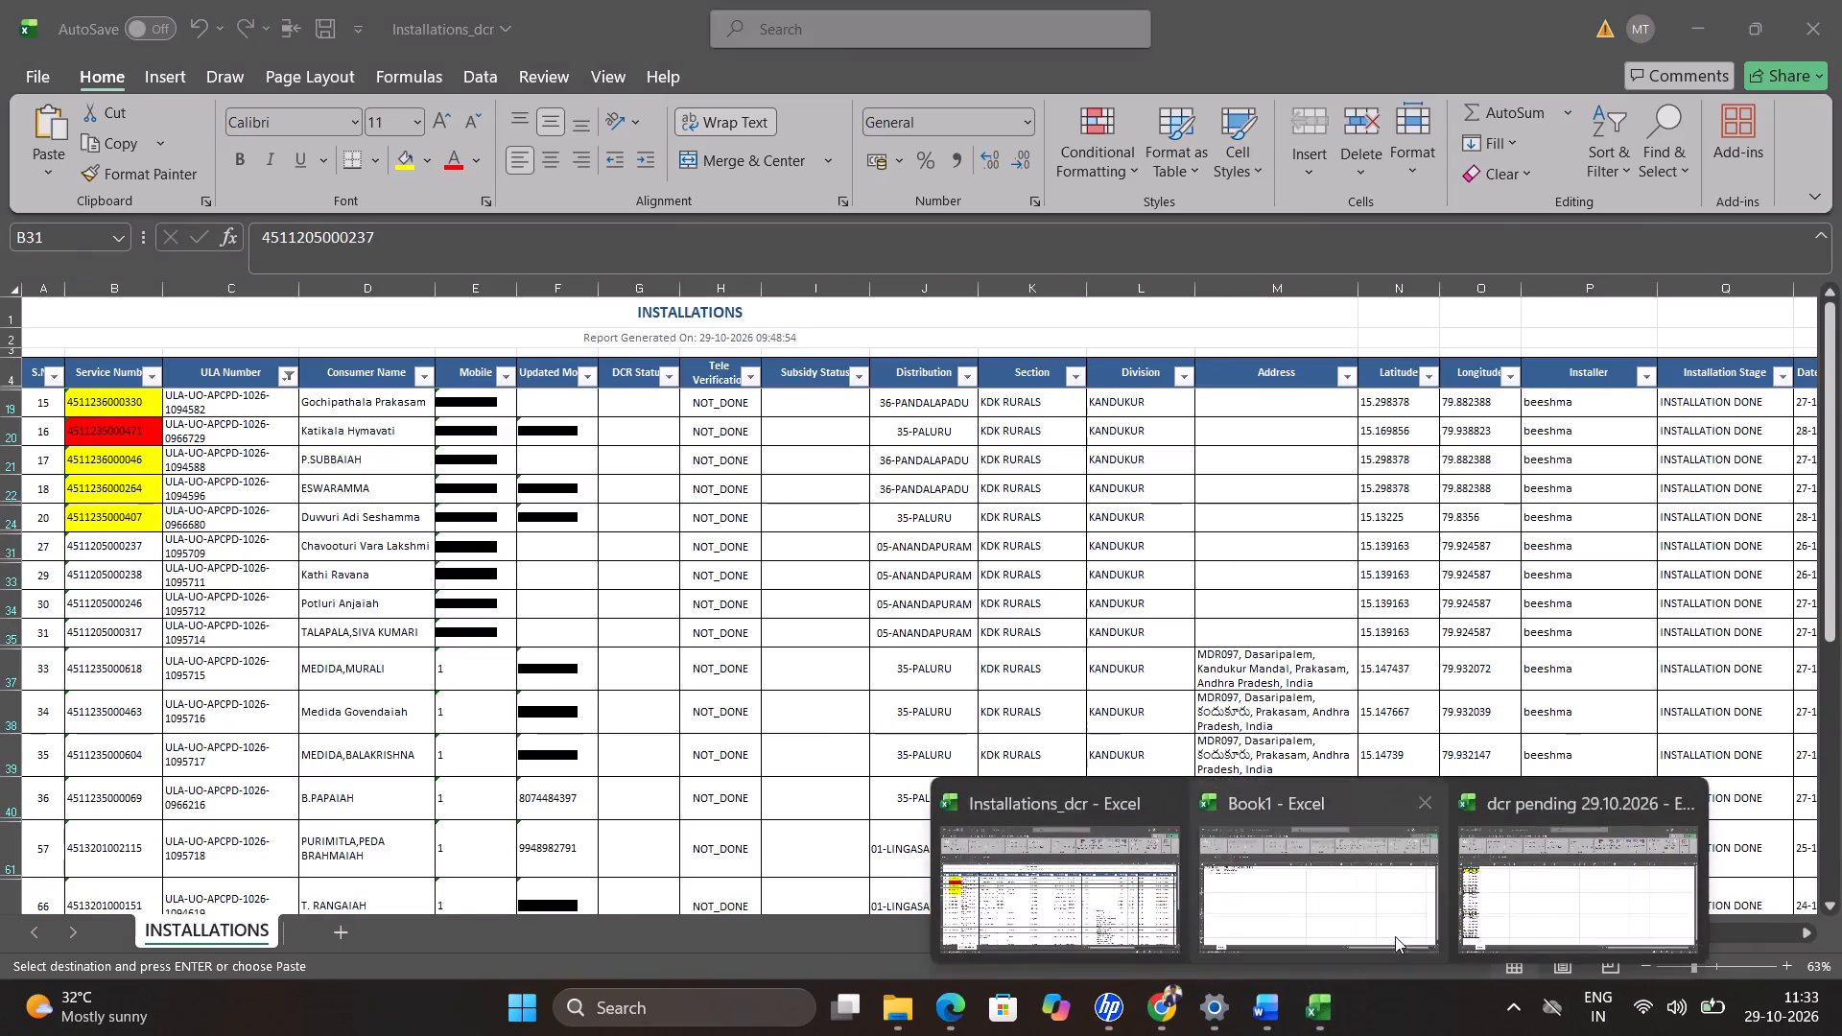
Copy the service number in cell A3 of the dcr pending 29.10.2026 workbook again and open its matching work order on the SUNGRACE site.
click(1505, 897)
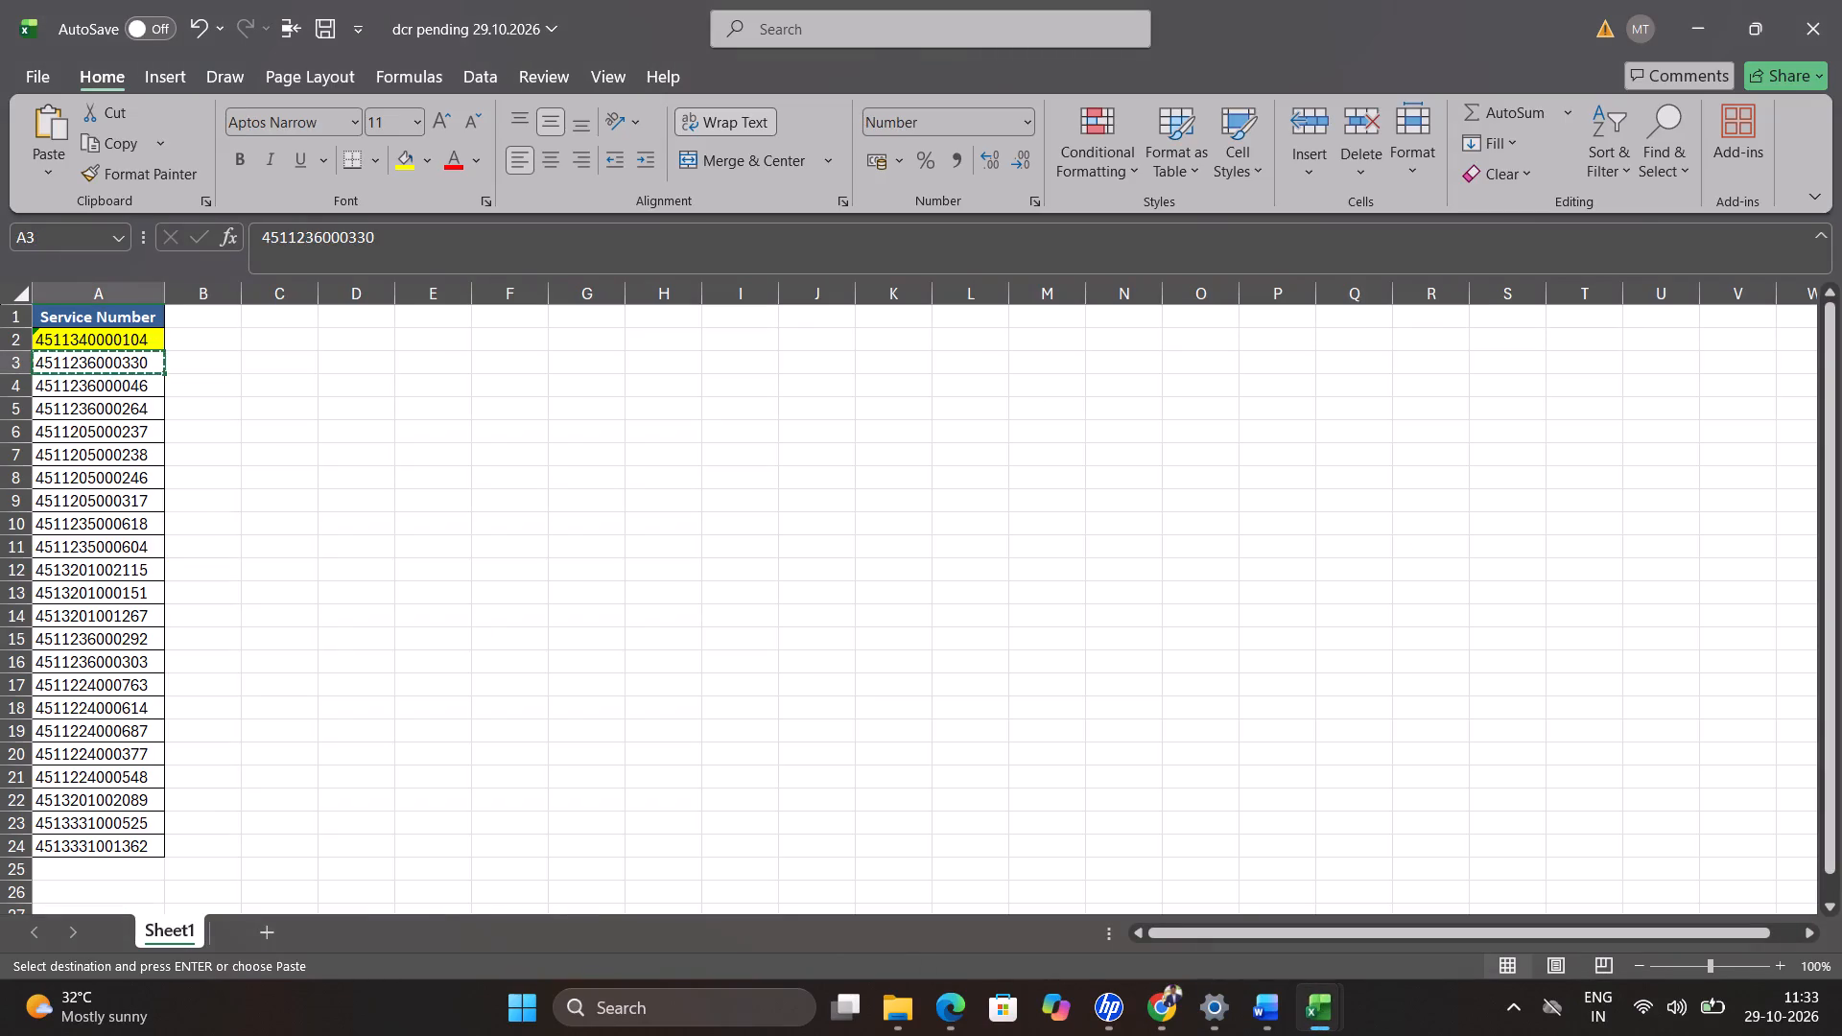
click(136, 398)
click(134, 370)
key(ctrl+c)
click(1074, 962)
click(1223, 1013)
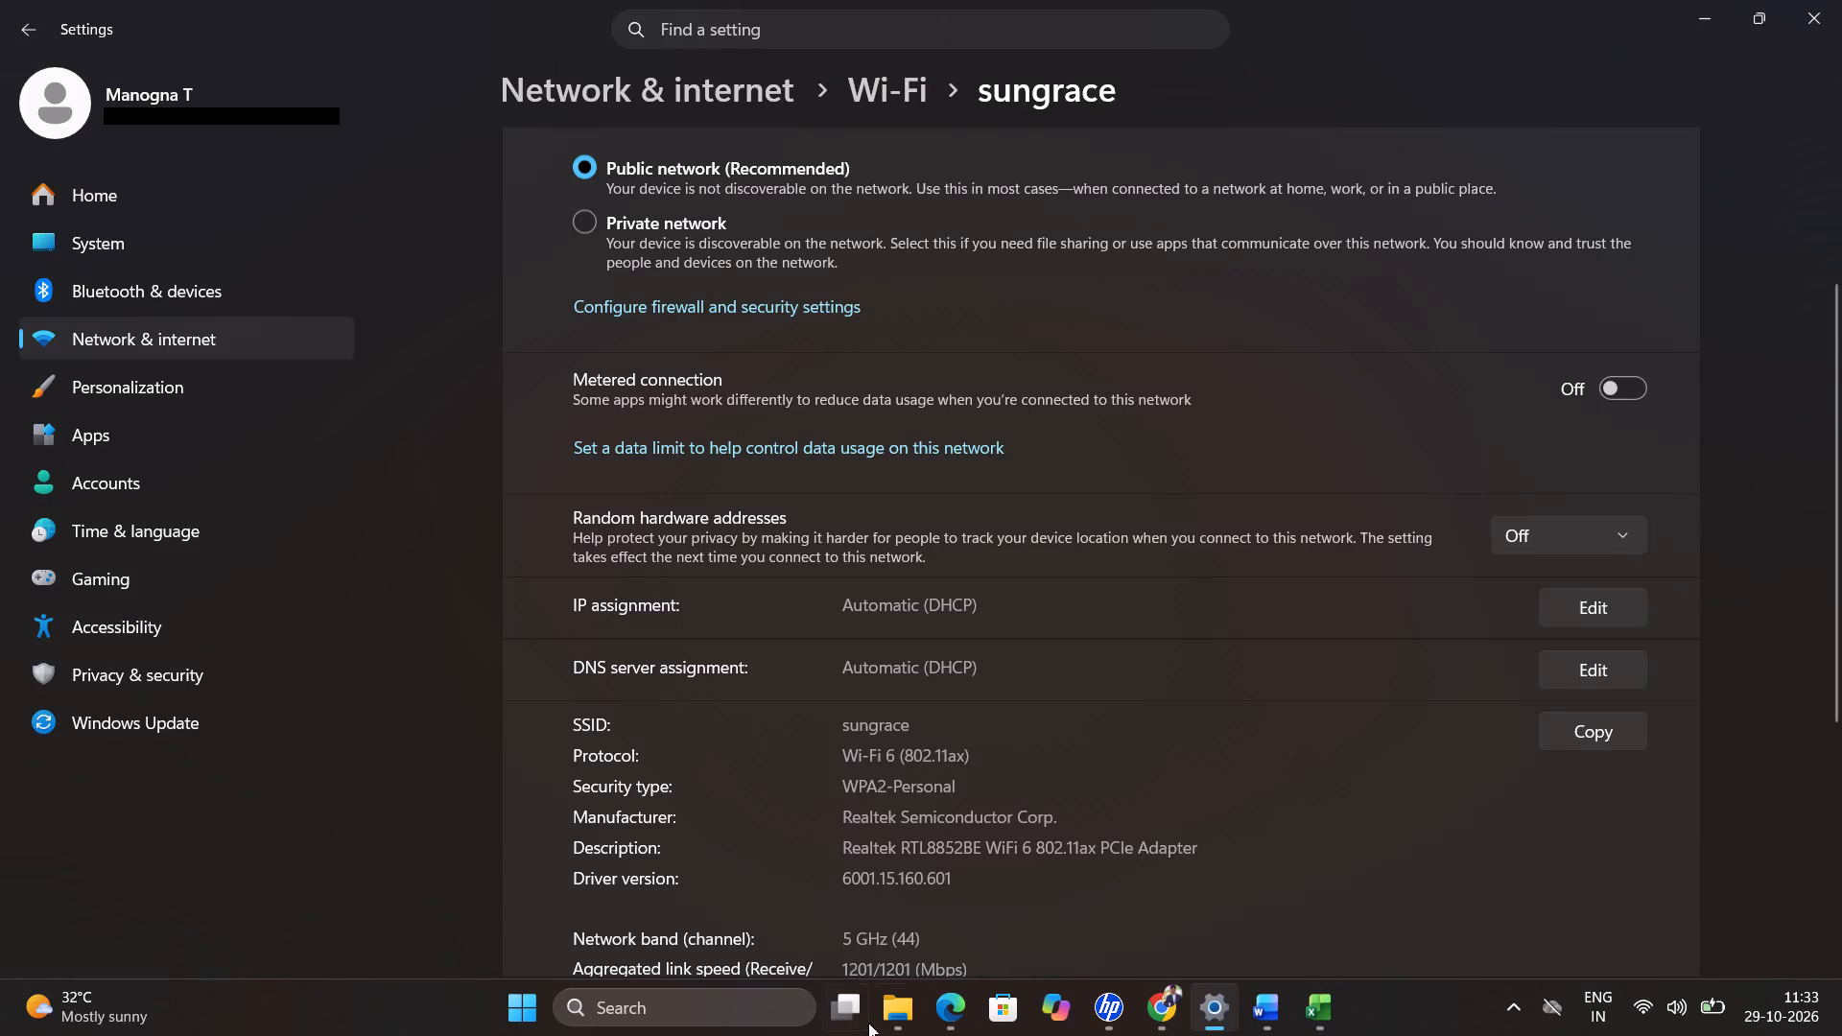
click(1153, 1014)
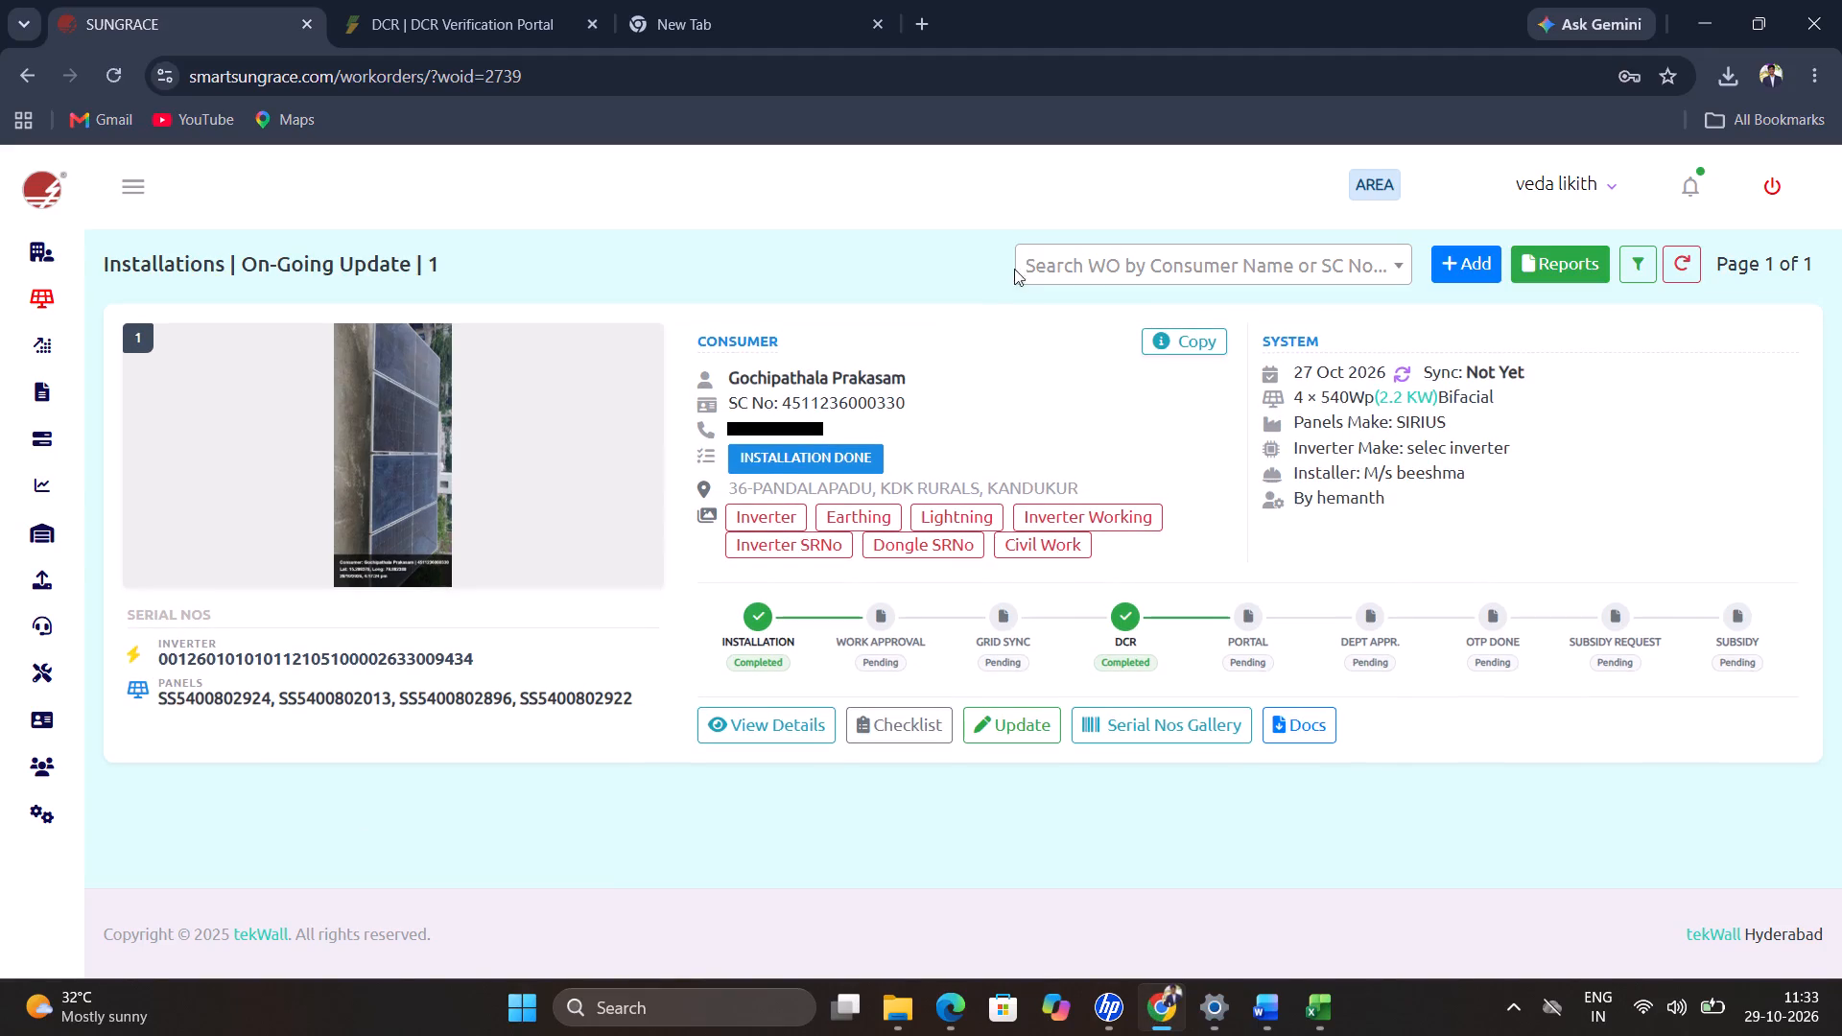
click(1027, 261)
key(ctrl+v)
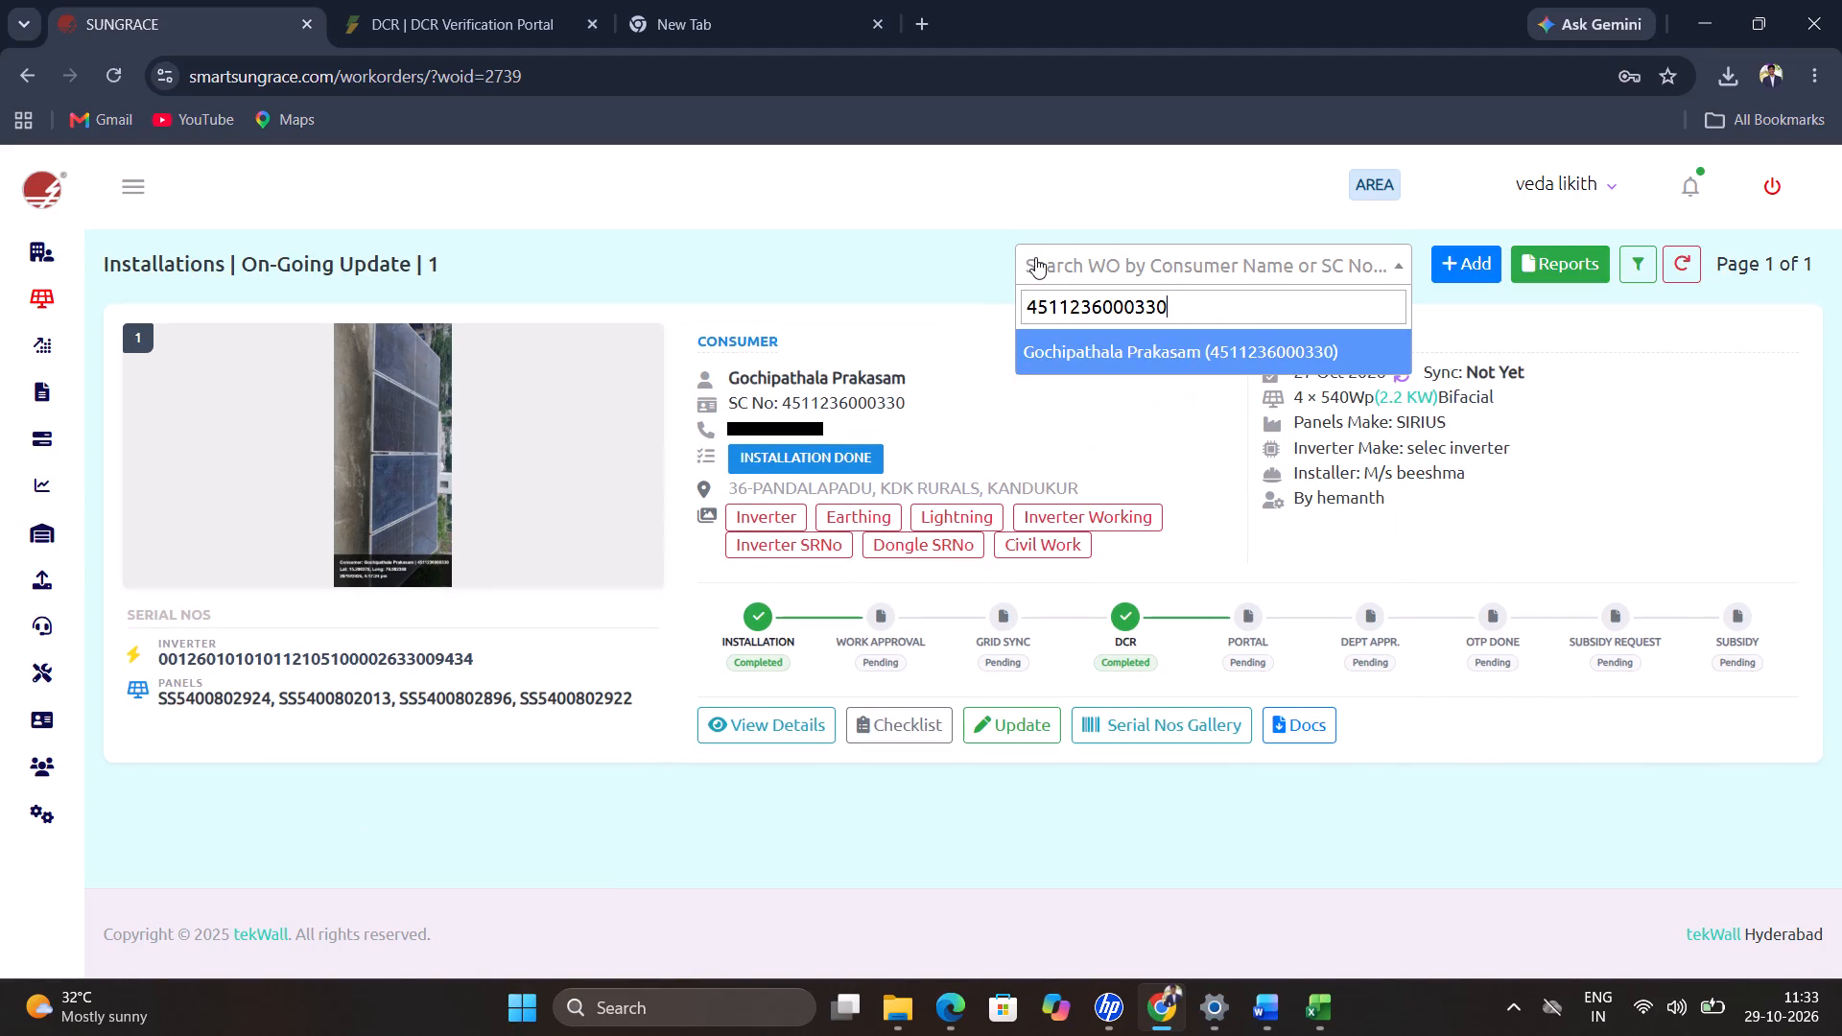
key(Return)
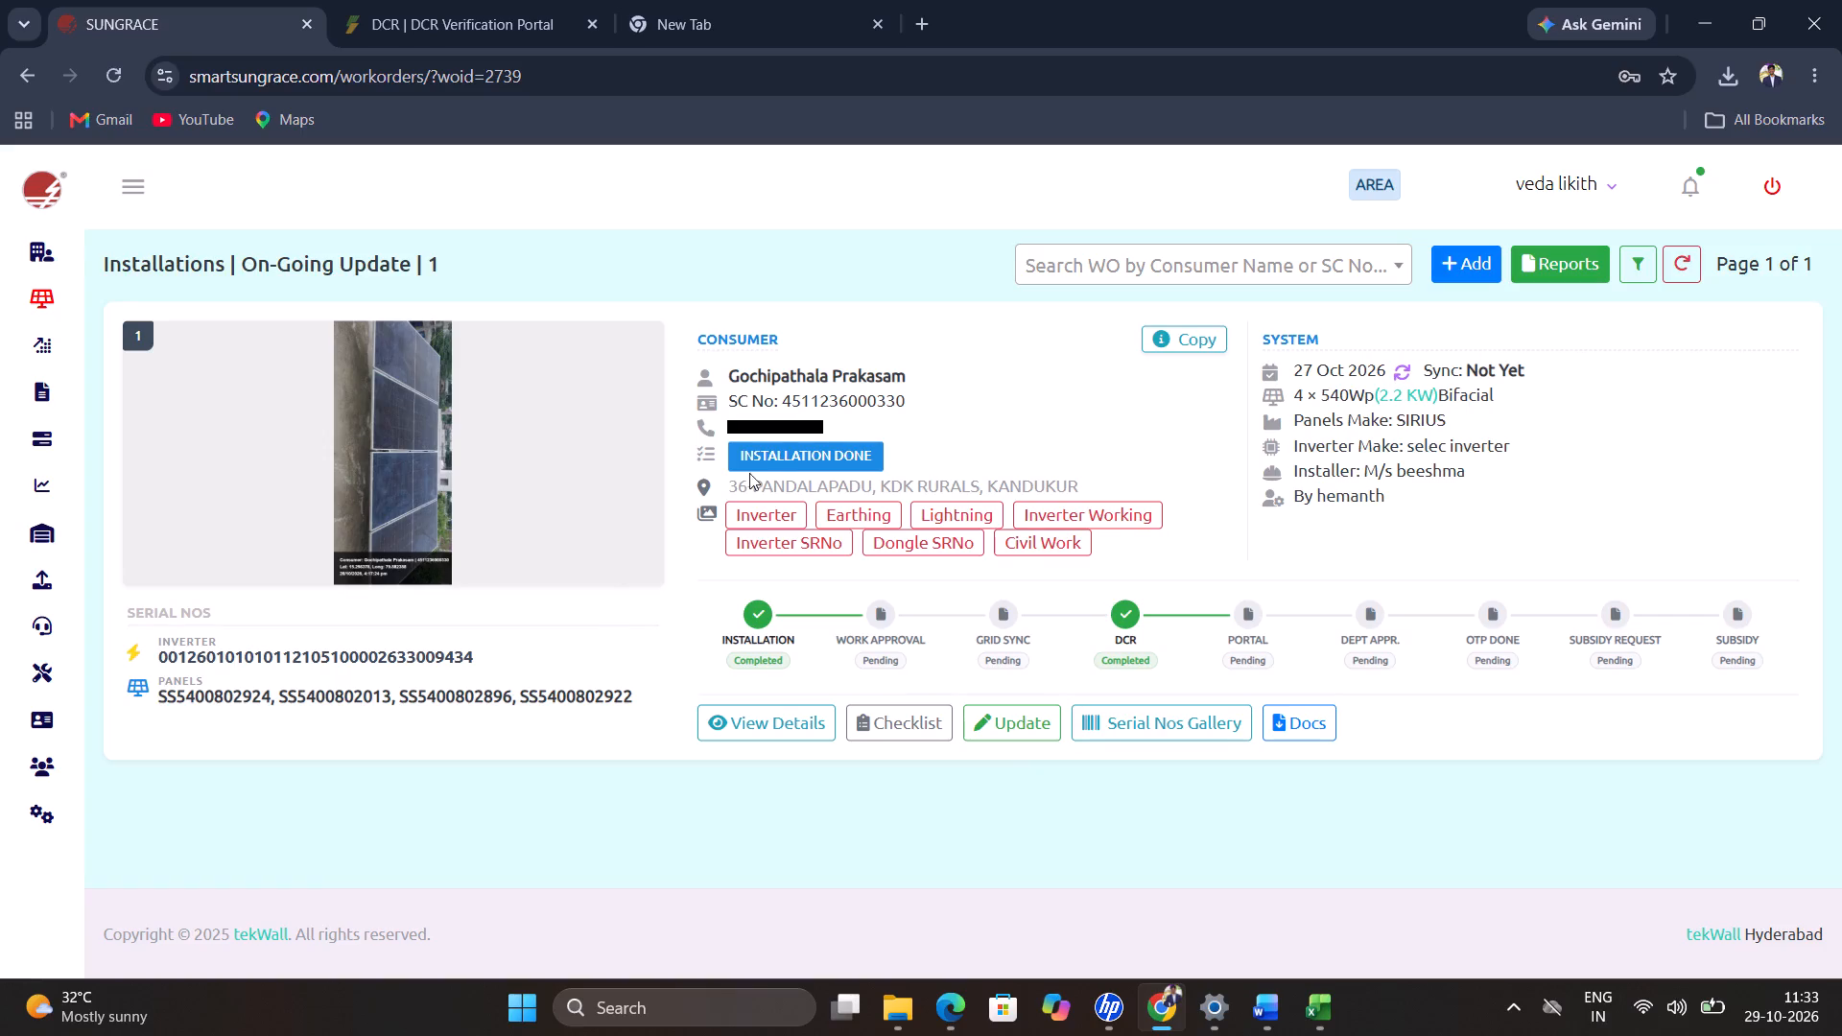
Open the DCR certificate PDF from the found work order's completed DCR stage and look through it.
double_click(1132, 617)
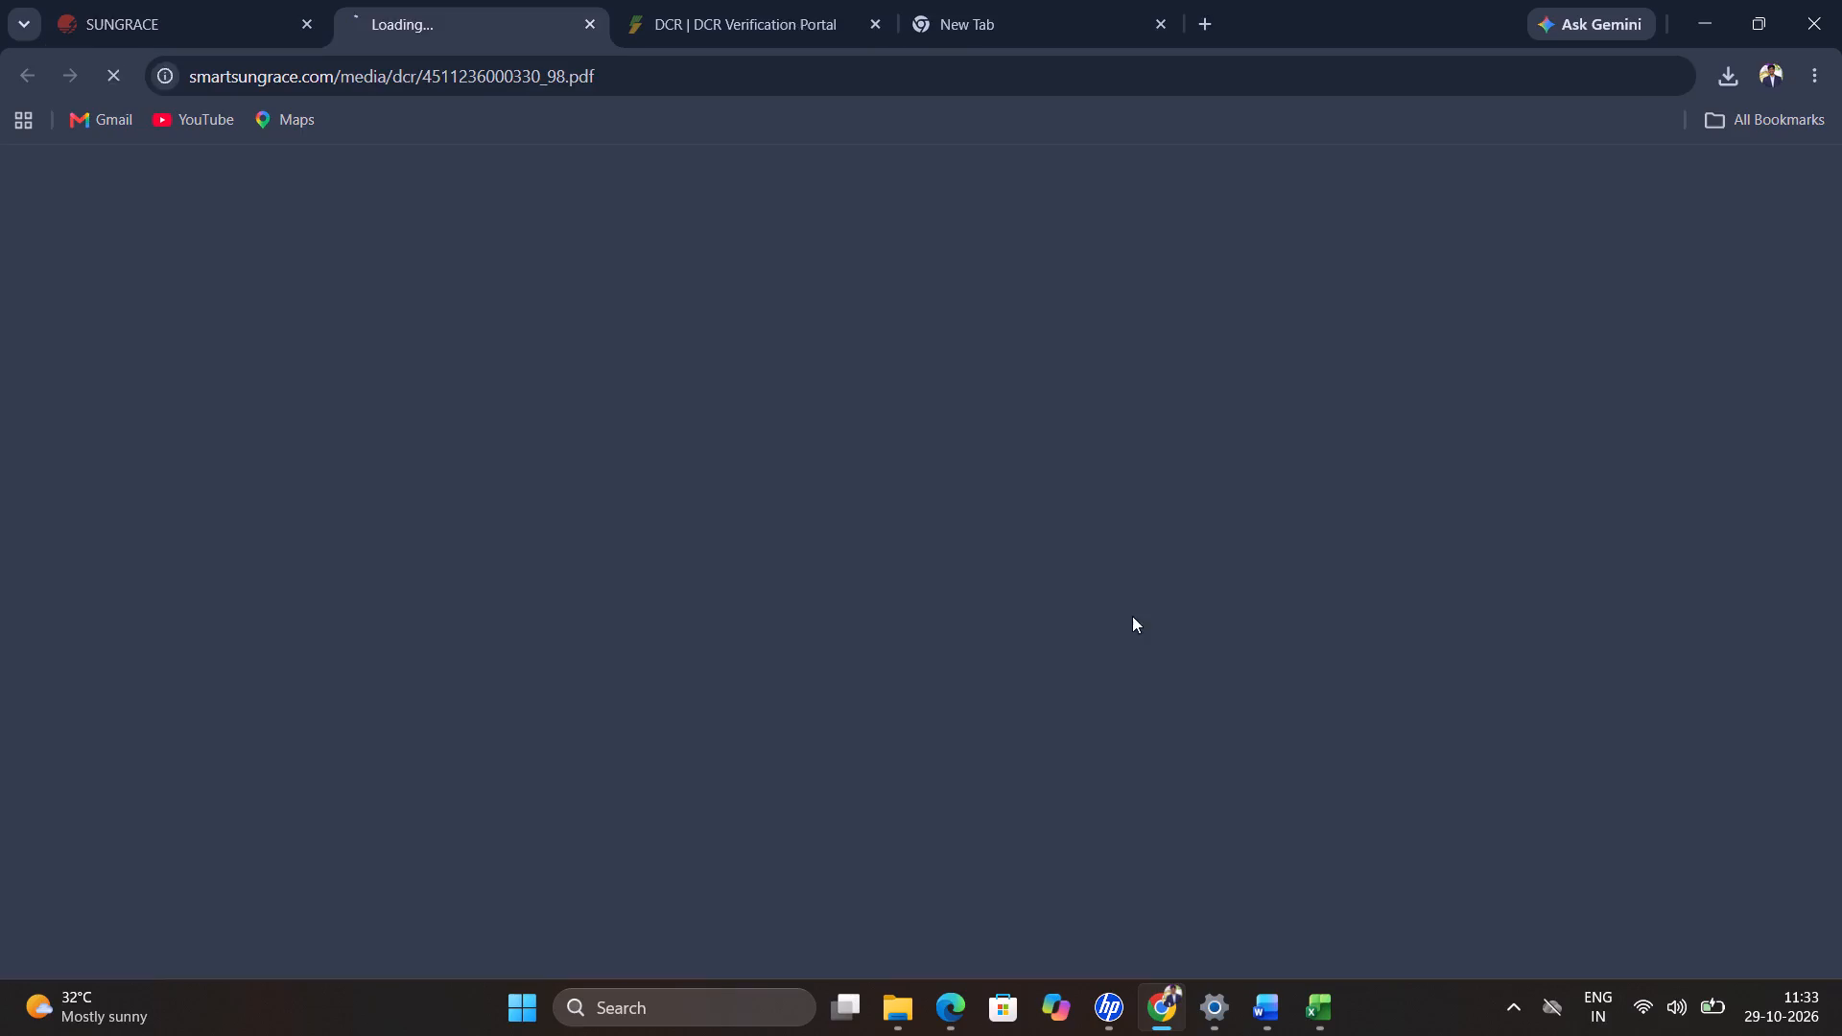
scroll(877, 462, down, 15)
scroll(886, 468, up, 12)
scroll(996, 442, up, 4)
Switch to the DCR Verification Portal.
click(709, 0)
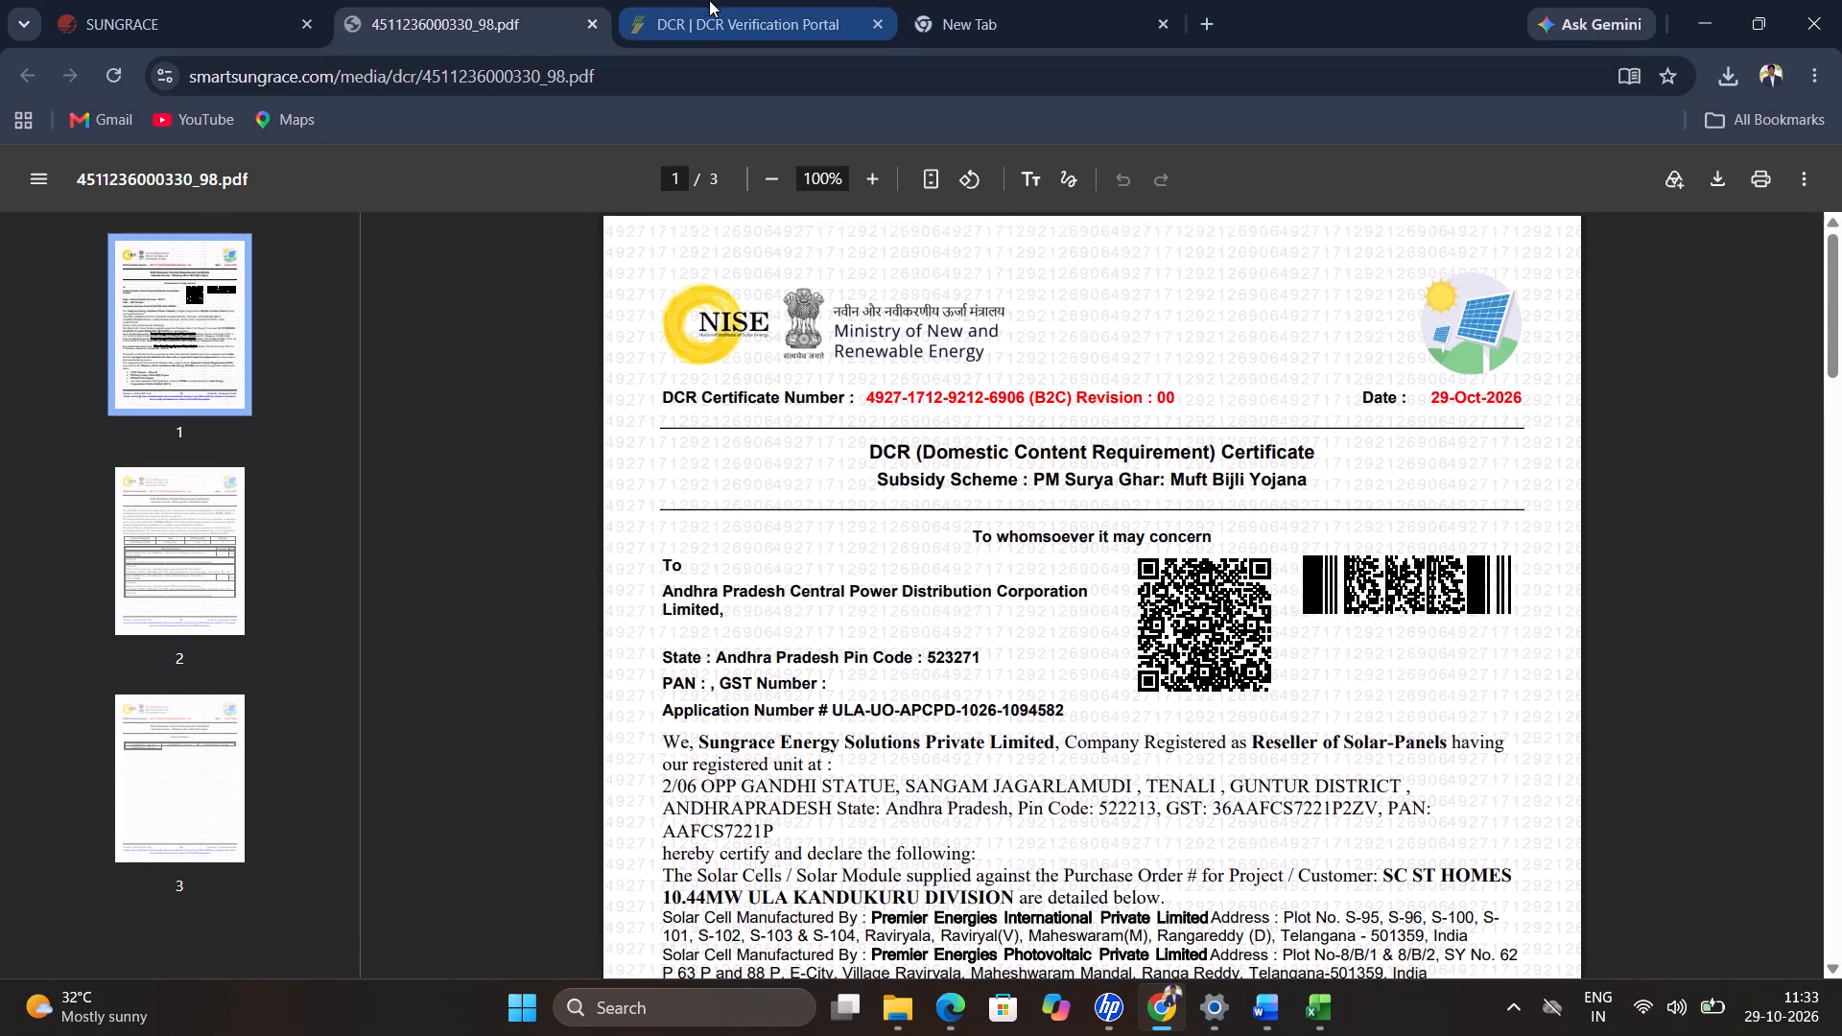
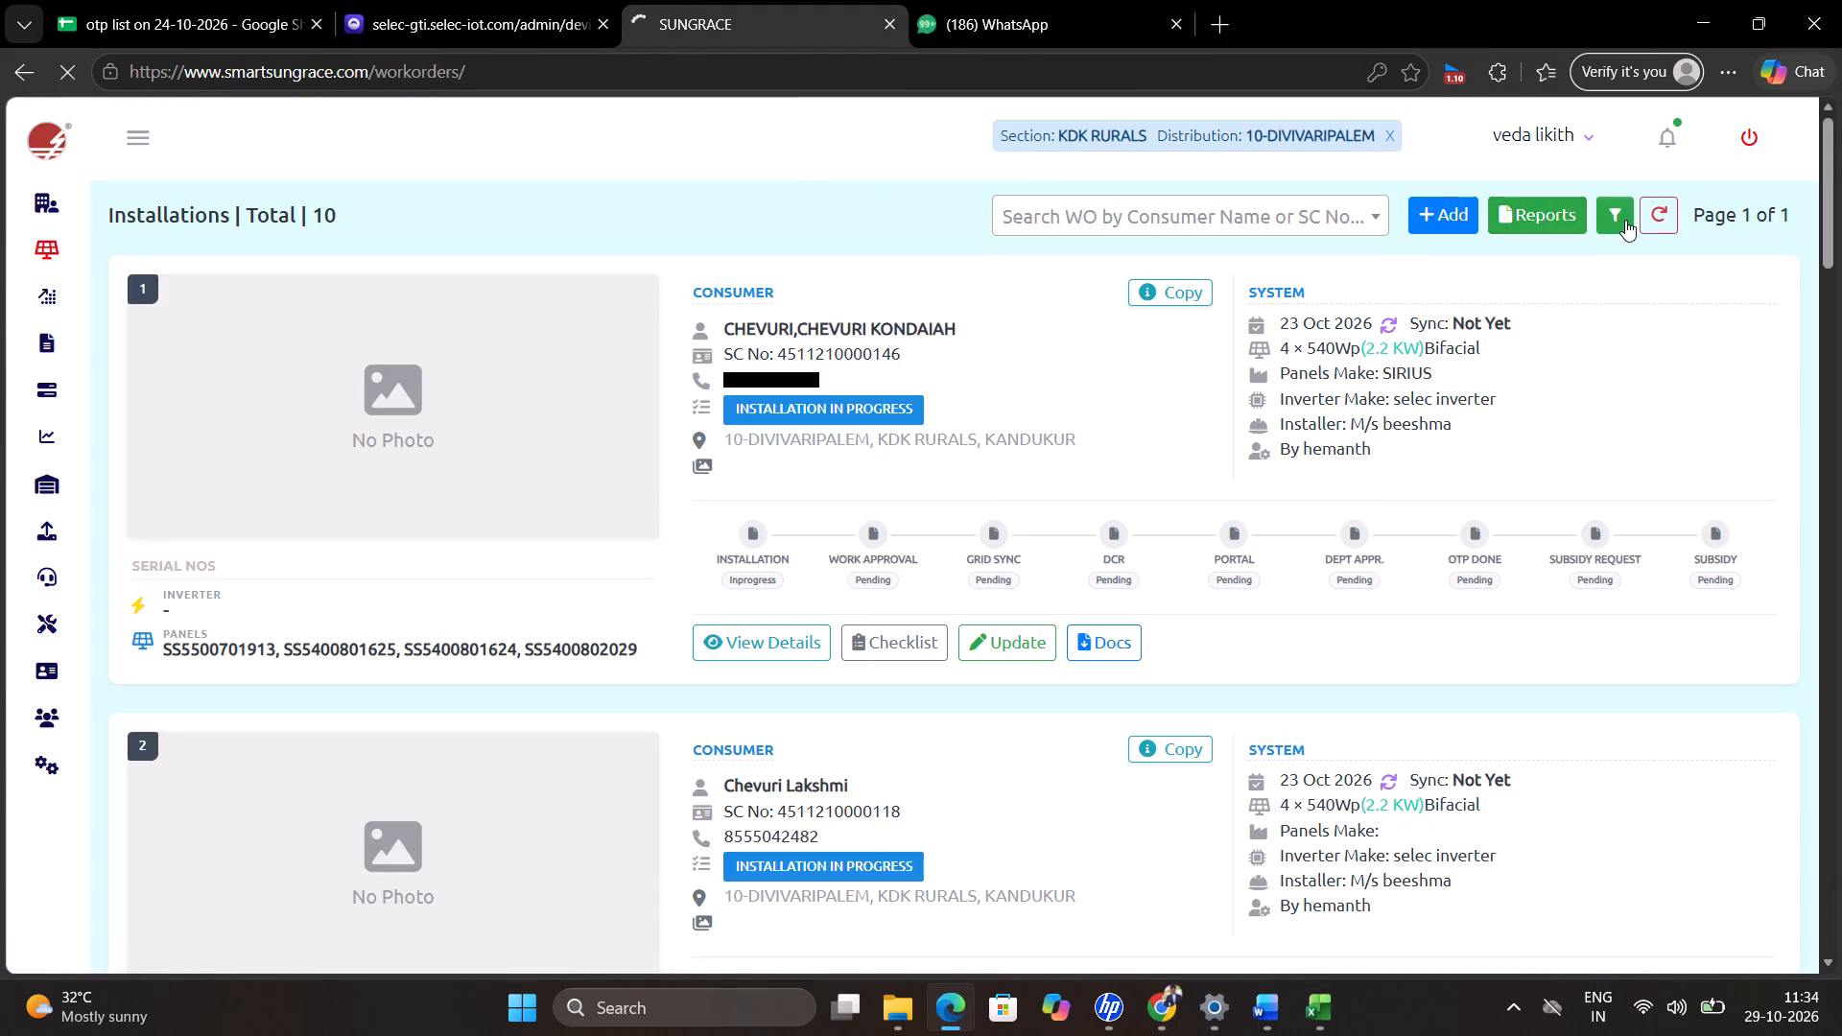
Filter the SUNGRACE installations by vendor VI POWER ZONE-V011 with a To Date of 28-10-2026.
click(1625, 220)
click(526, 367)
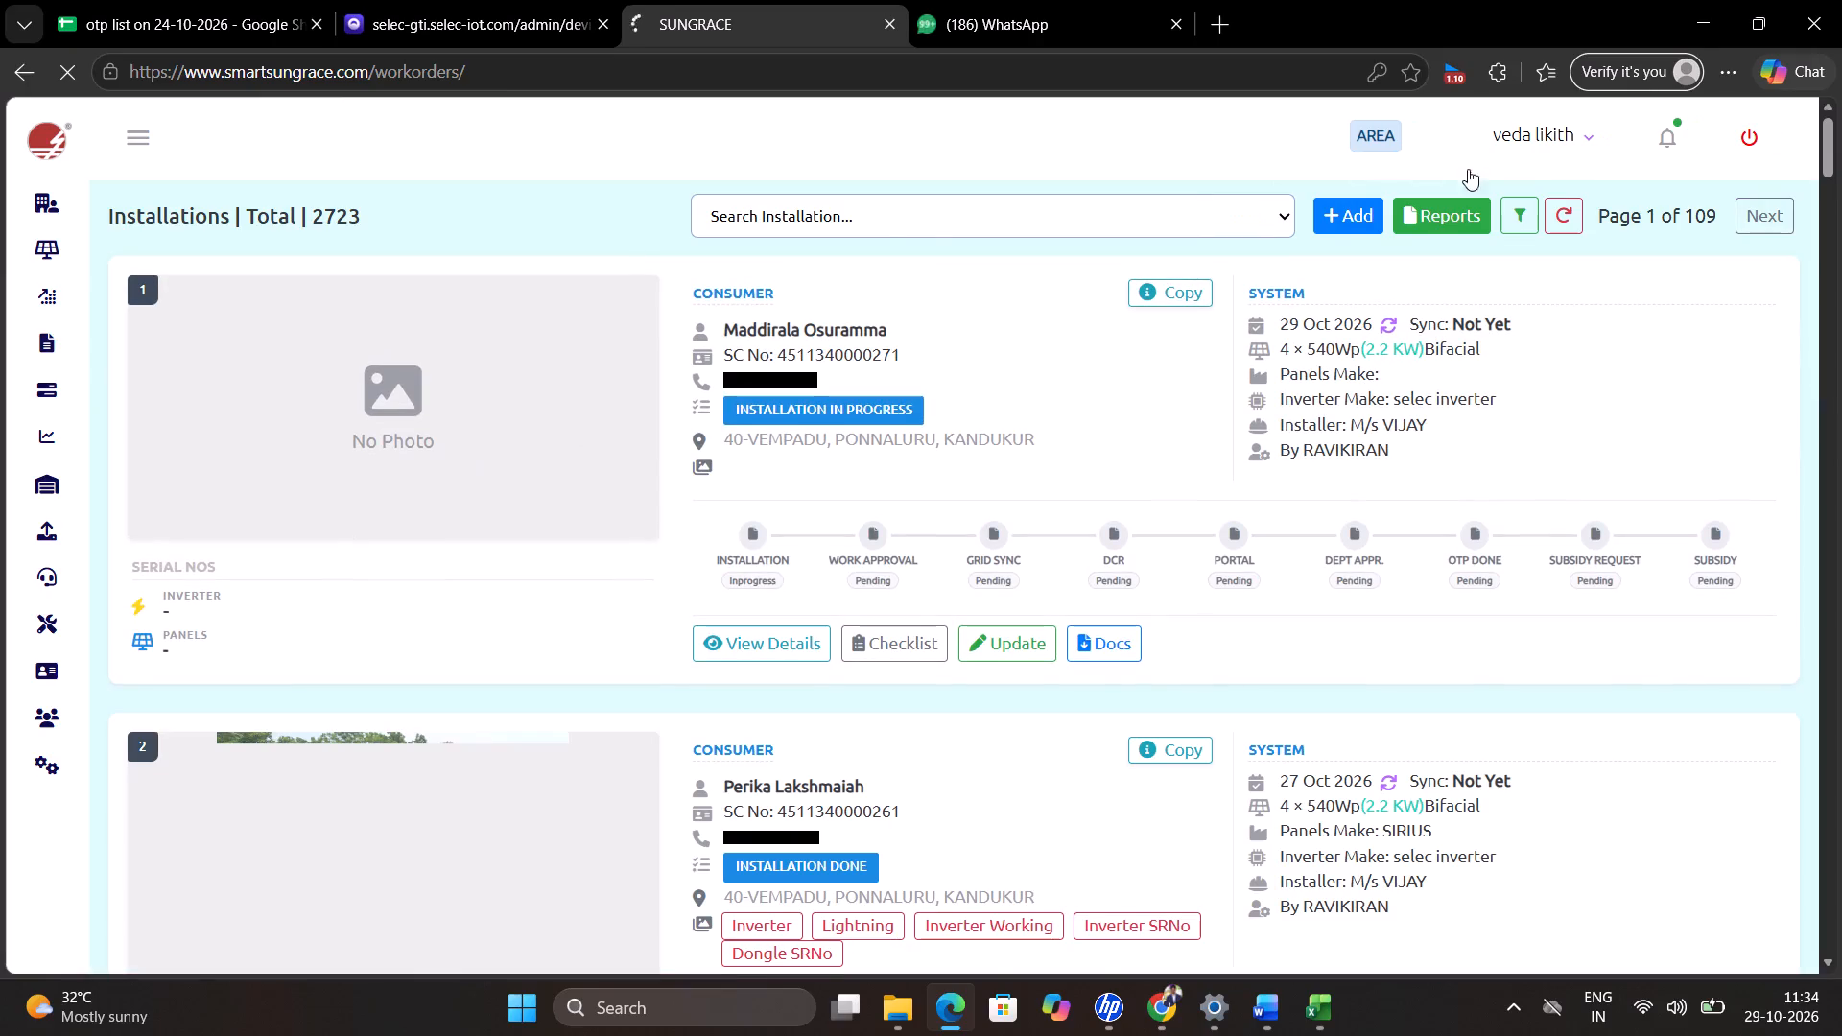
click(1527, 212)
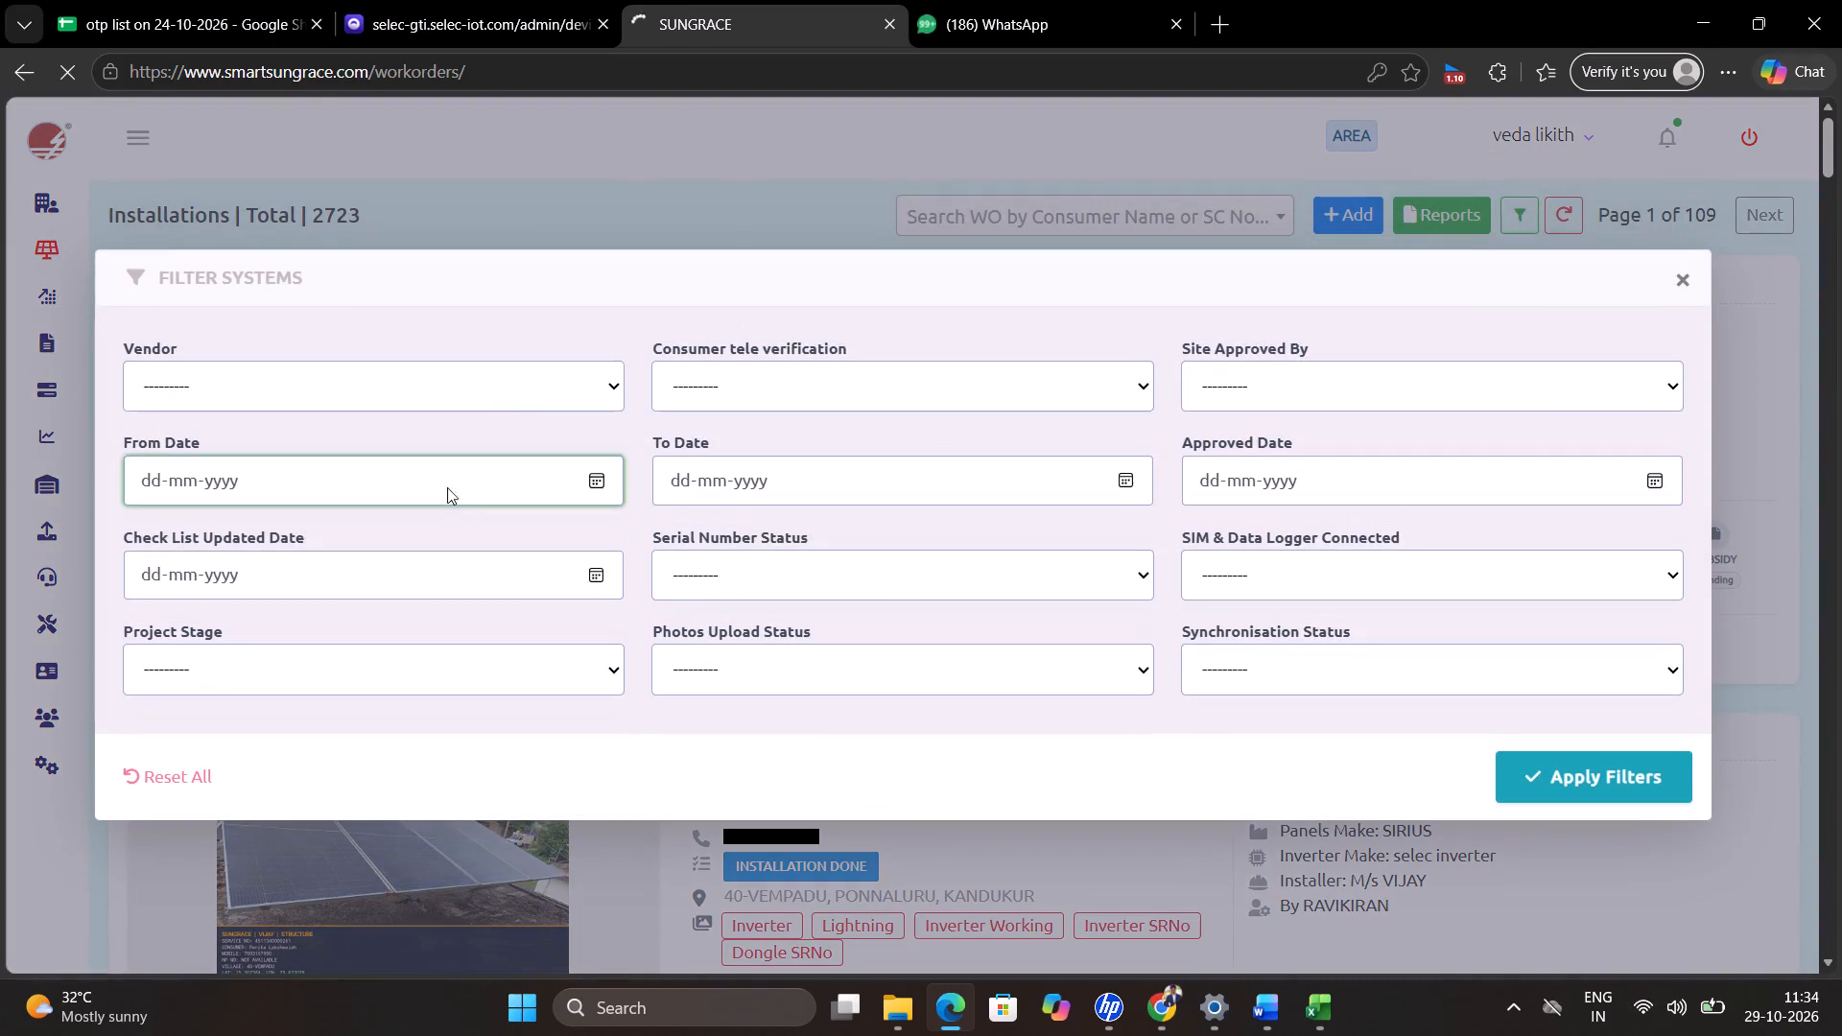
click(509, 400)
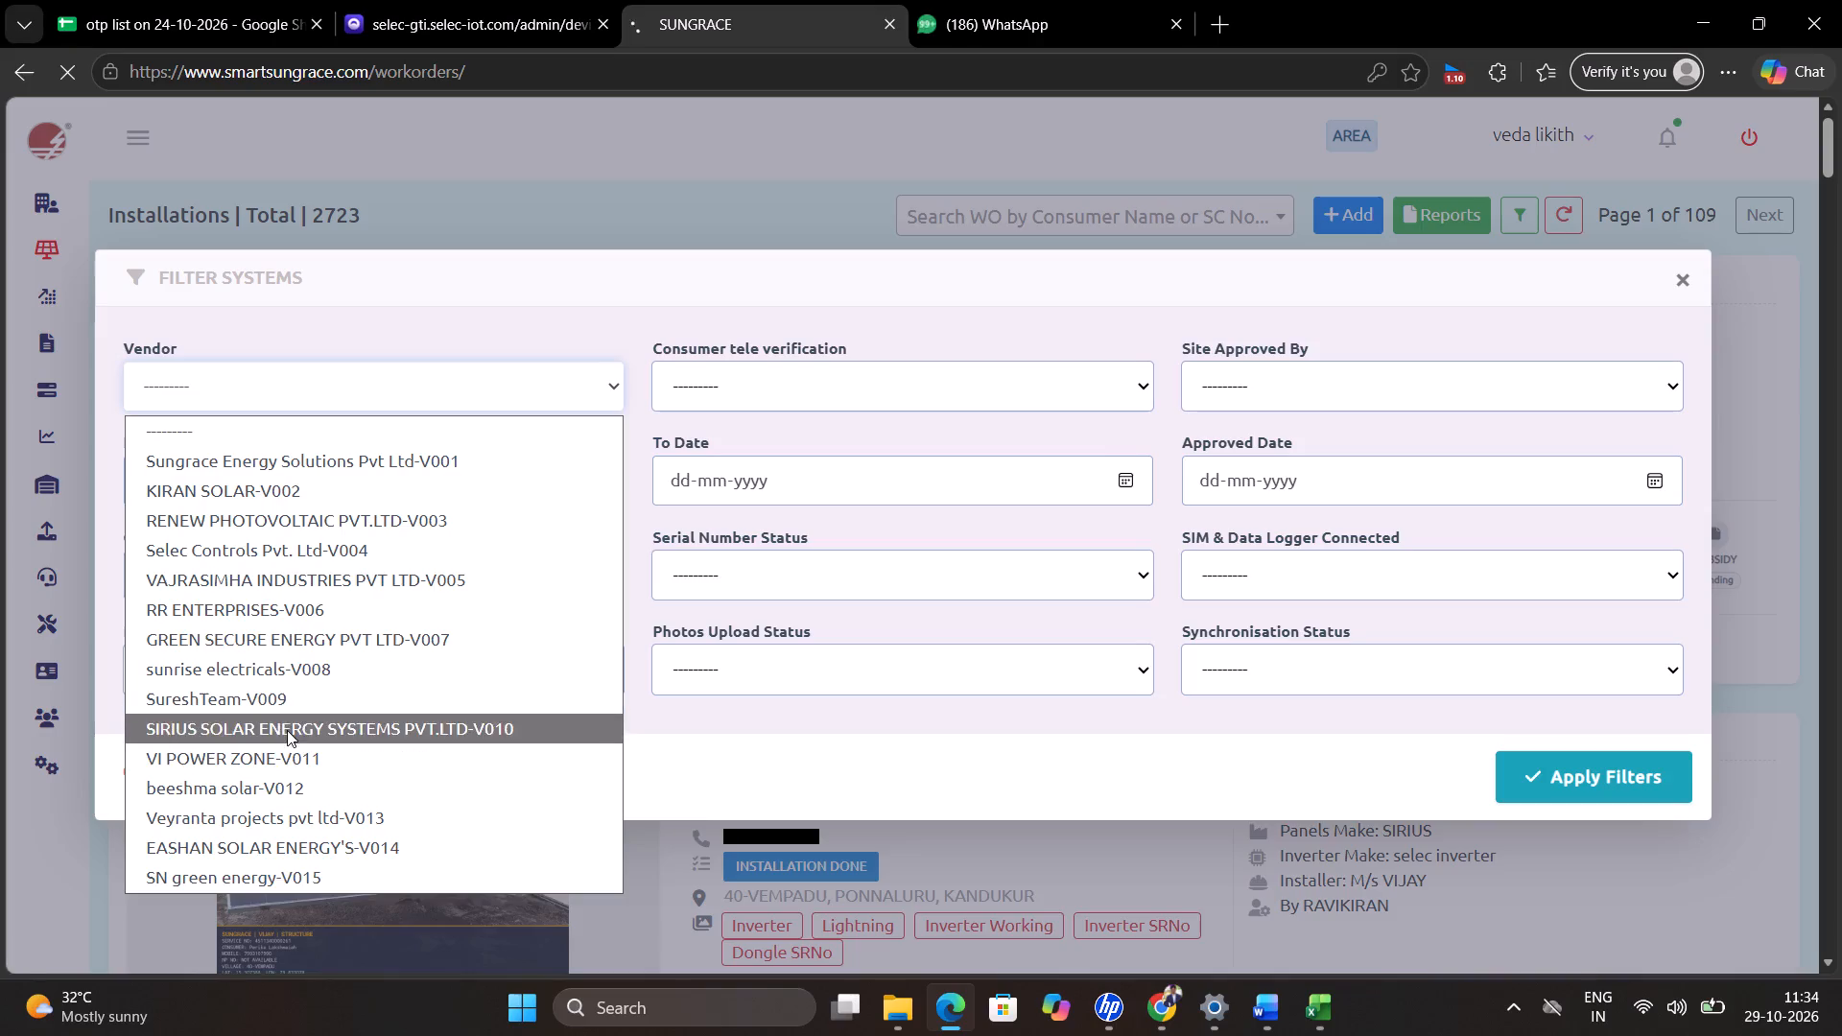
click(269, 760)
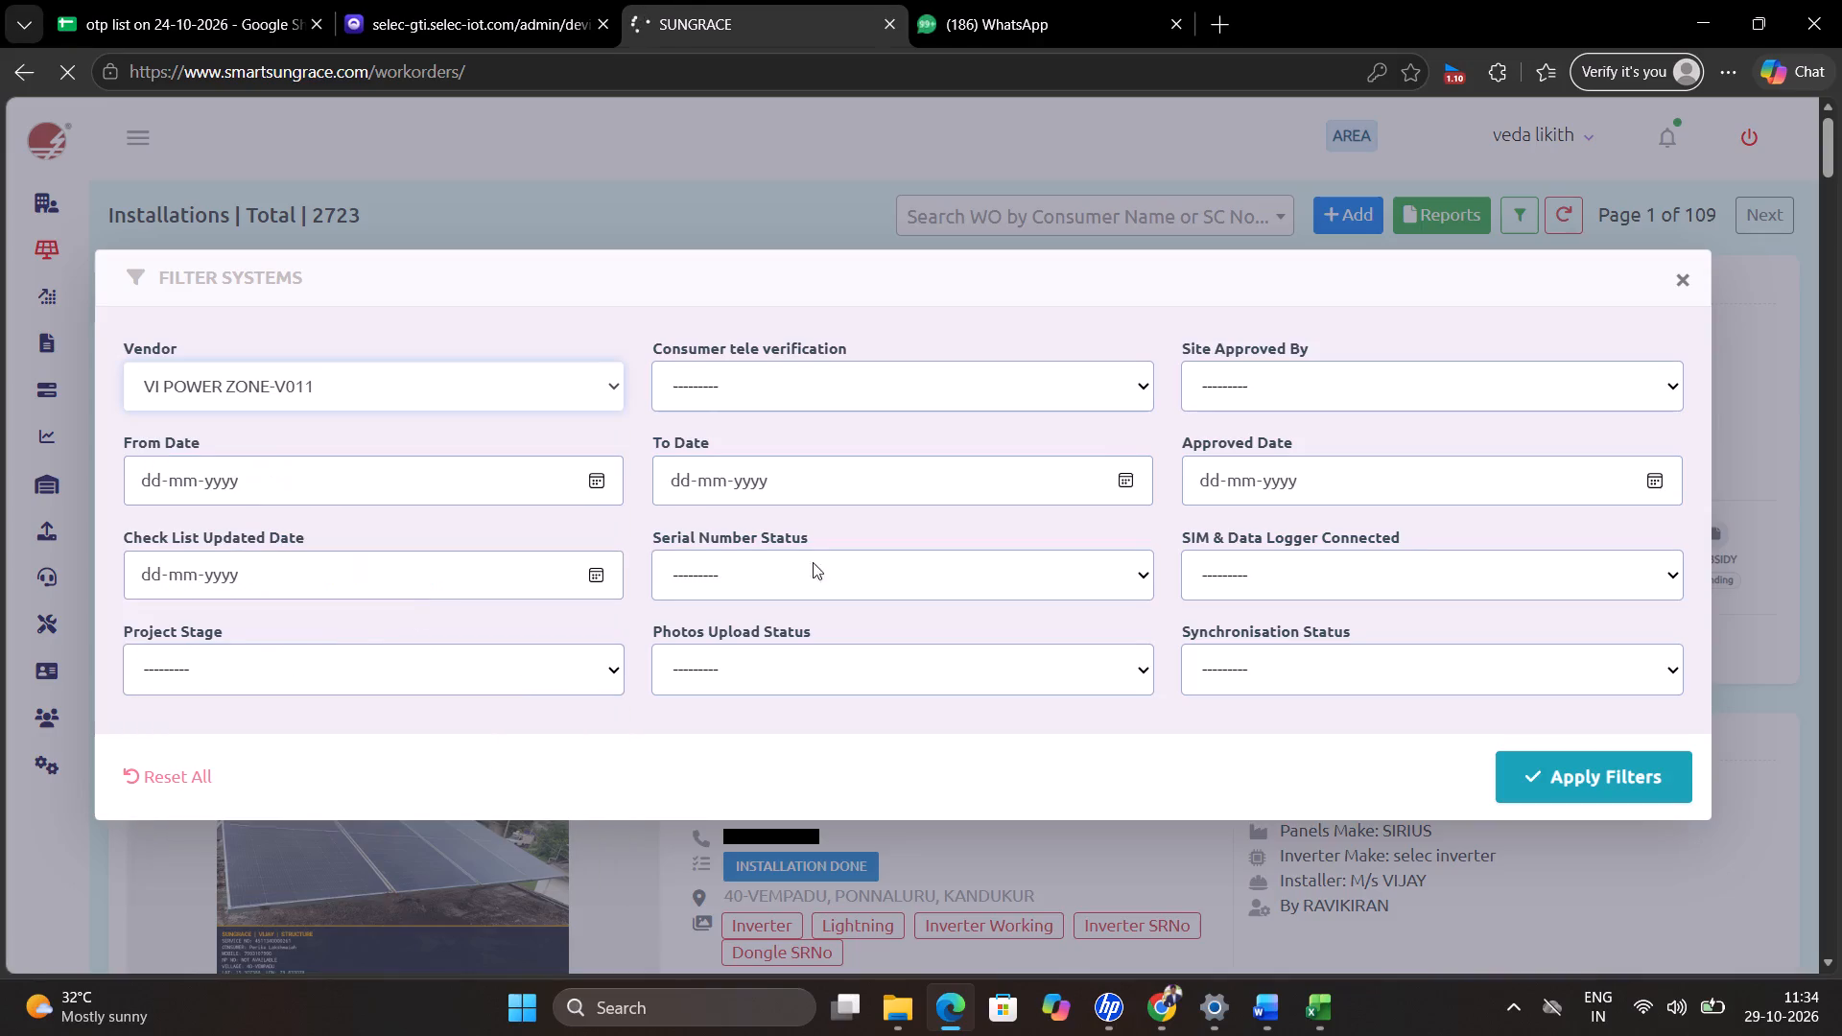
click(1096, 573)
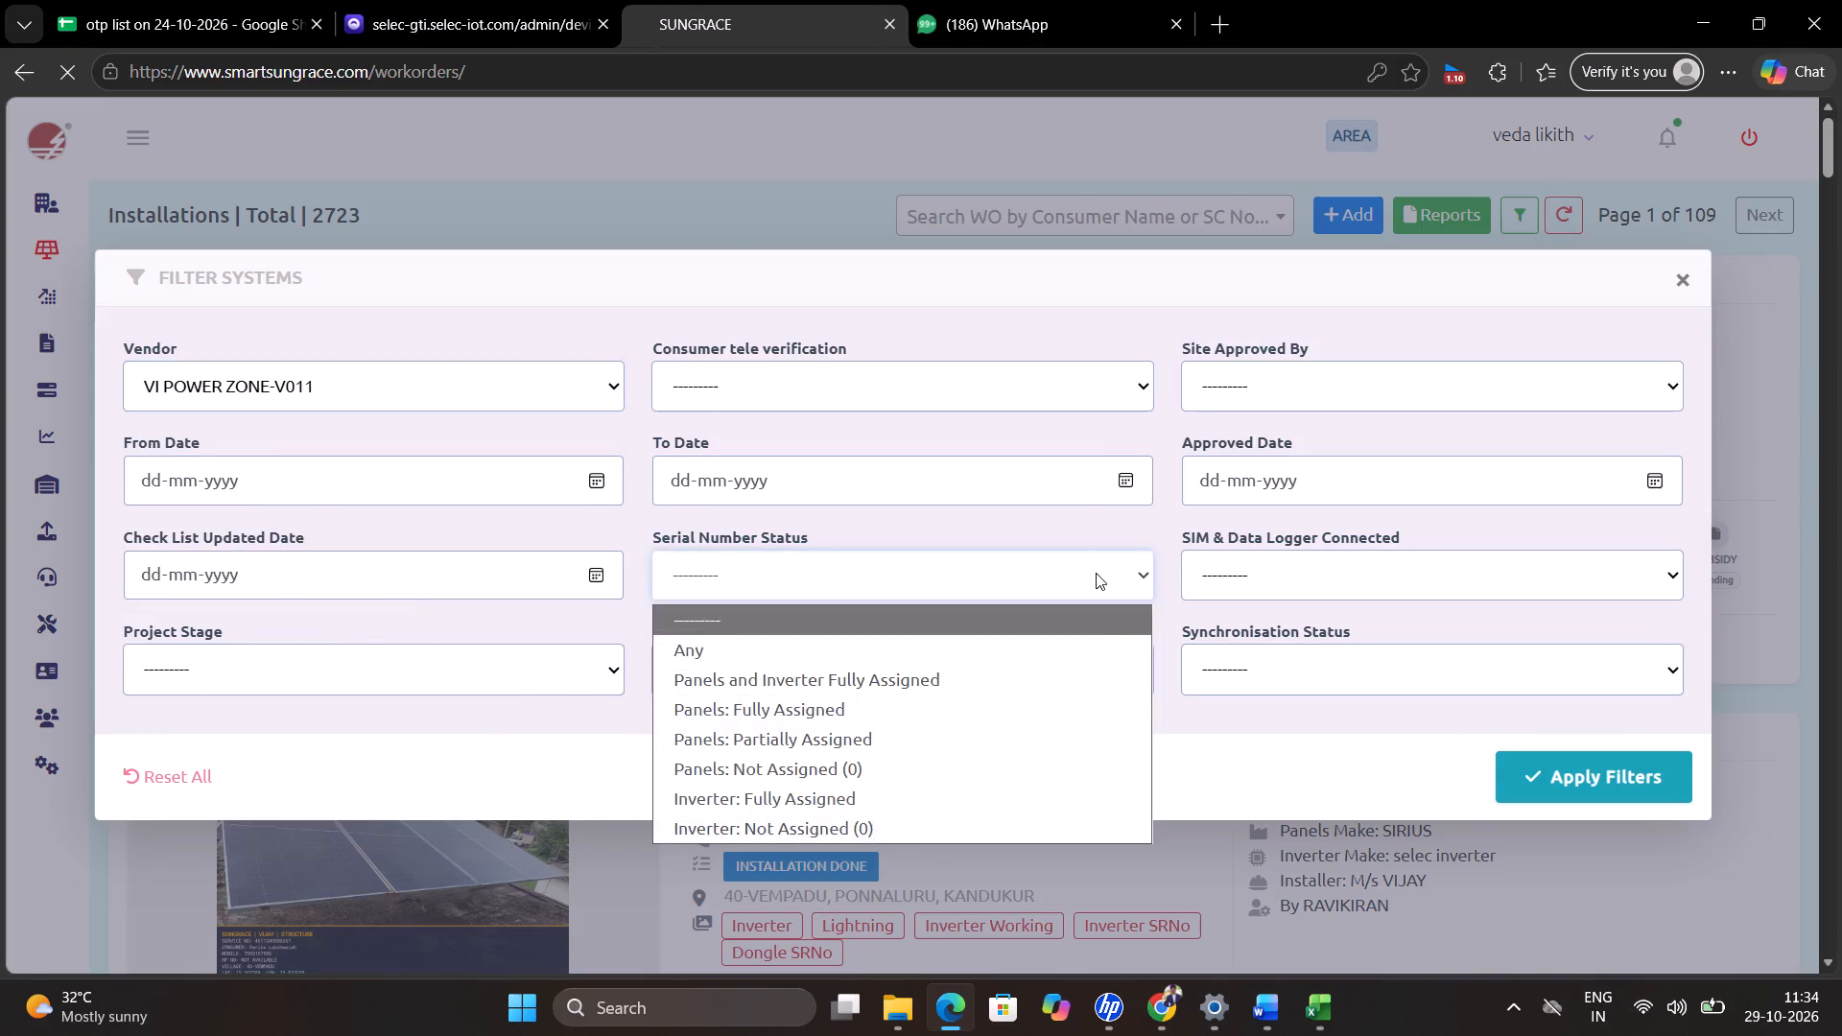
click(1123, 471)
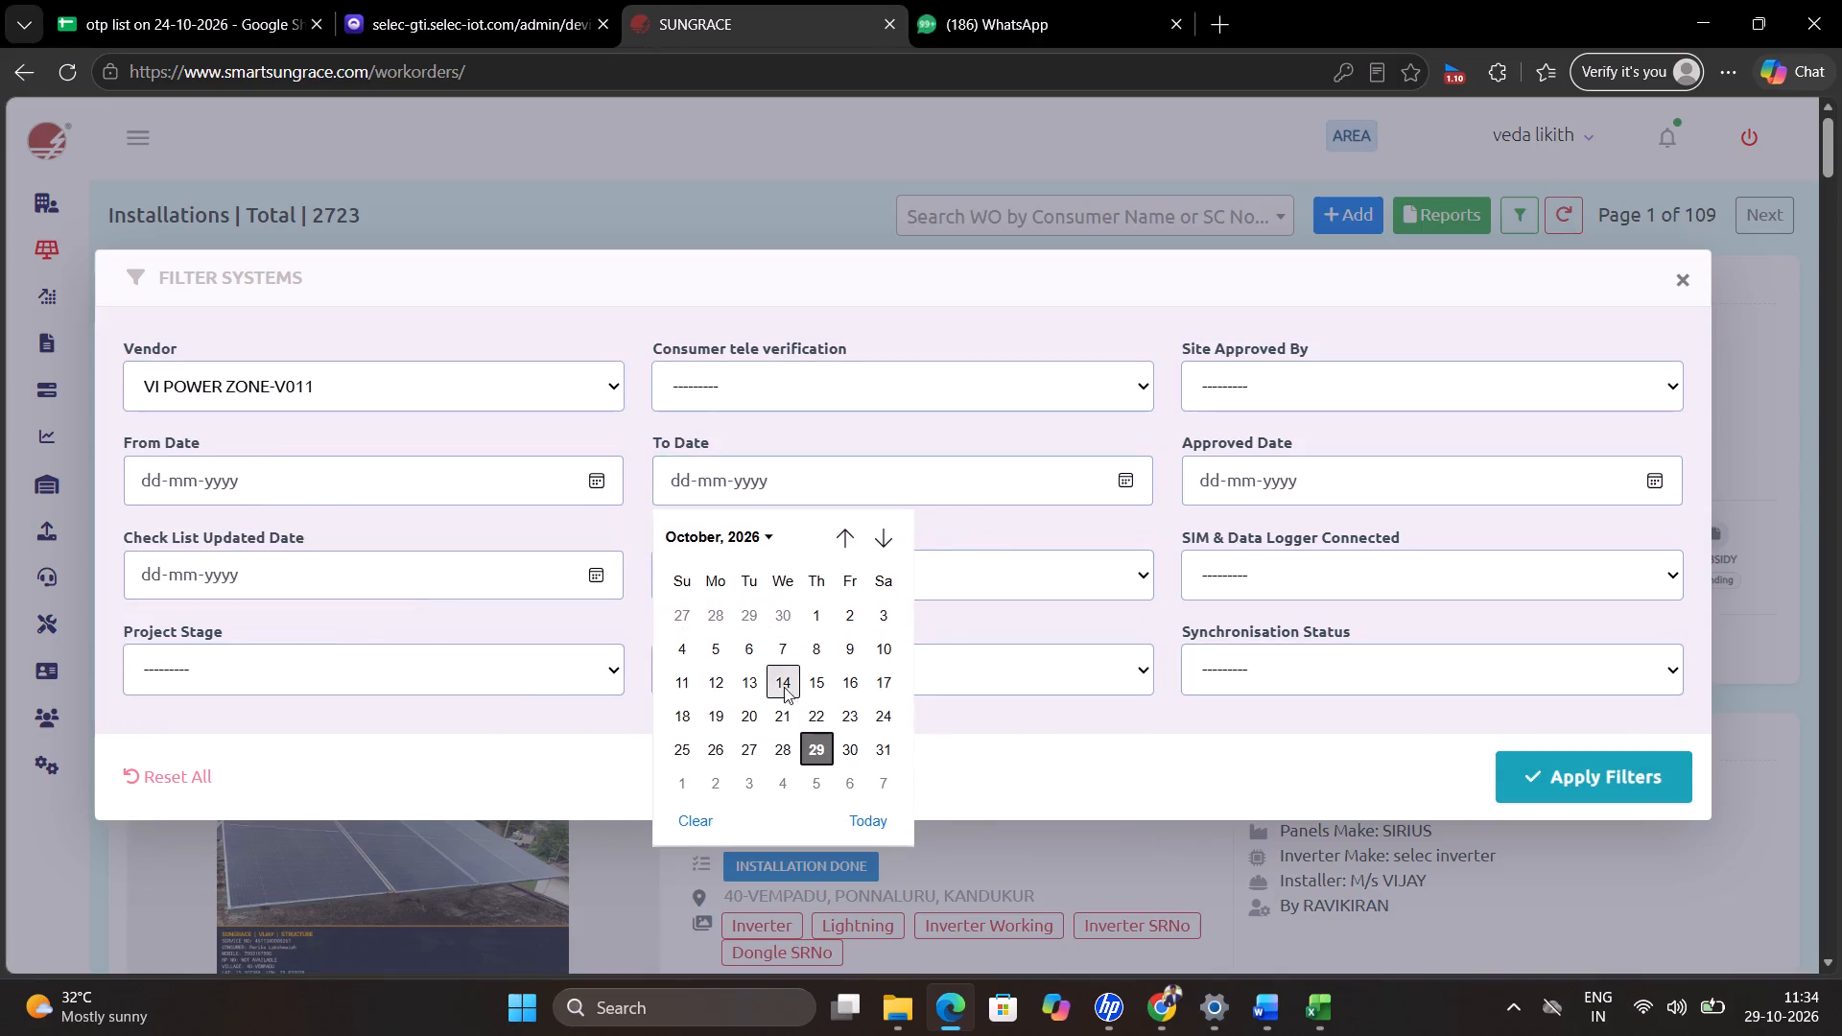
click(785, 739)
click(1567, 773)
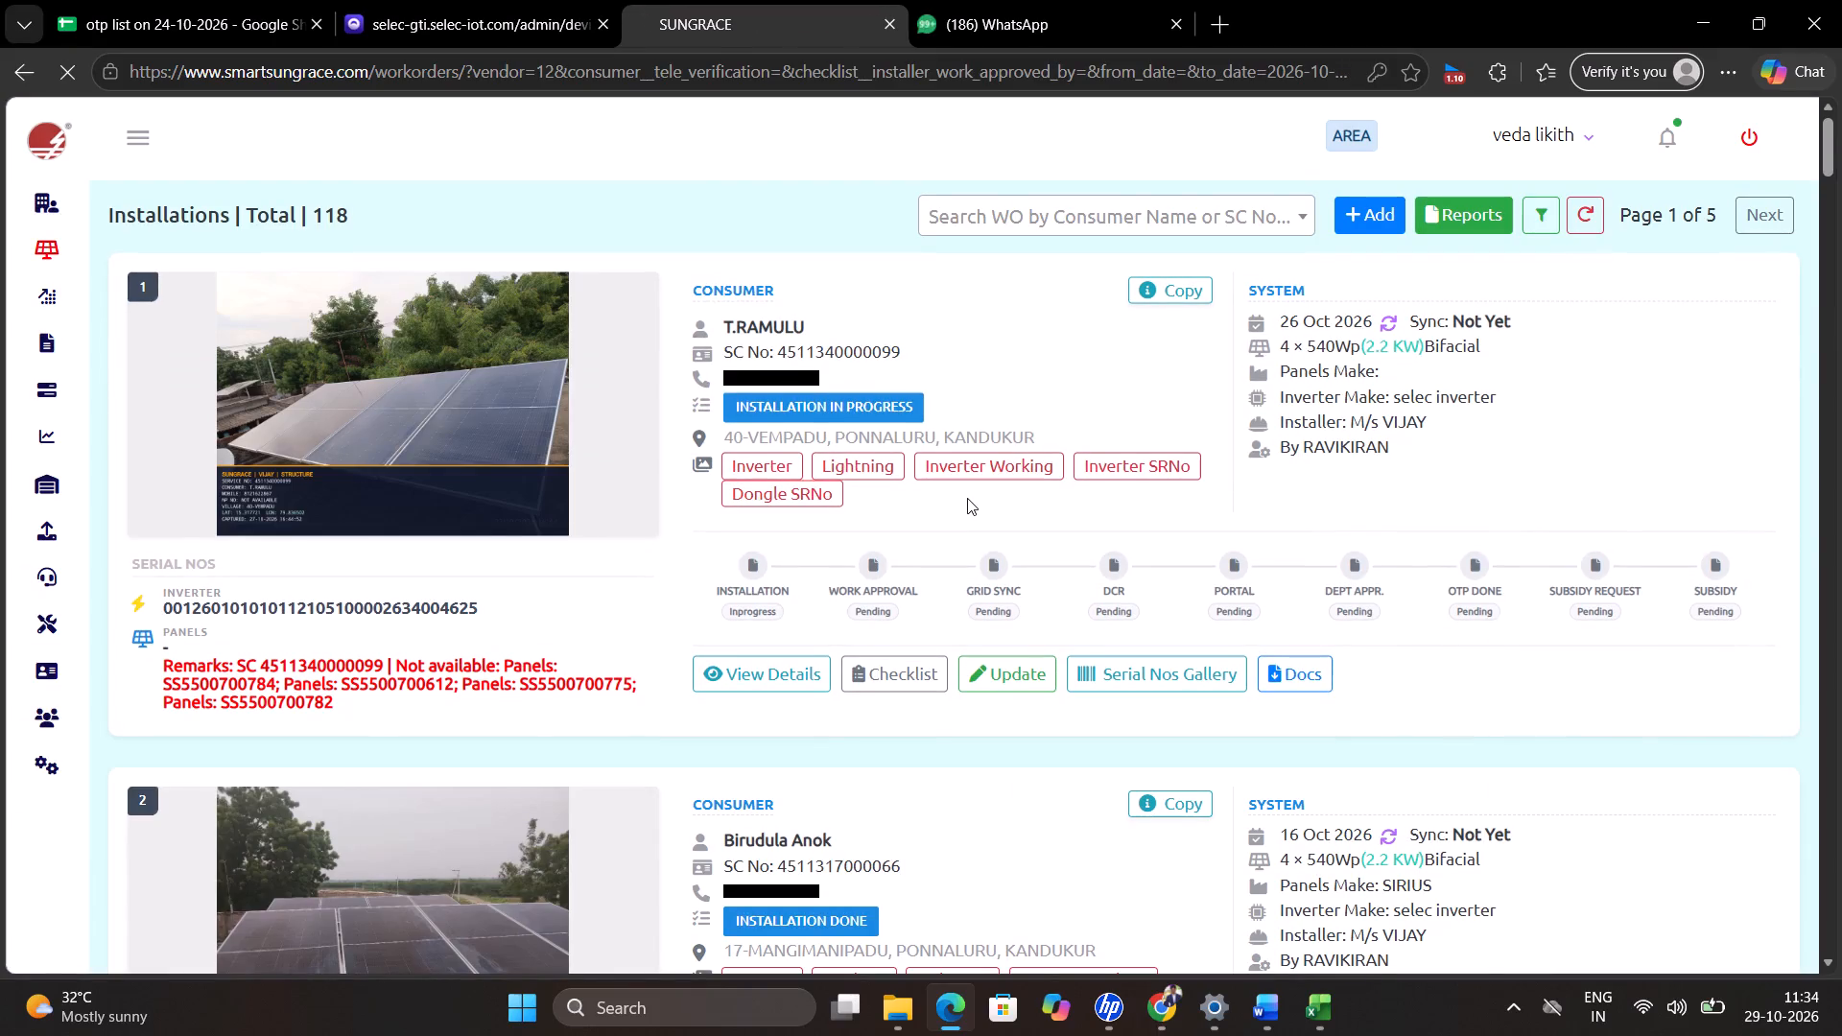
Add a From Date of 28-10-2026 to the installations filter and apply it.
scroll(993, 496, down, 5)
scroll(1012, 486, up, 10)
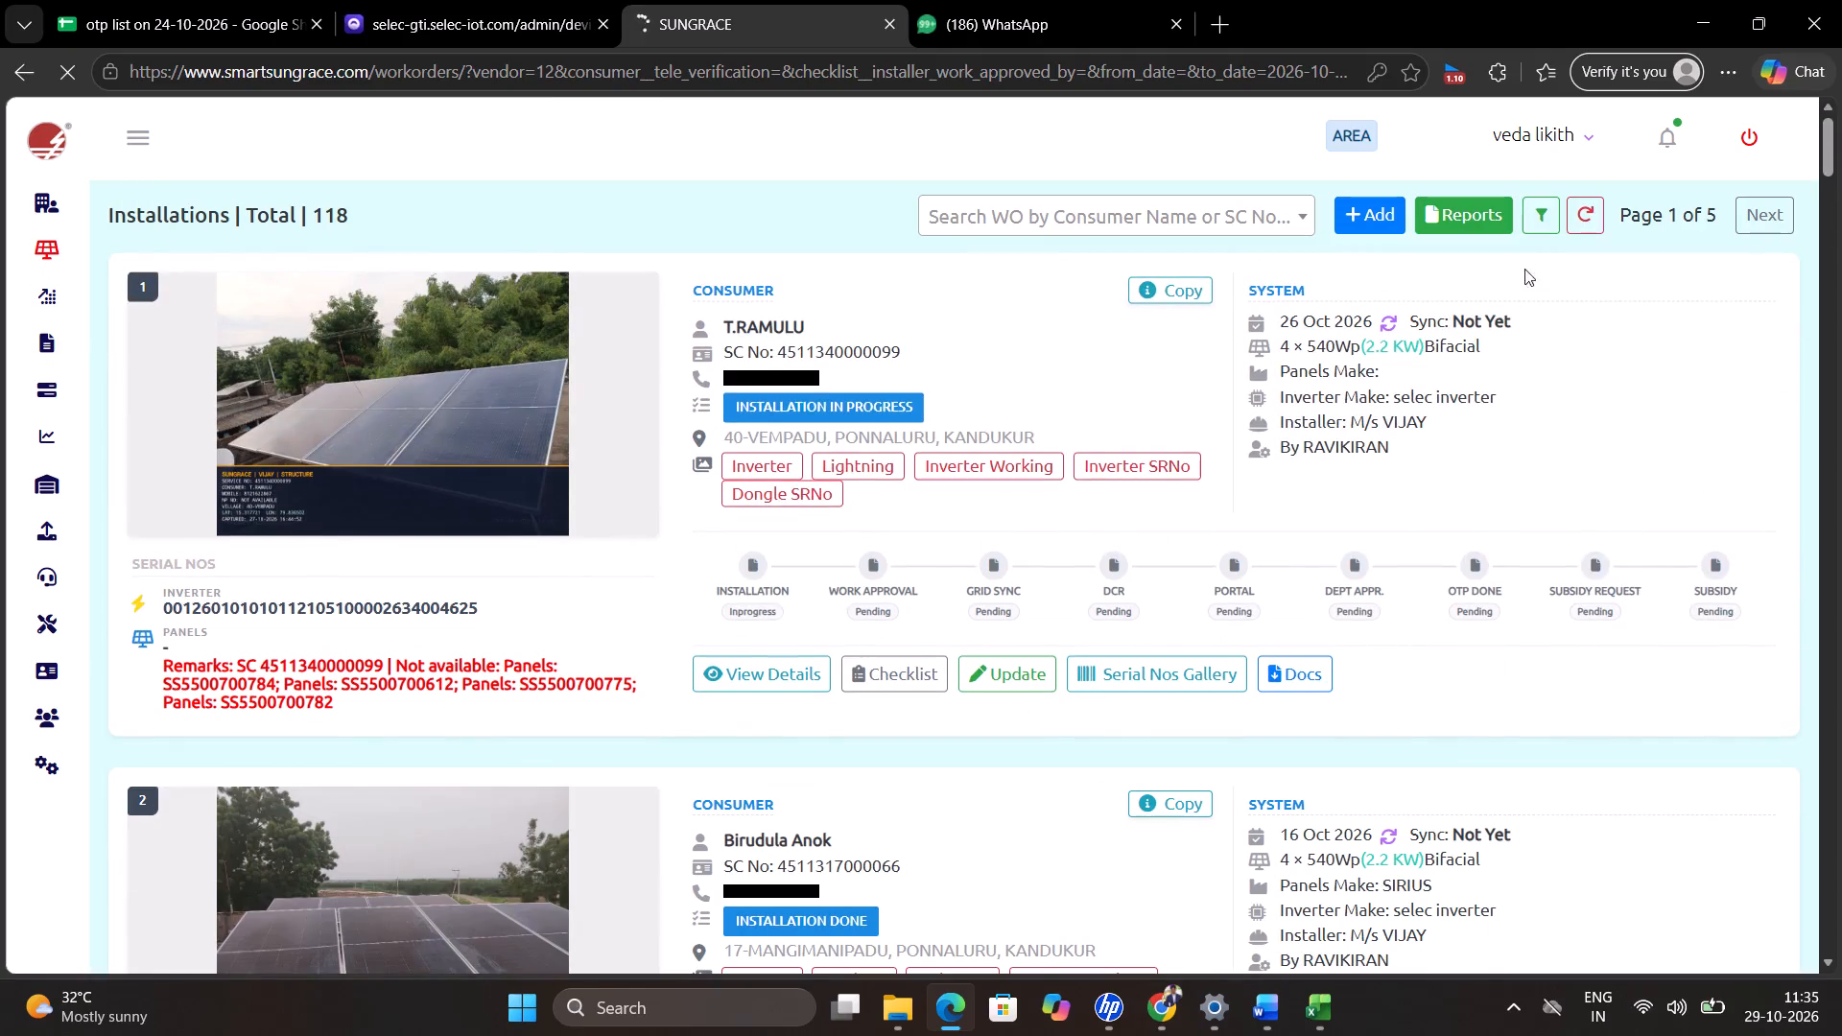
click(1540, 216)
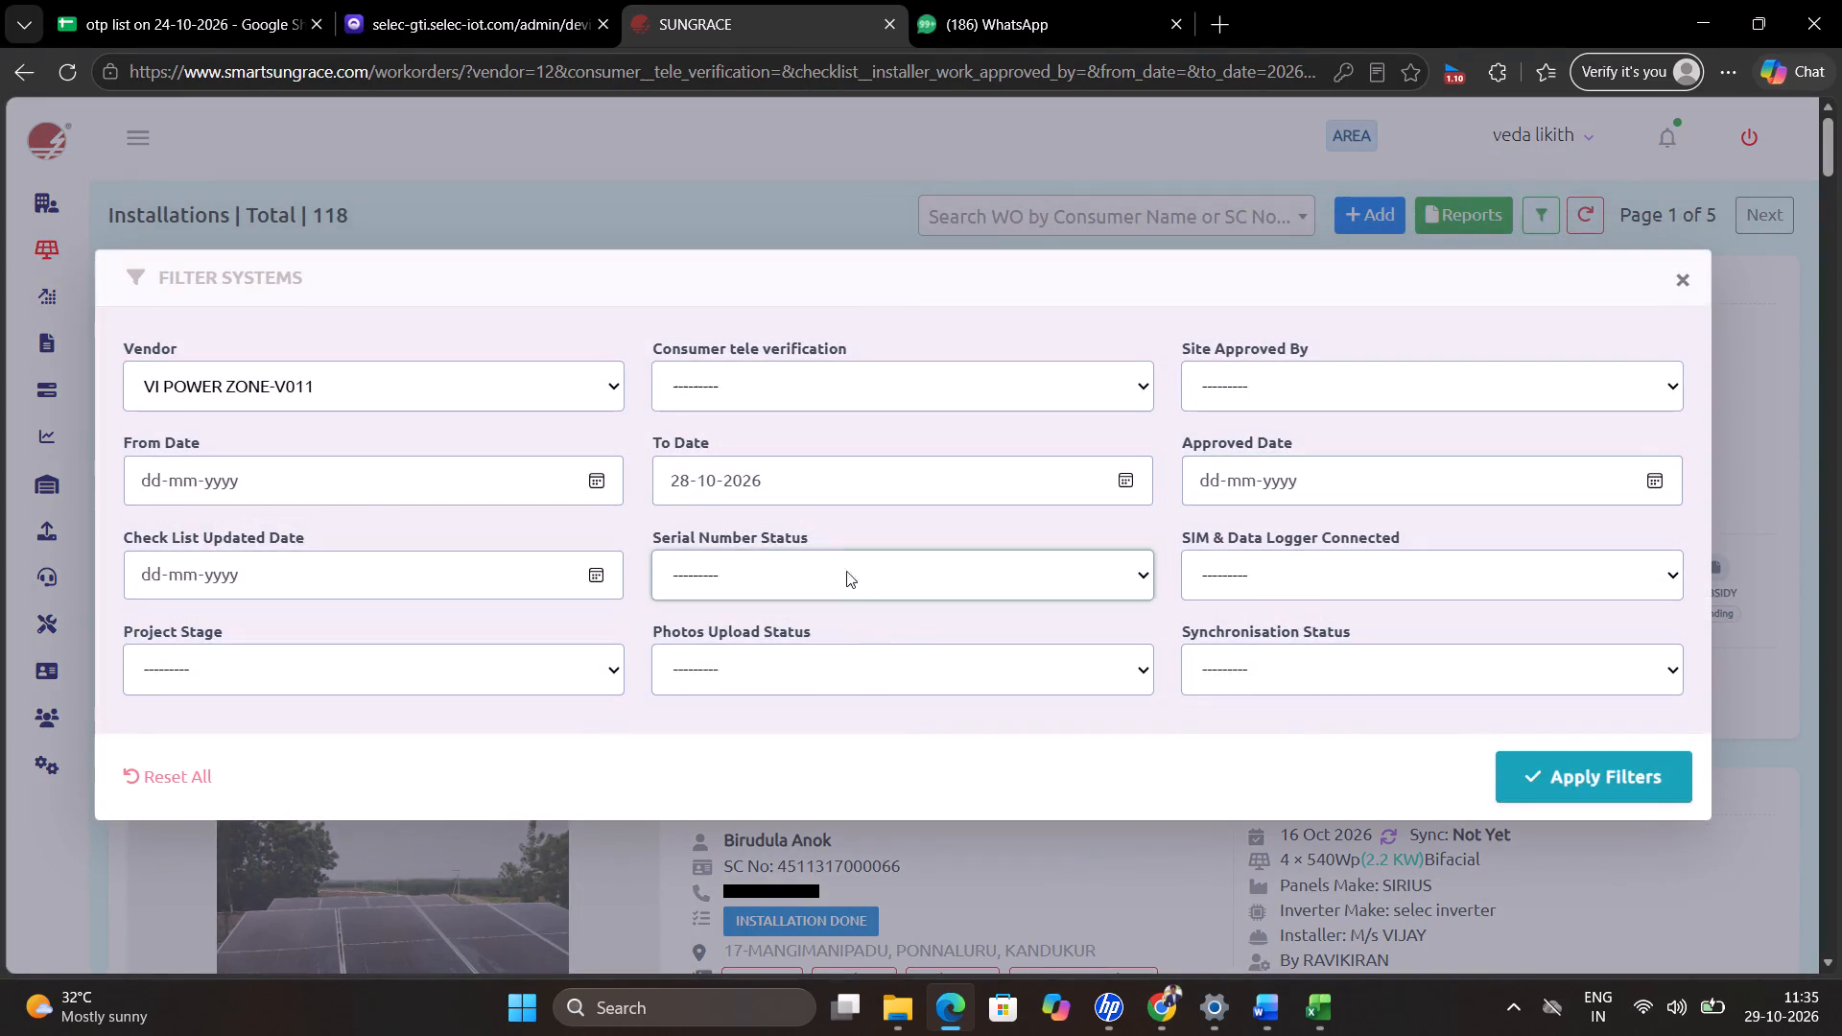
double_click(580, 479)
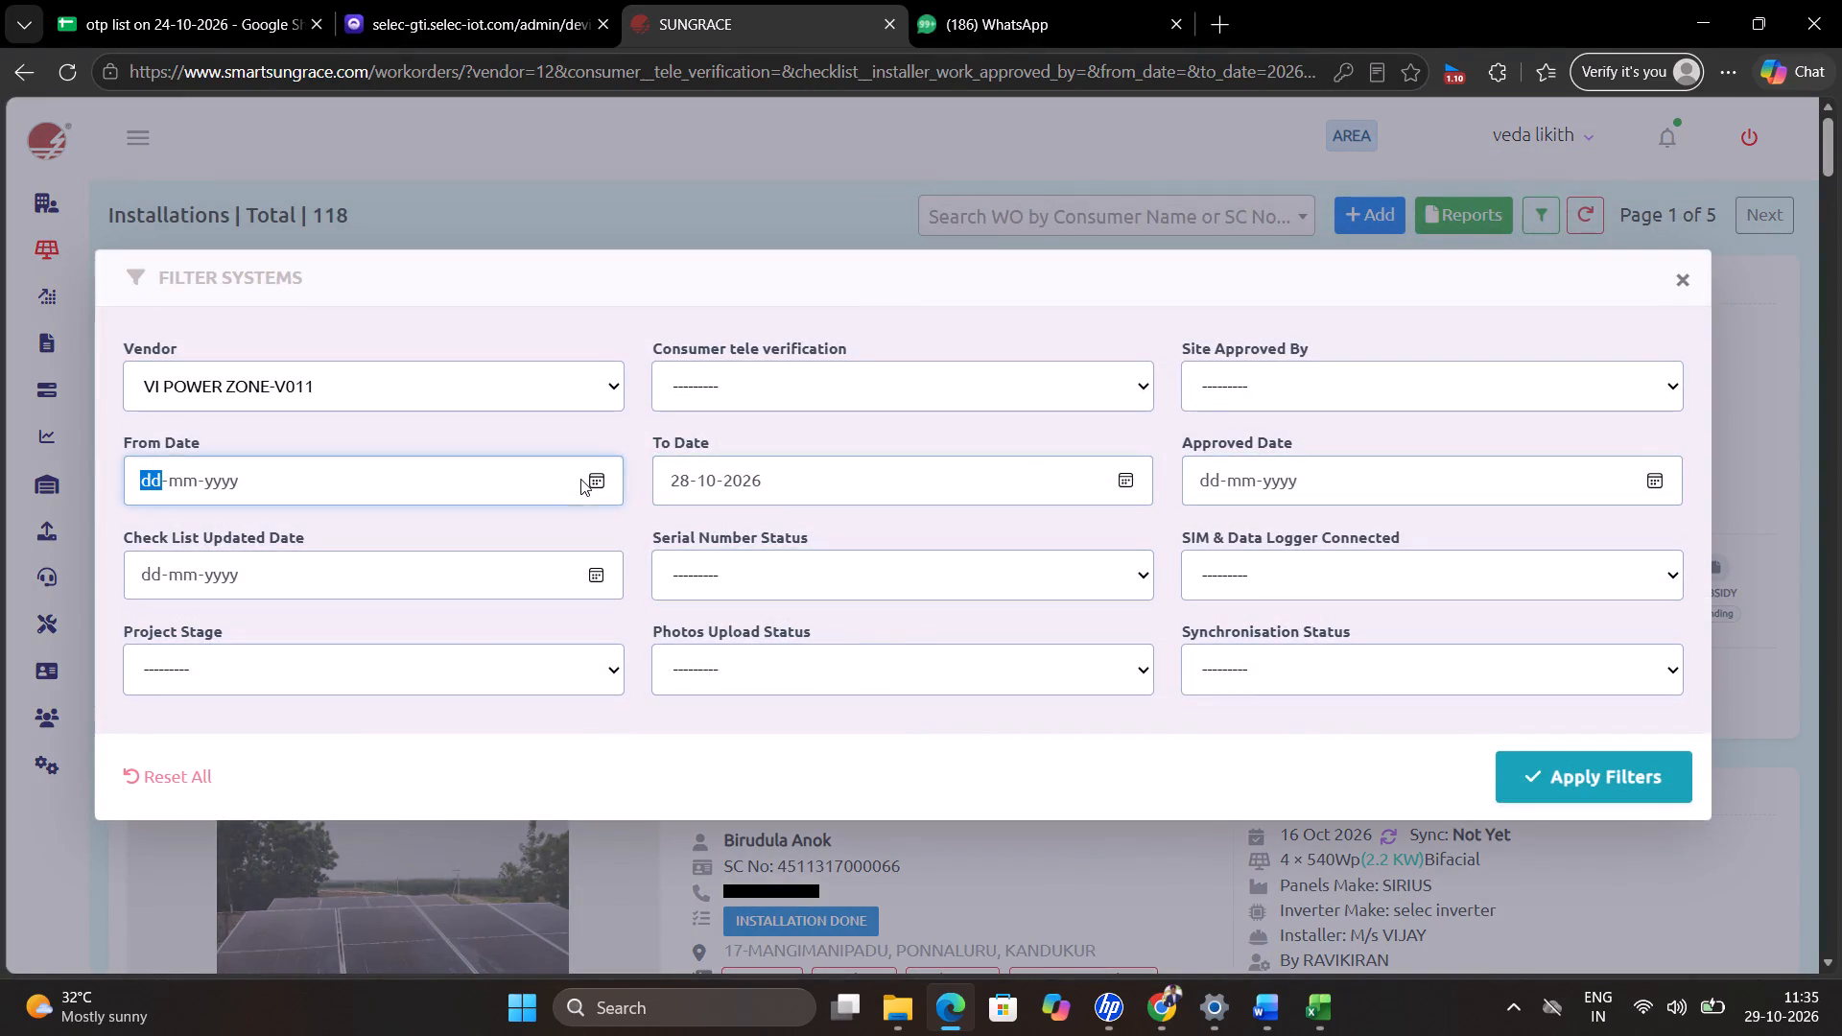
click(589, 488)
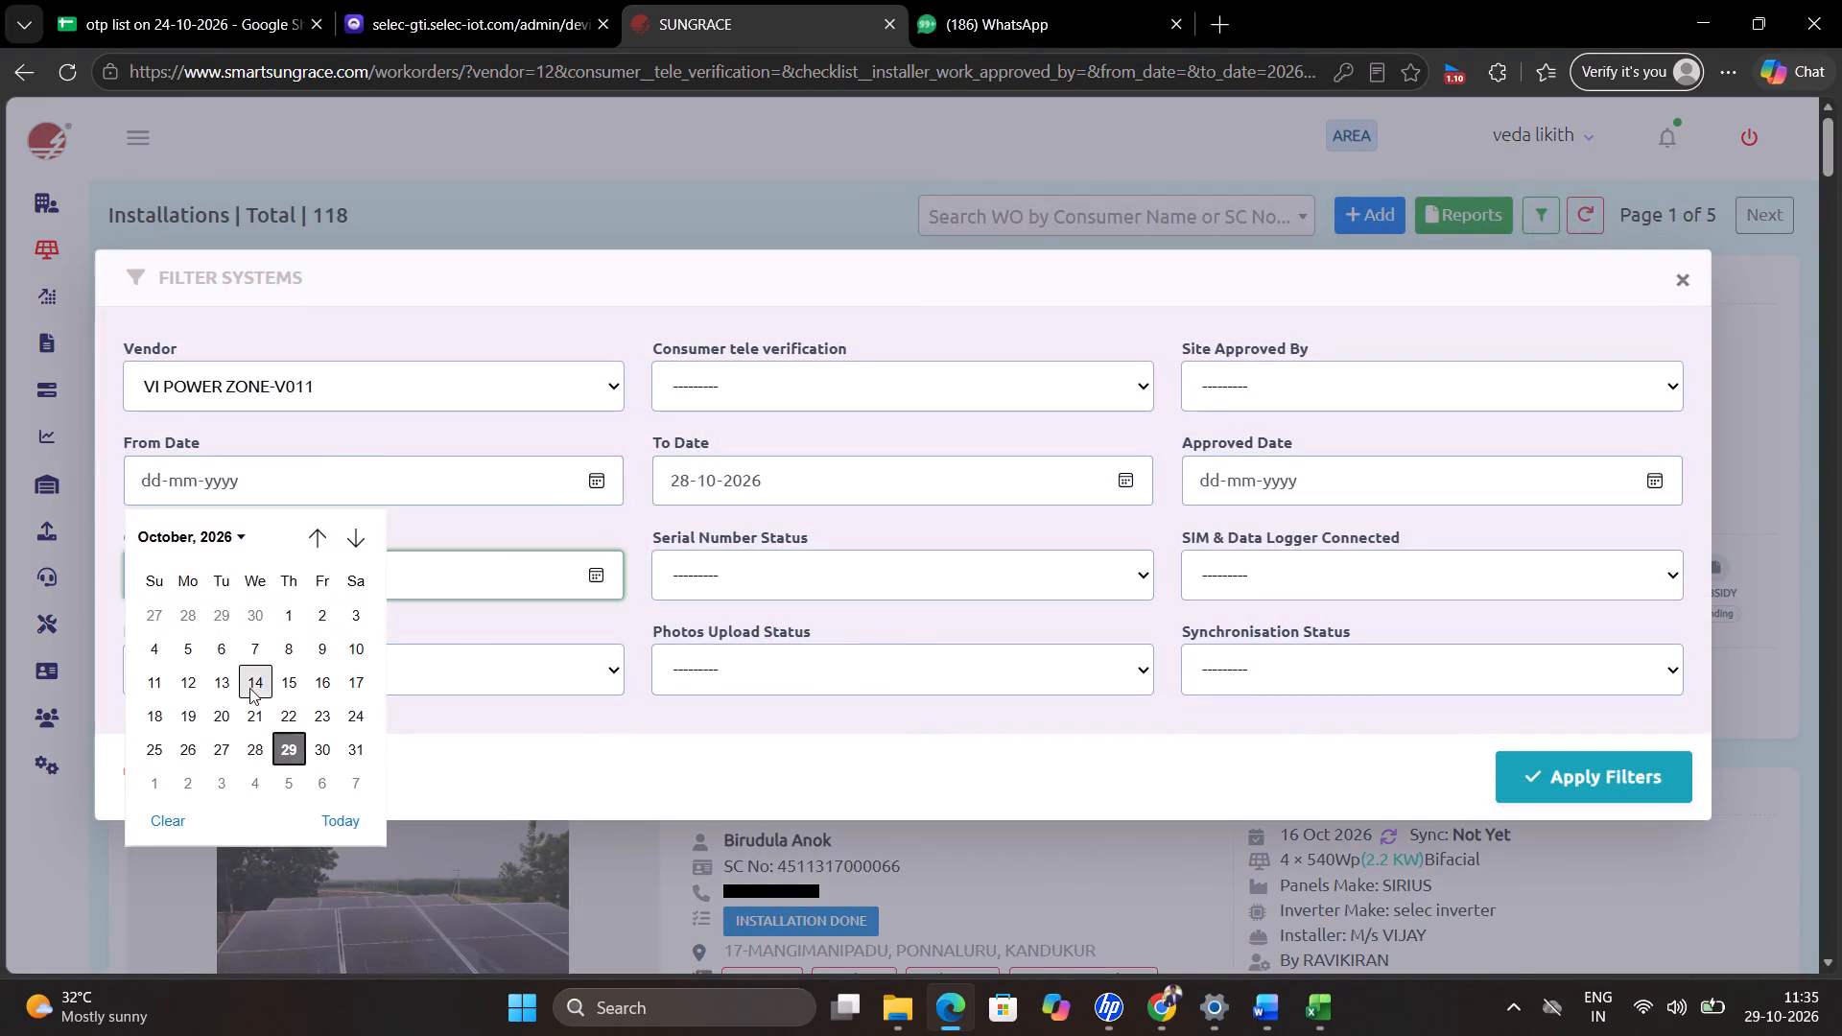
click(256, 734)
click(1565, 772)
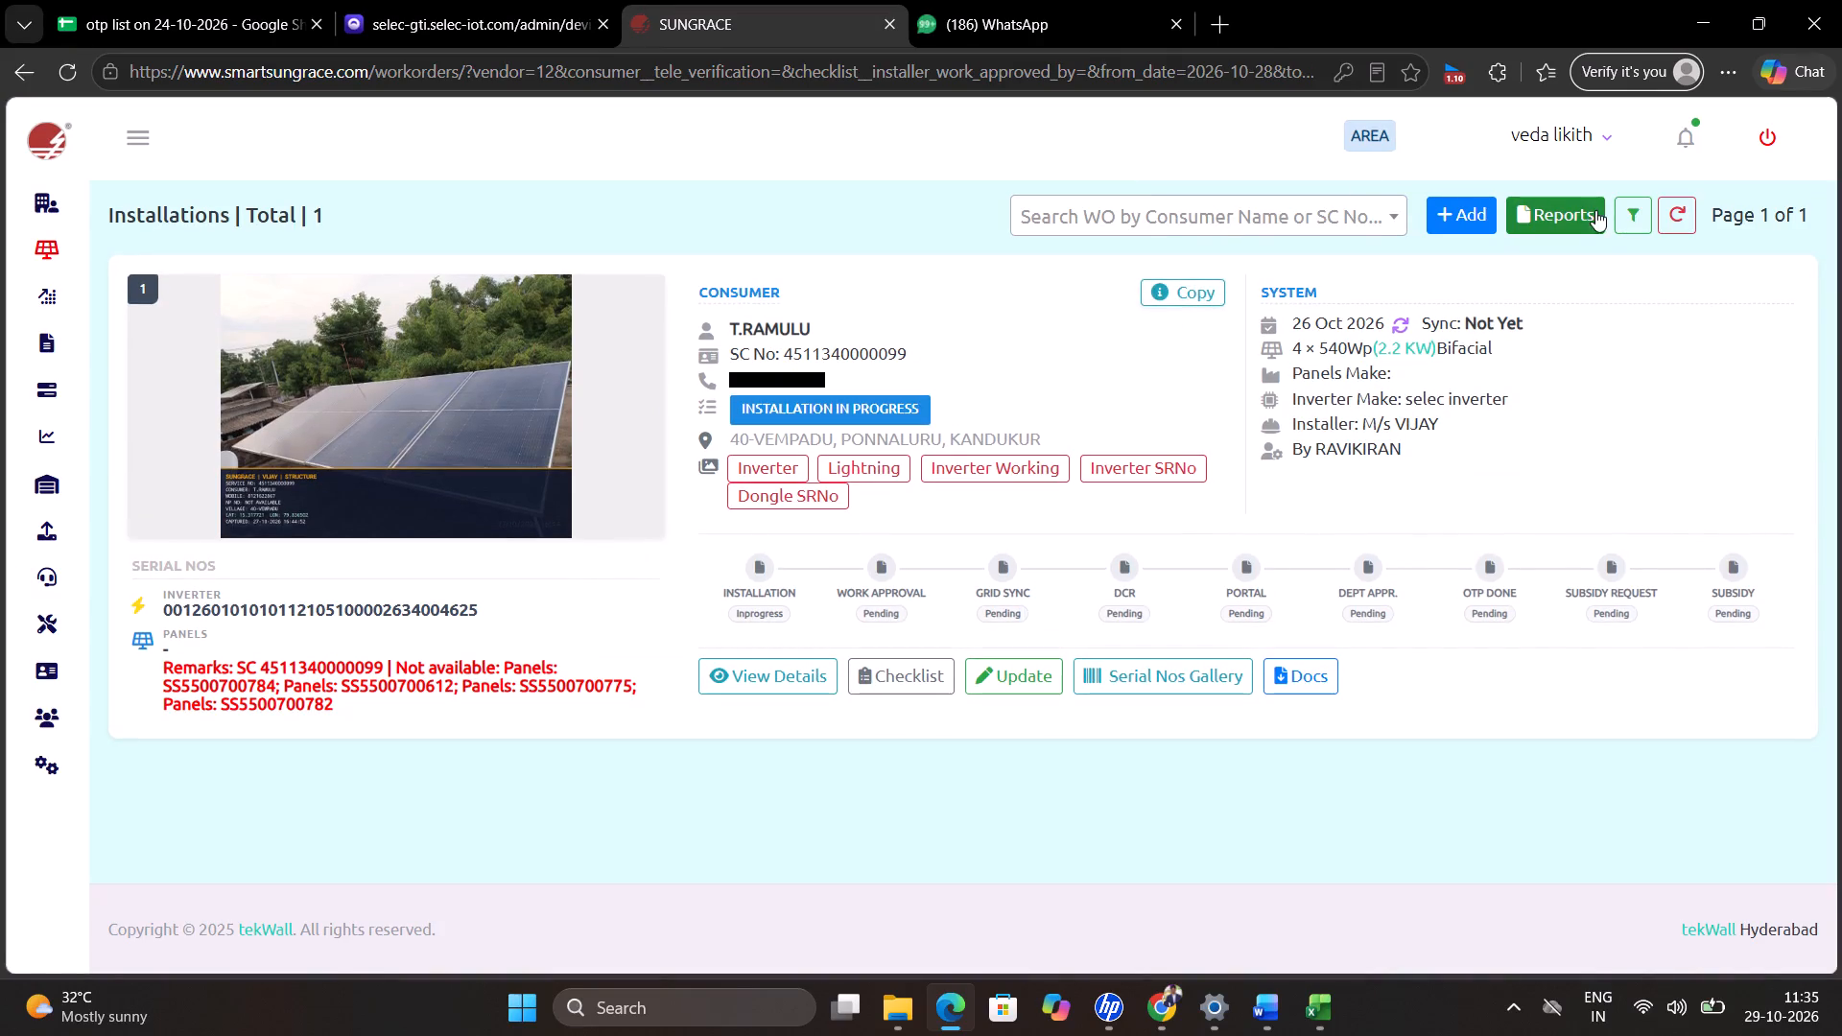
Change the filter's To Date to 29-10-2026 and apply it.
click(1633, 211)
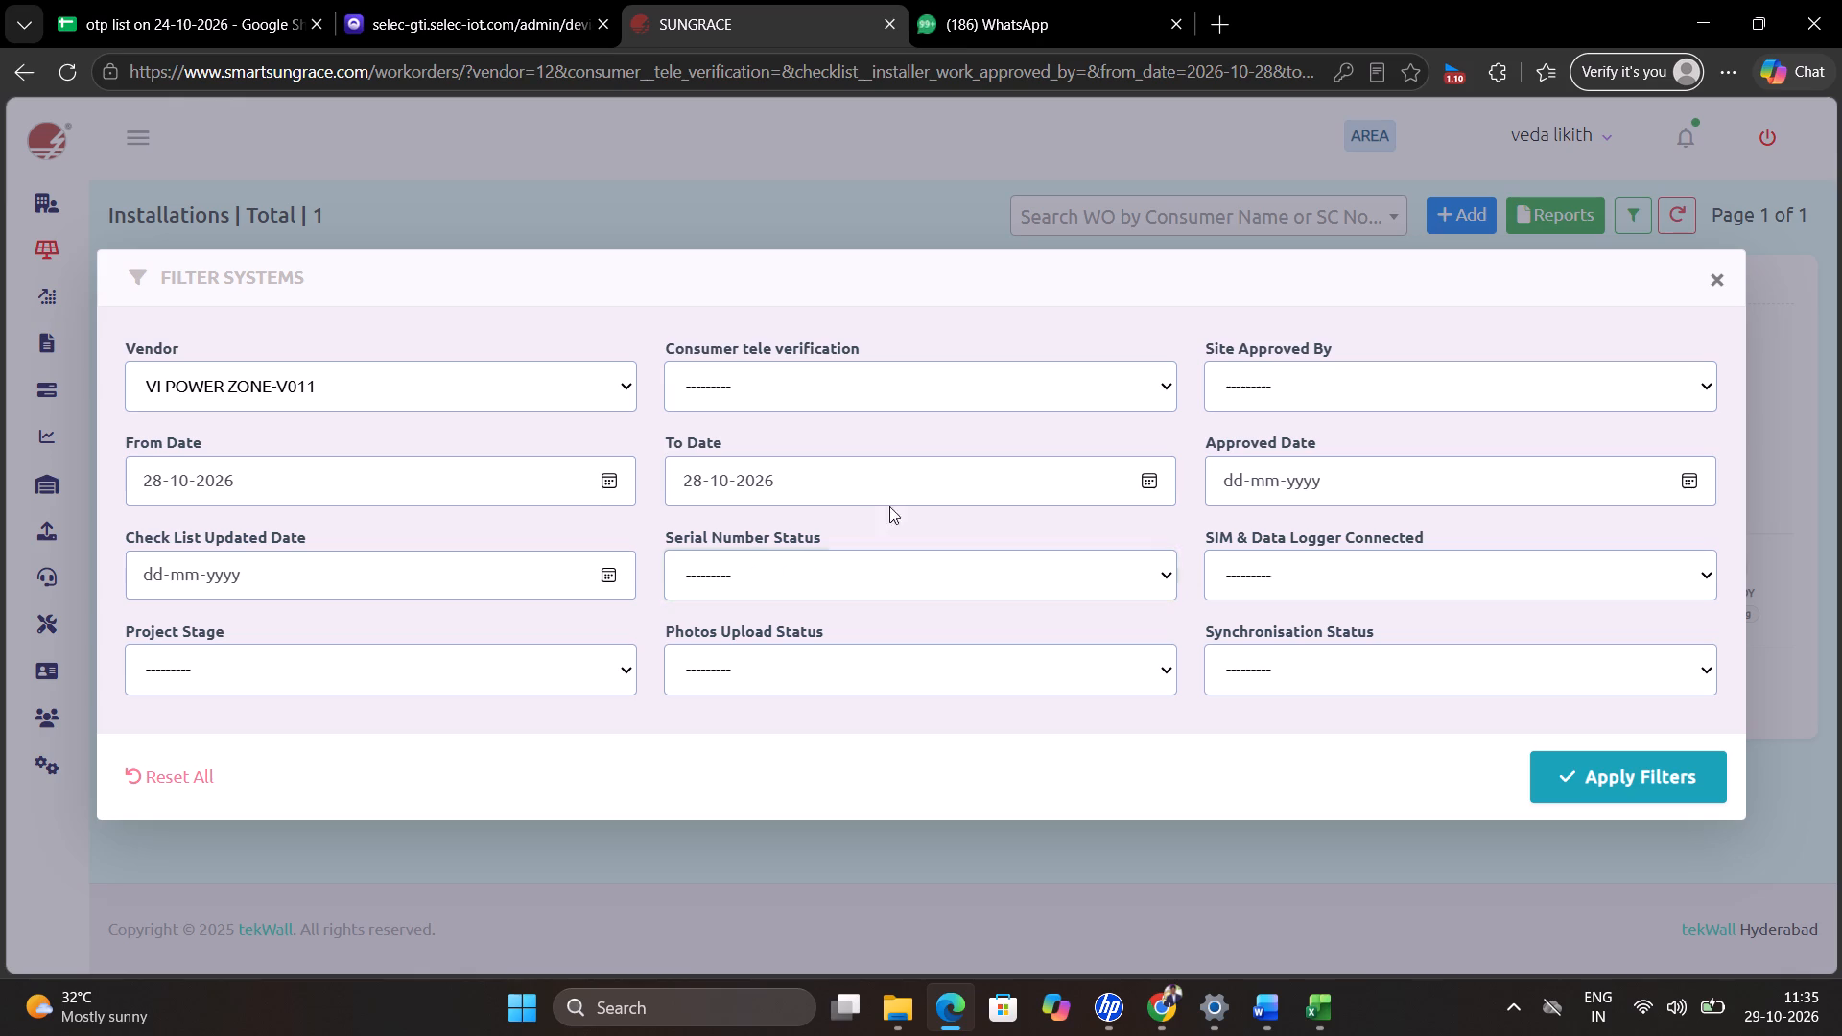
click(1146, 467)
click(1146, 481)
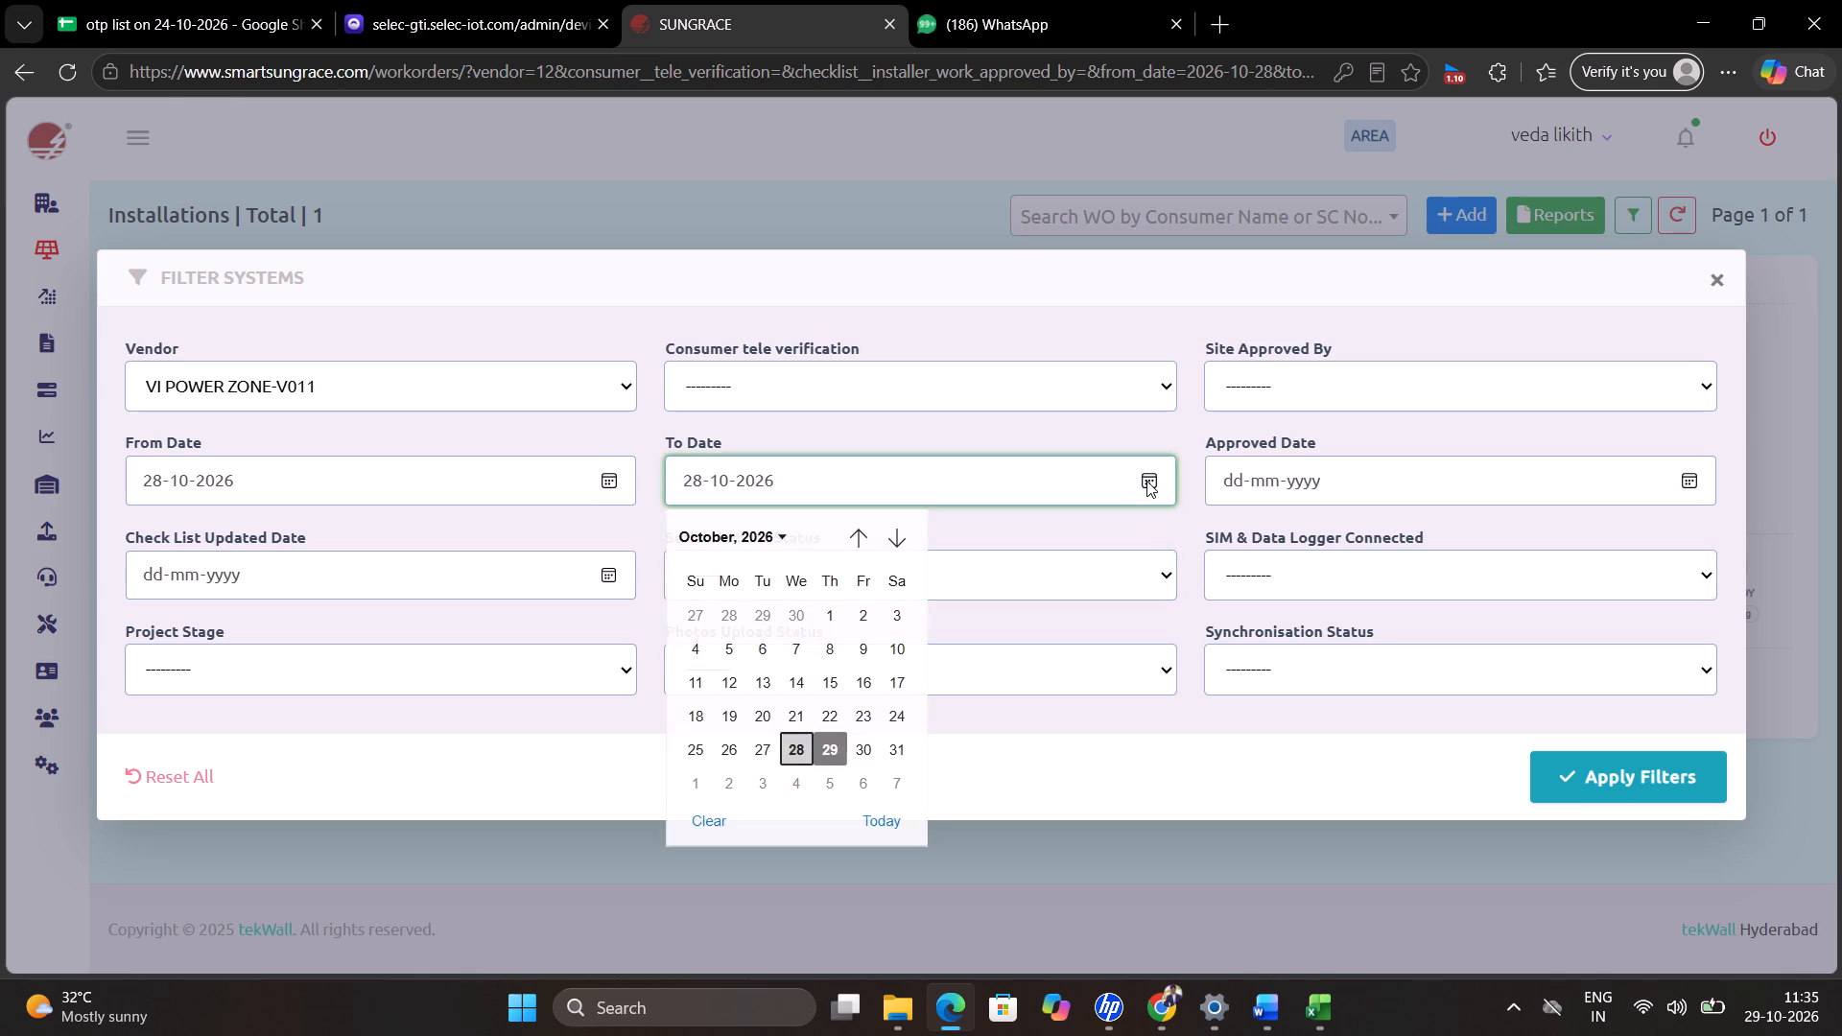
click(834, 753)
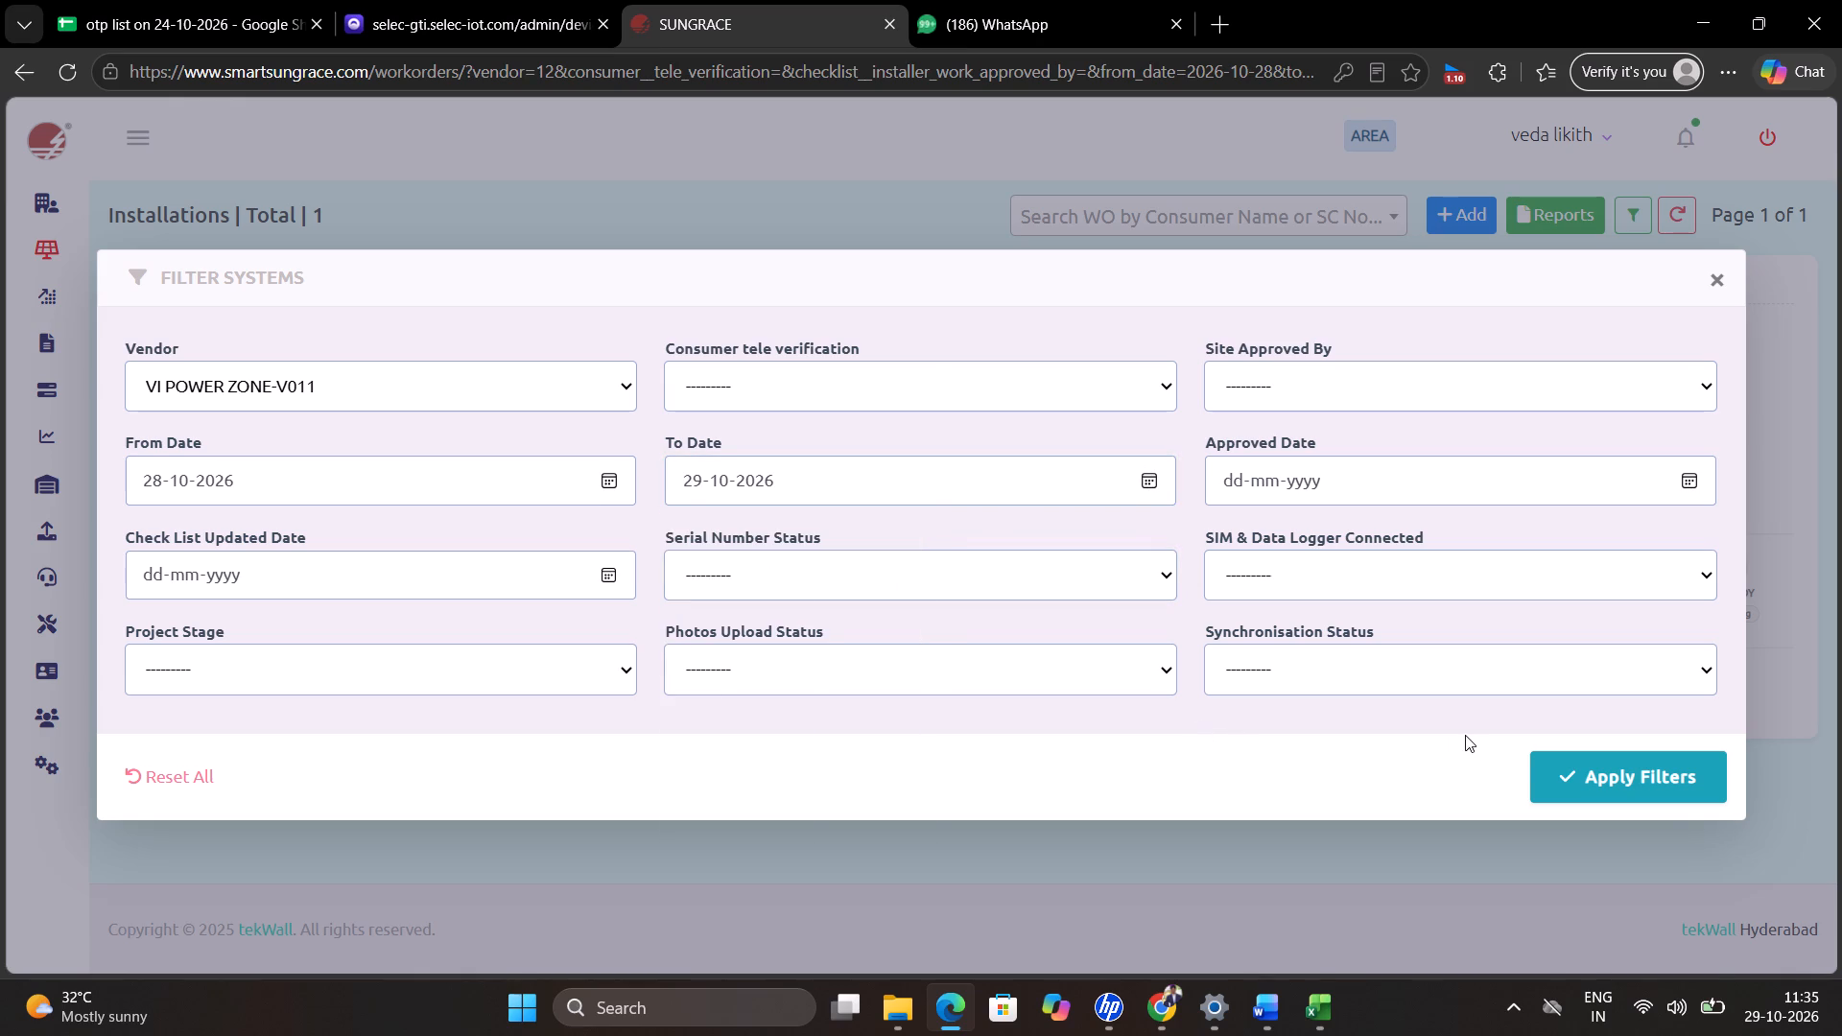
click(1586, 771)
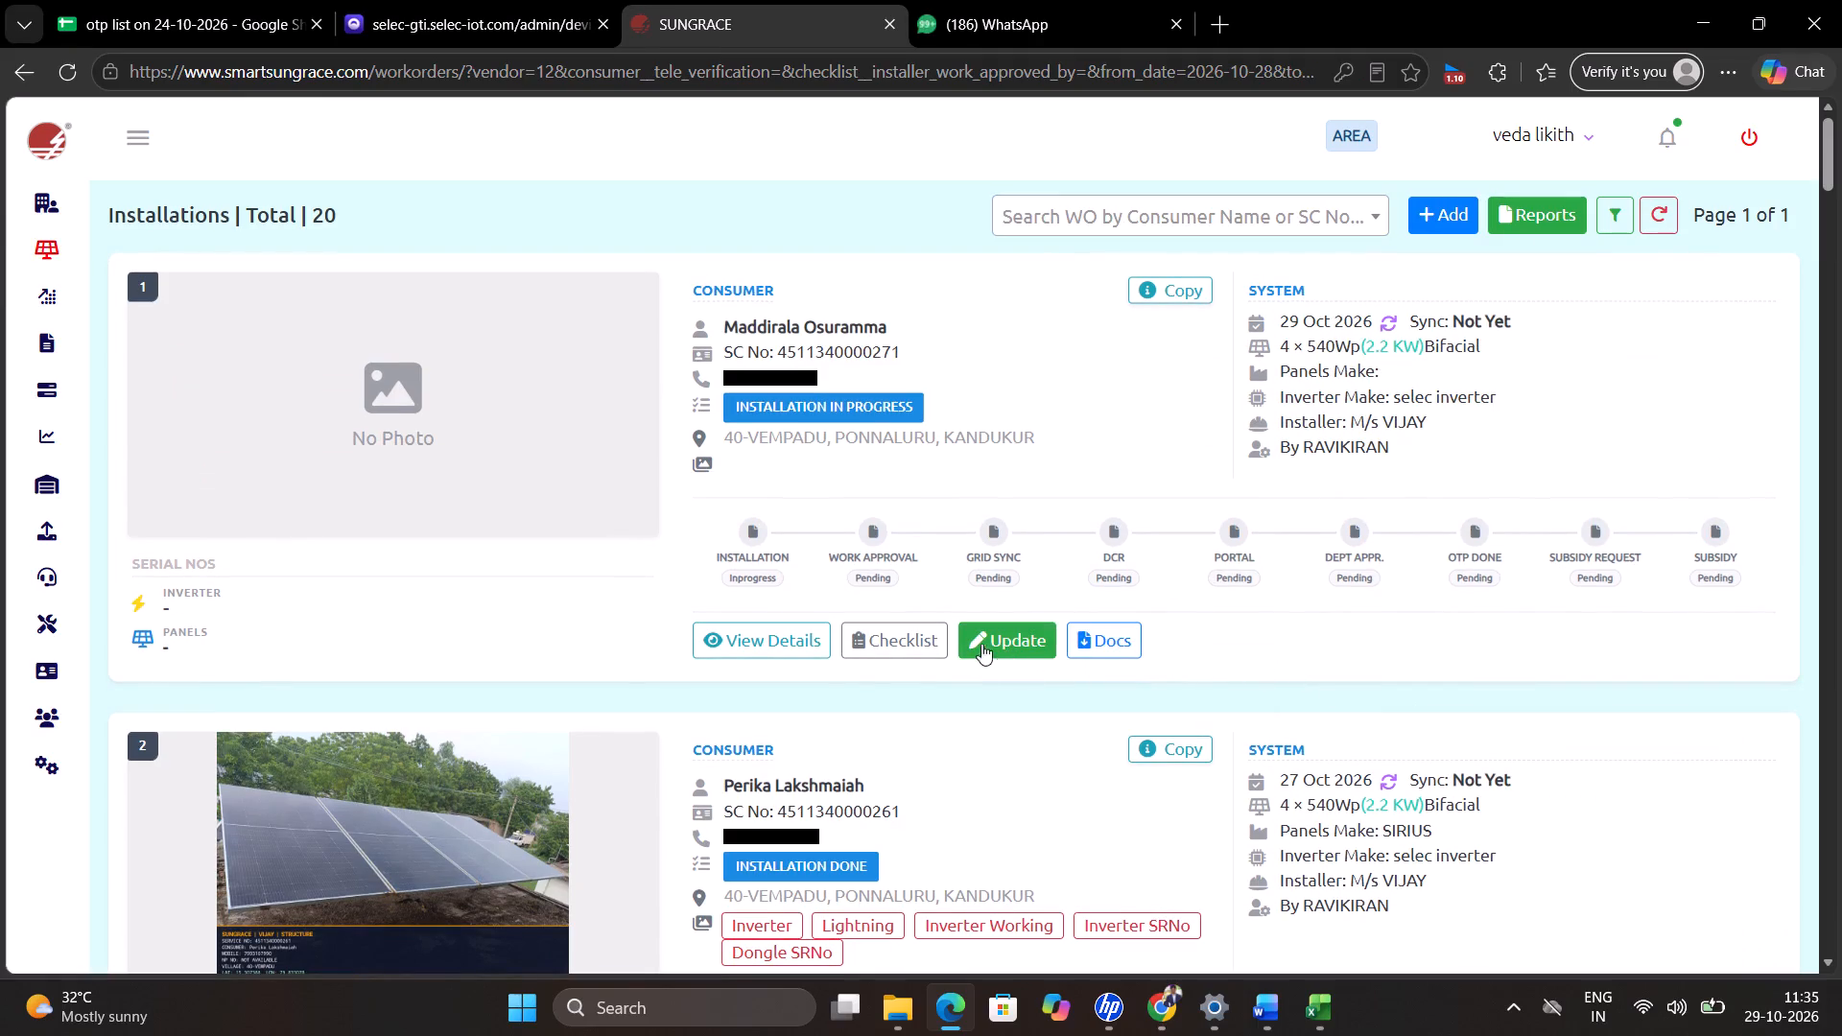
Look through the filtered VI POWER ZONE installations, examining each one's serial numbers, remarks and installation status.
scroll(1290, 377, down, 5)
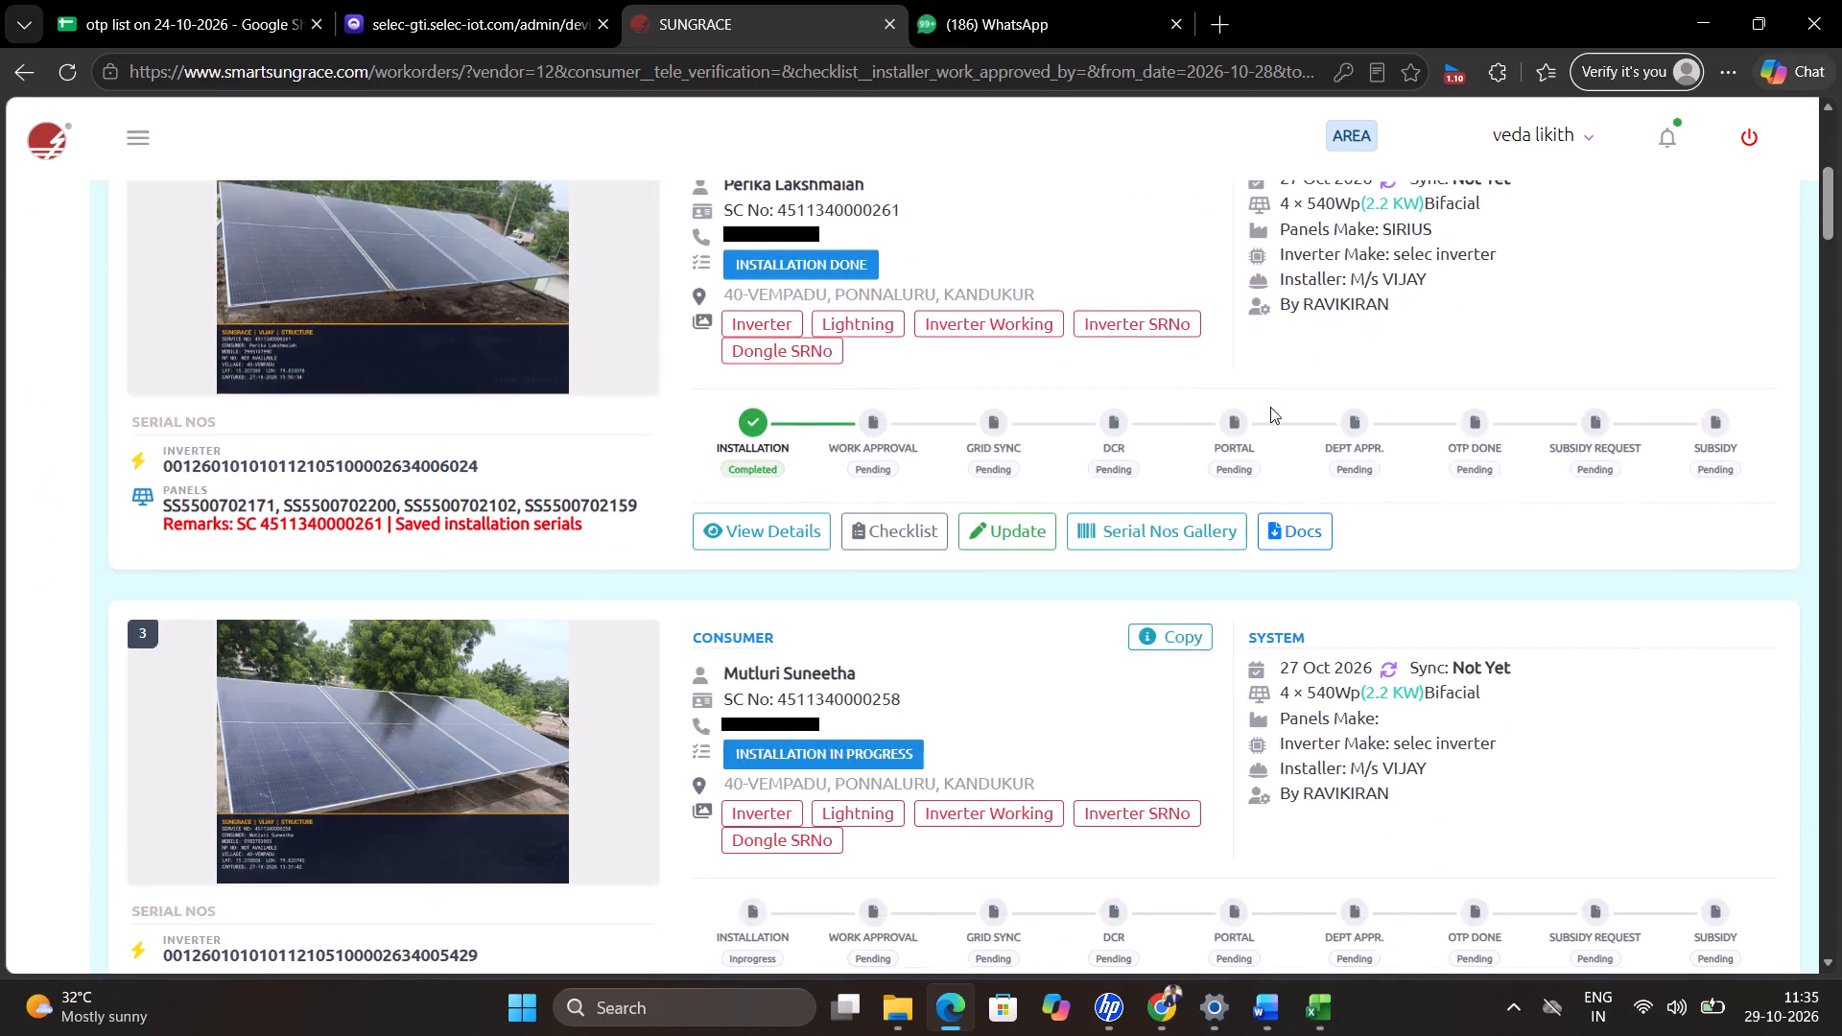
scroll(1270, 412, down, 16)
scroll(1255, 420, up, 11)
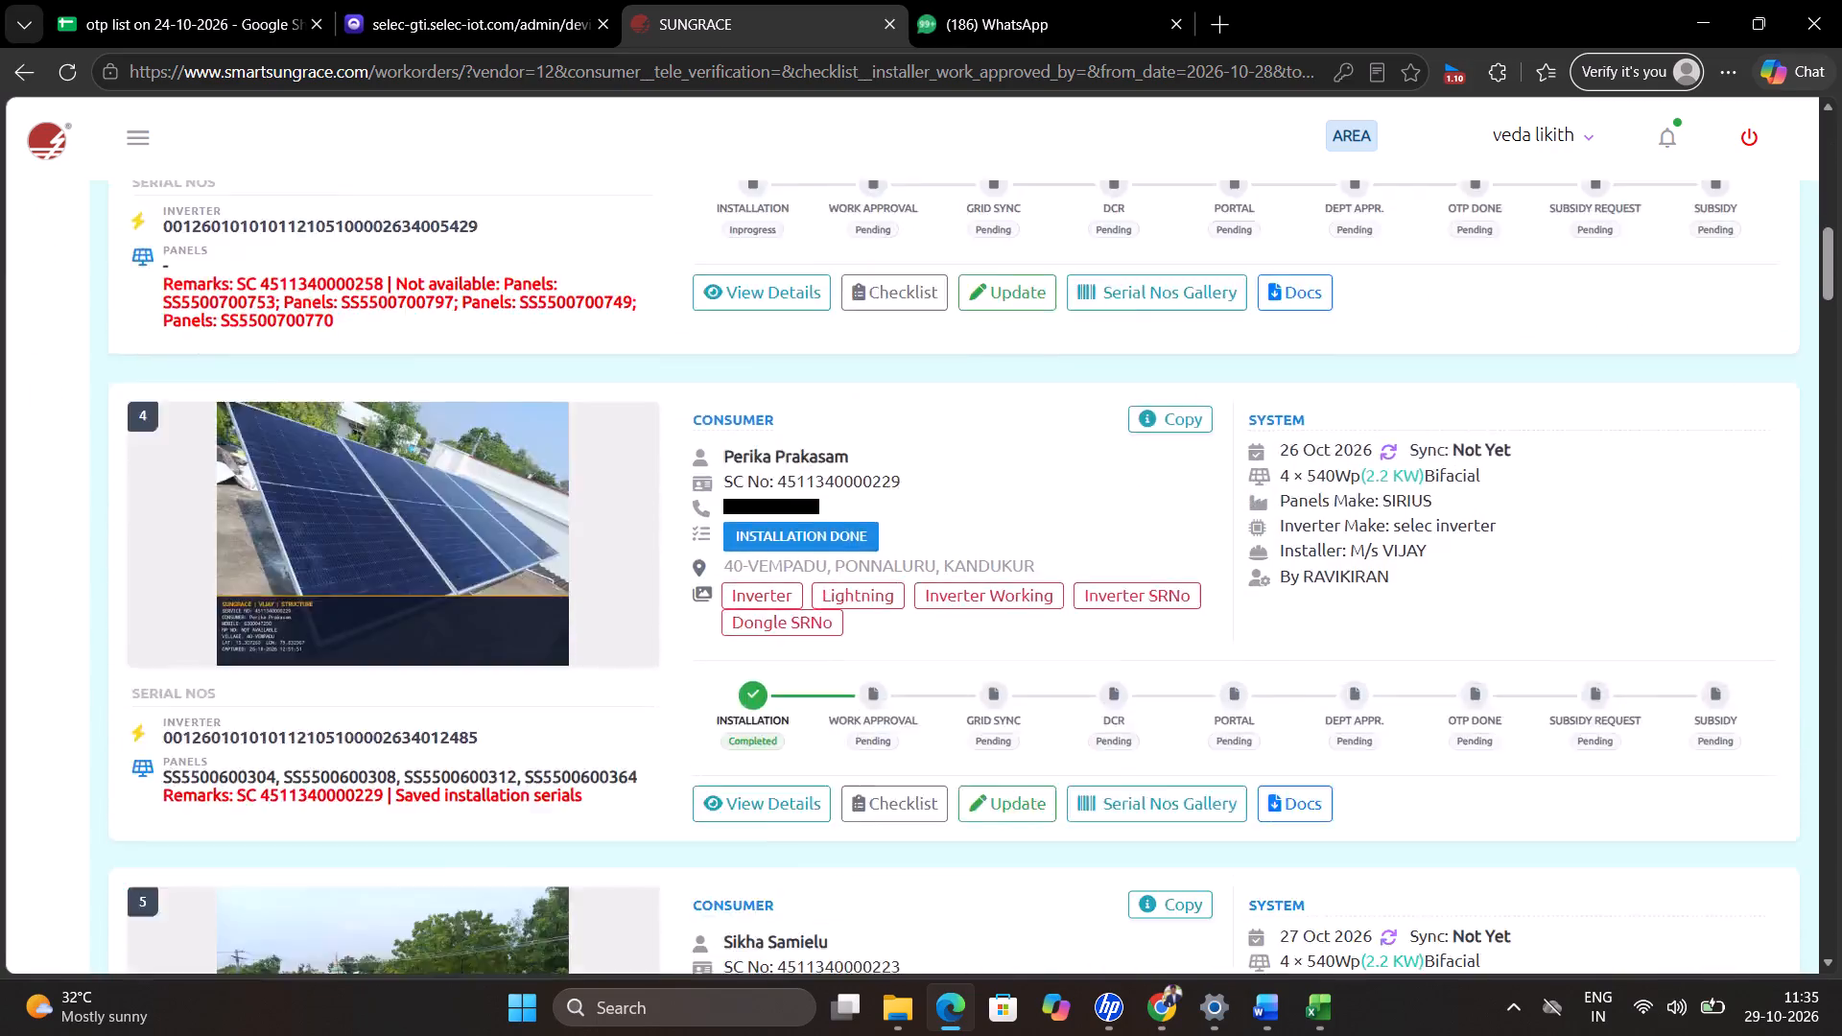
scroll(1255, 420, up, 18)
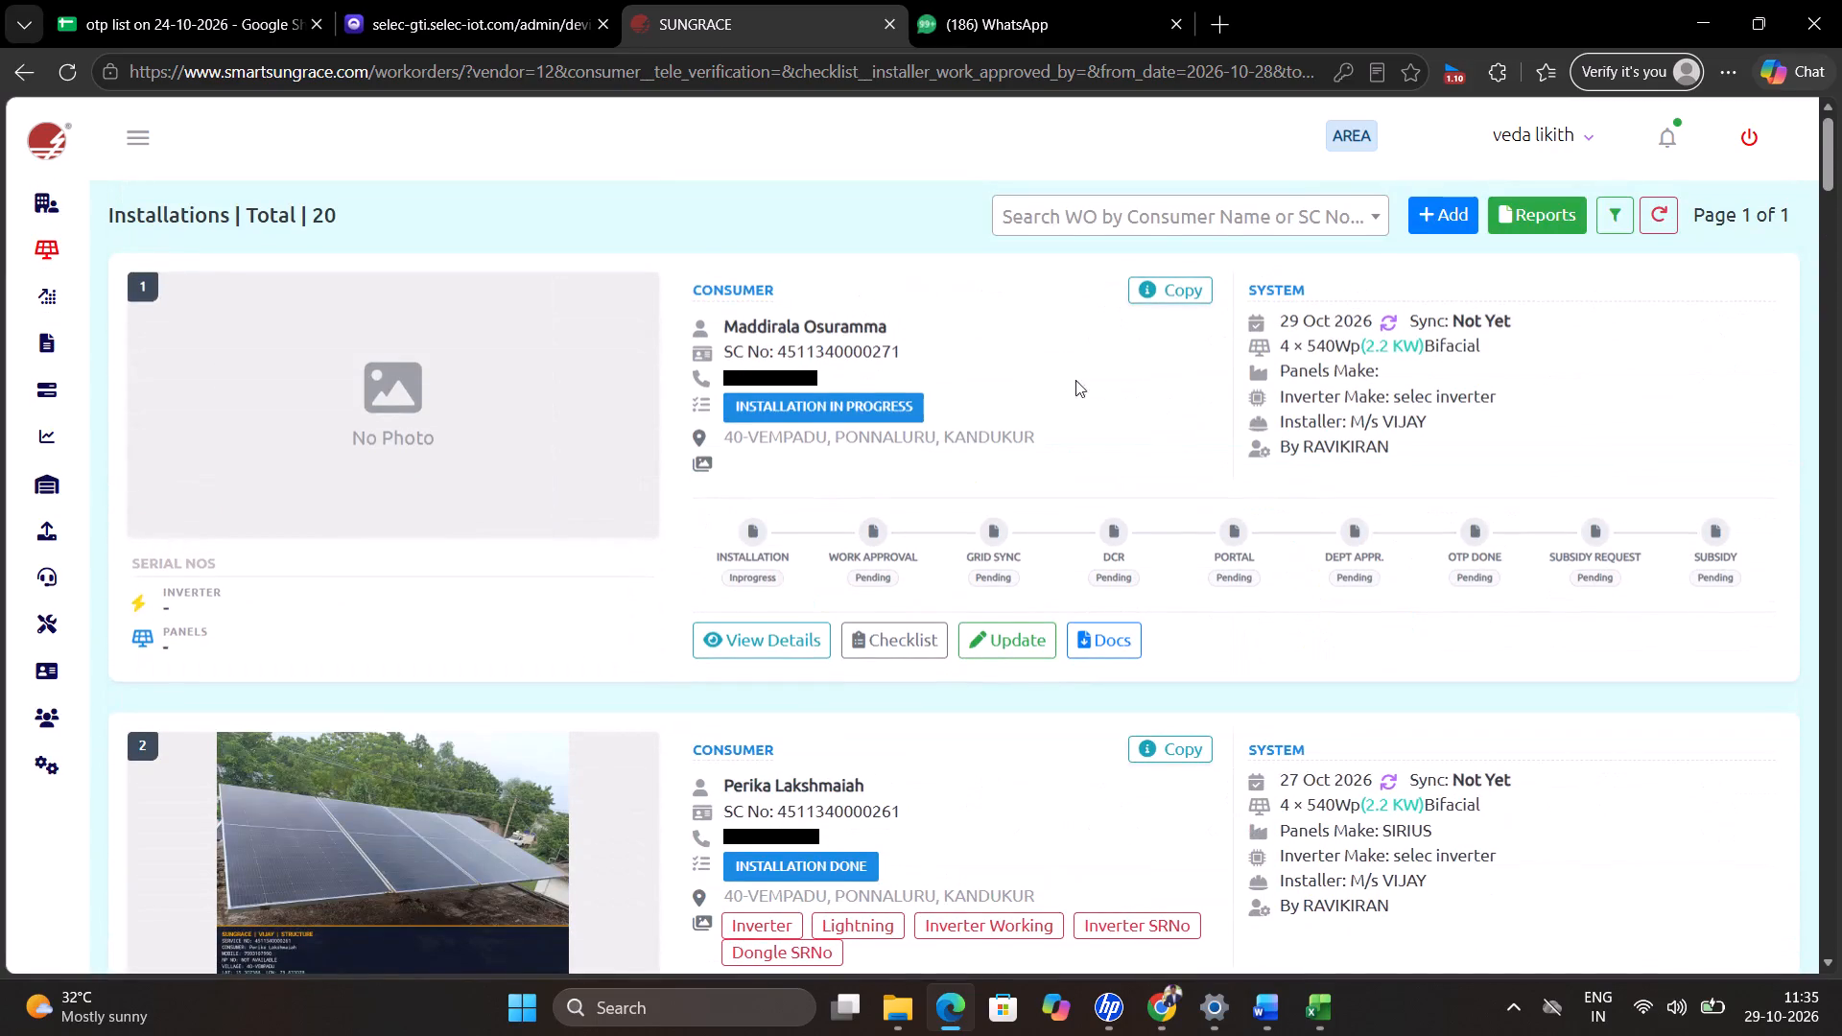
scroll(1027, 379, down, 20)
scroll(1027, 379, down, 15)
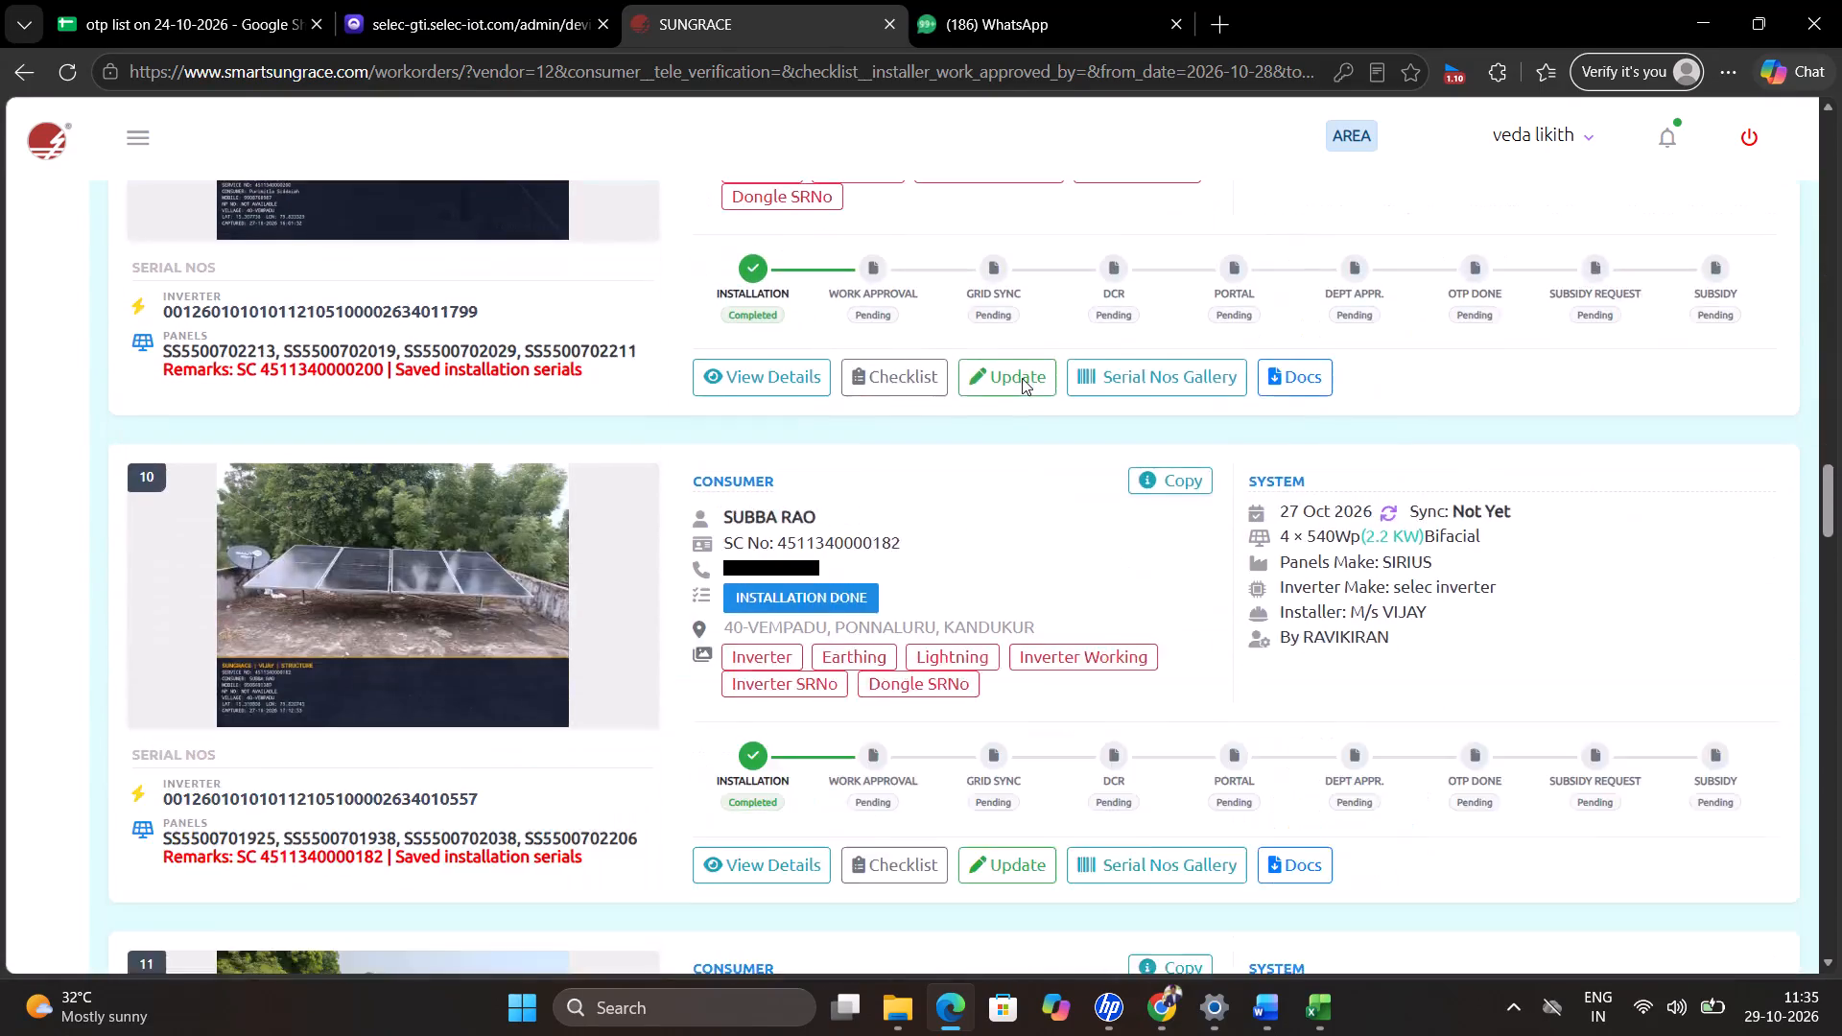
scroll(1022, 378, down, 20)
scroll(1022, 378, down, 3)
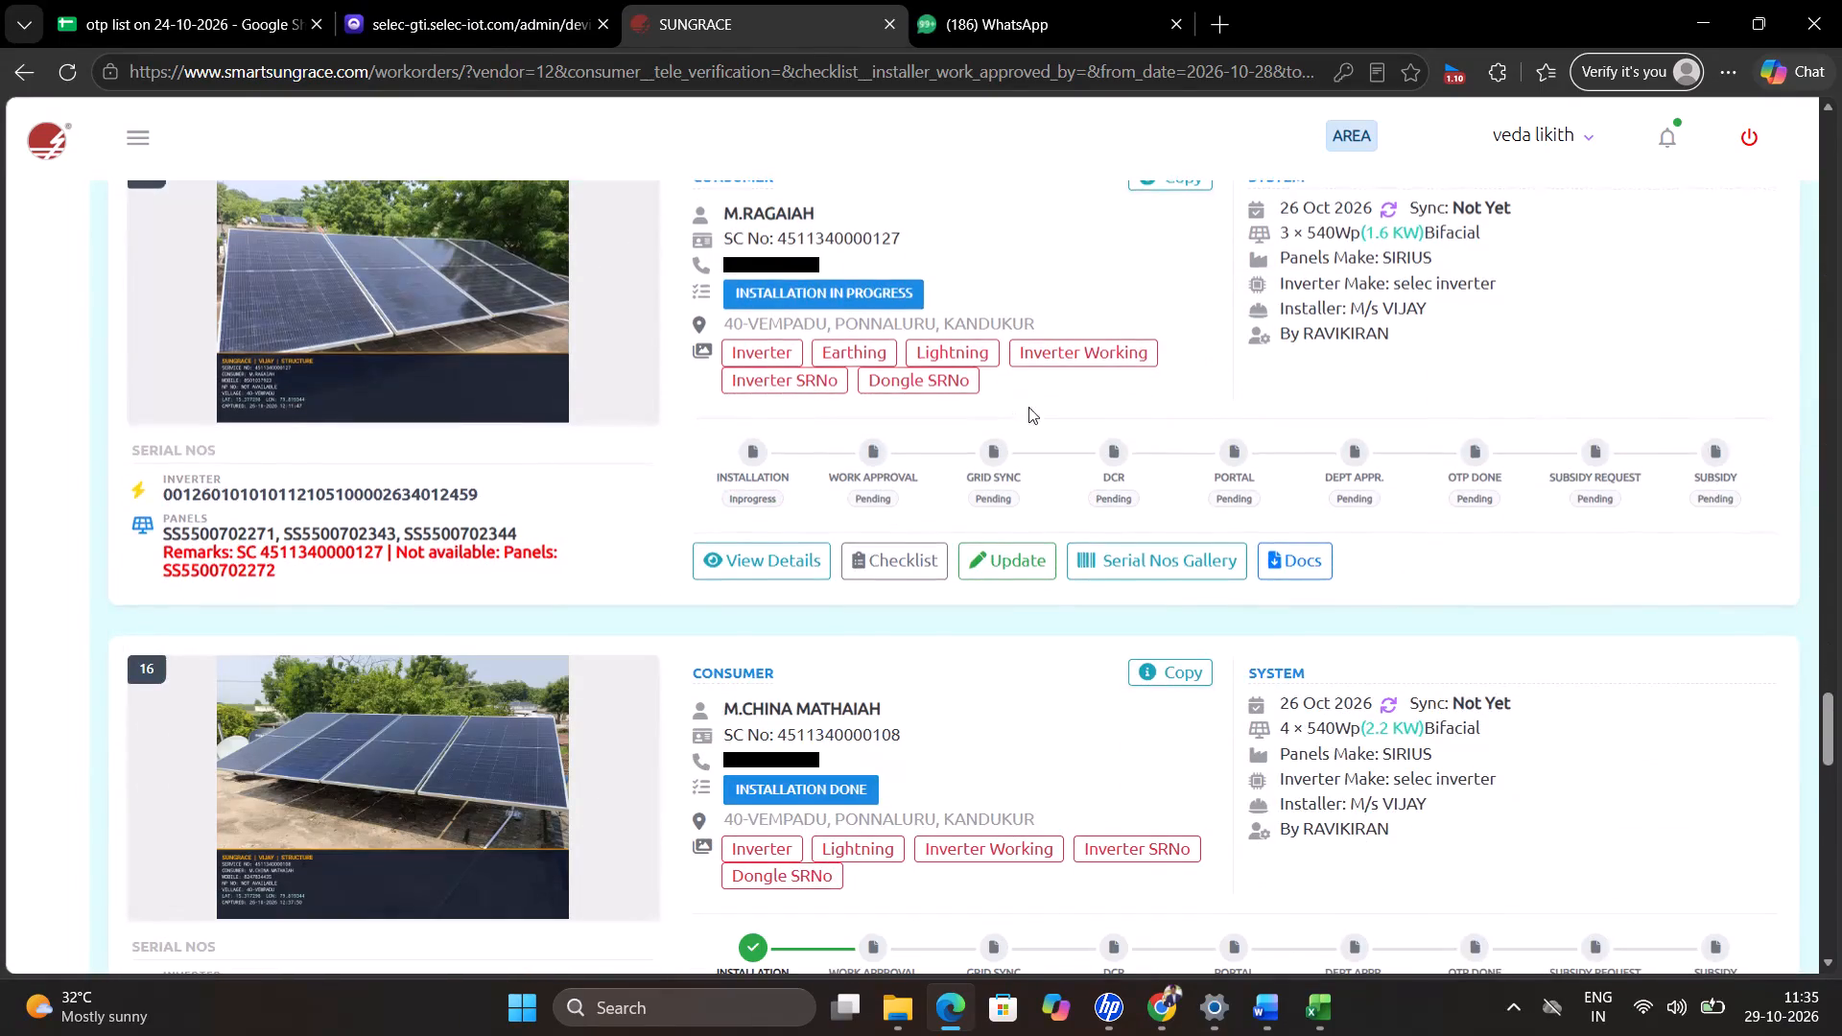
scroll(1028, 408, down, 15)
scroll(1051, 406, up, 3)
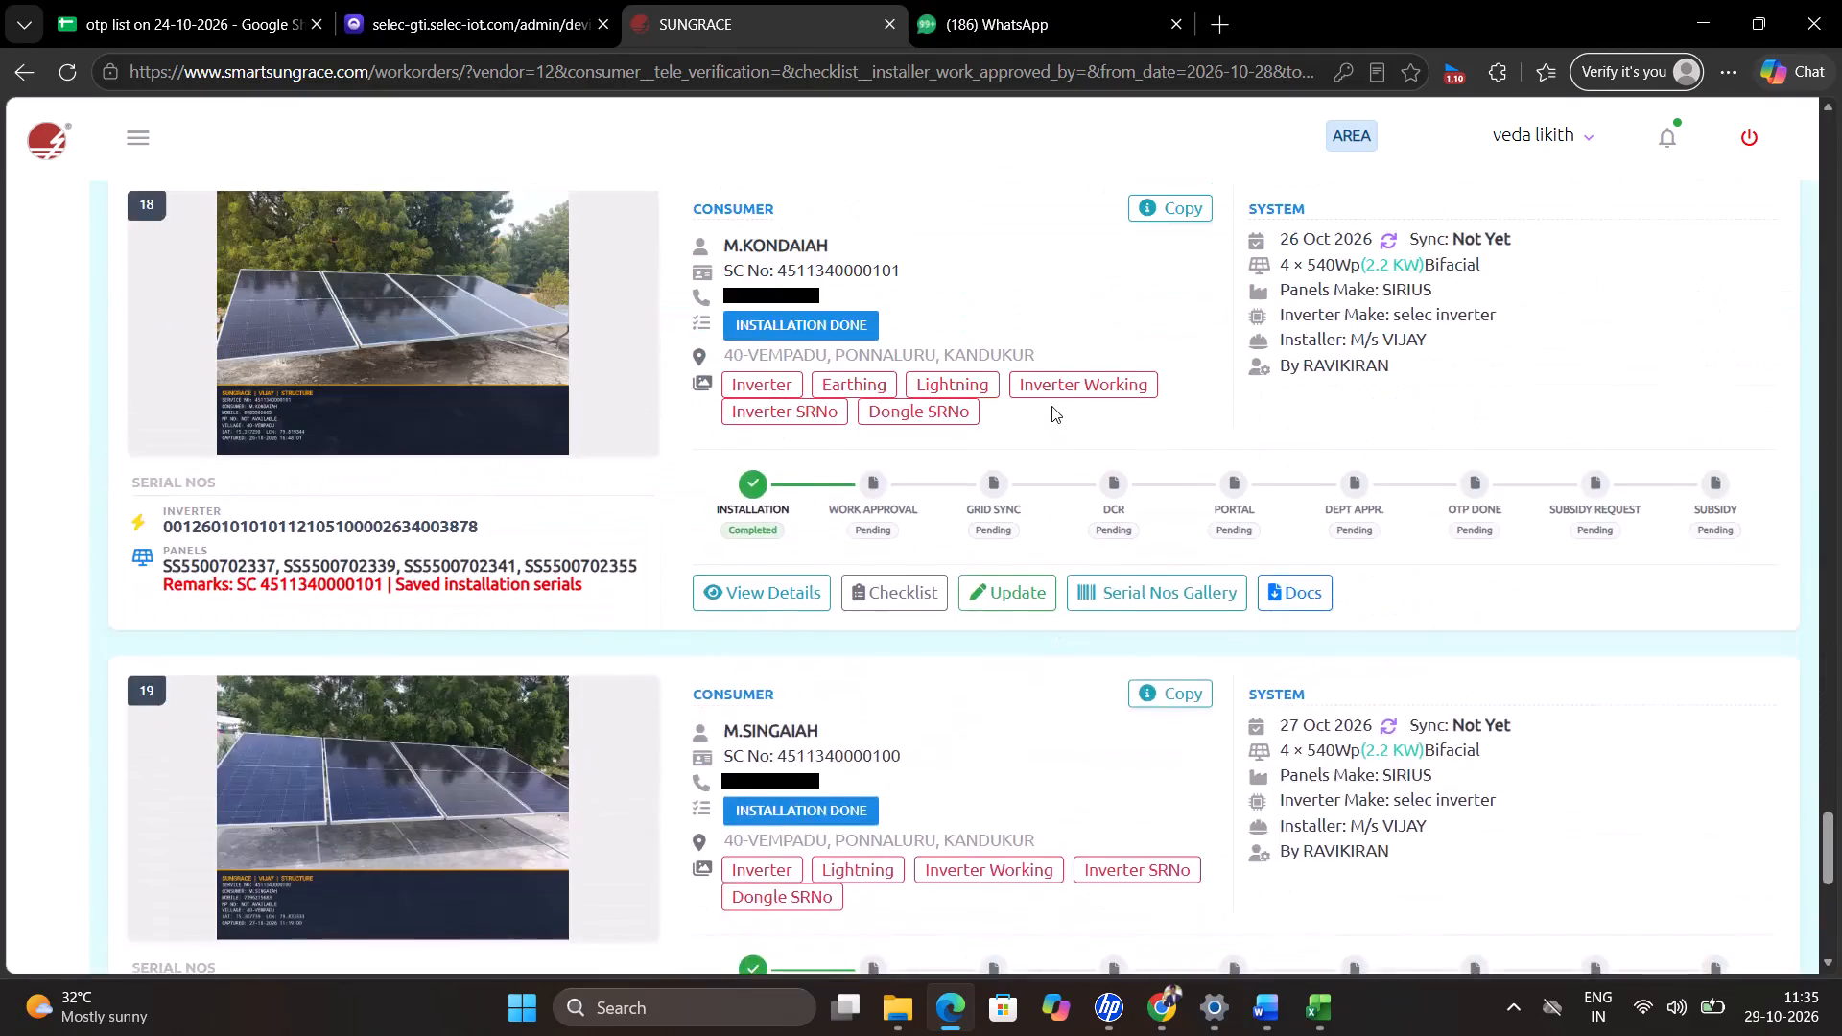
scroll(1051, 406, down, 20)
scroll(1107, 423, up, 20)
scroll(1107, 423, up, 6)
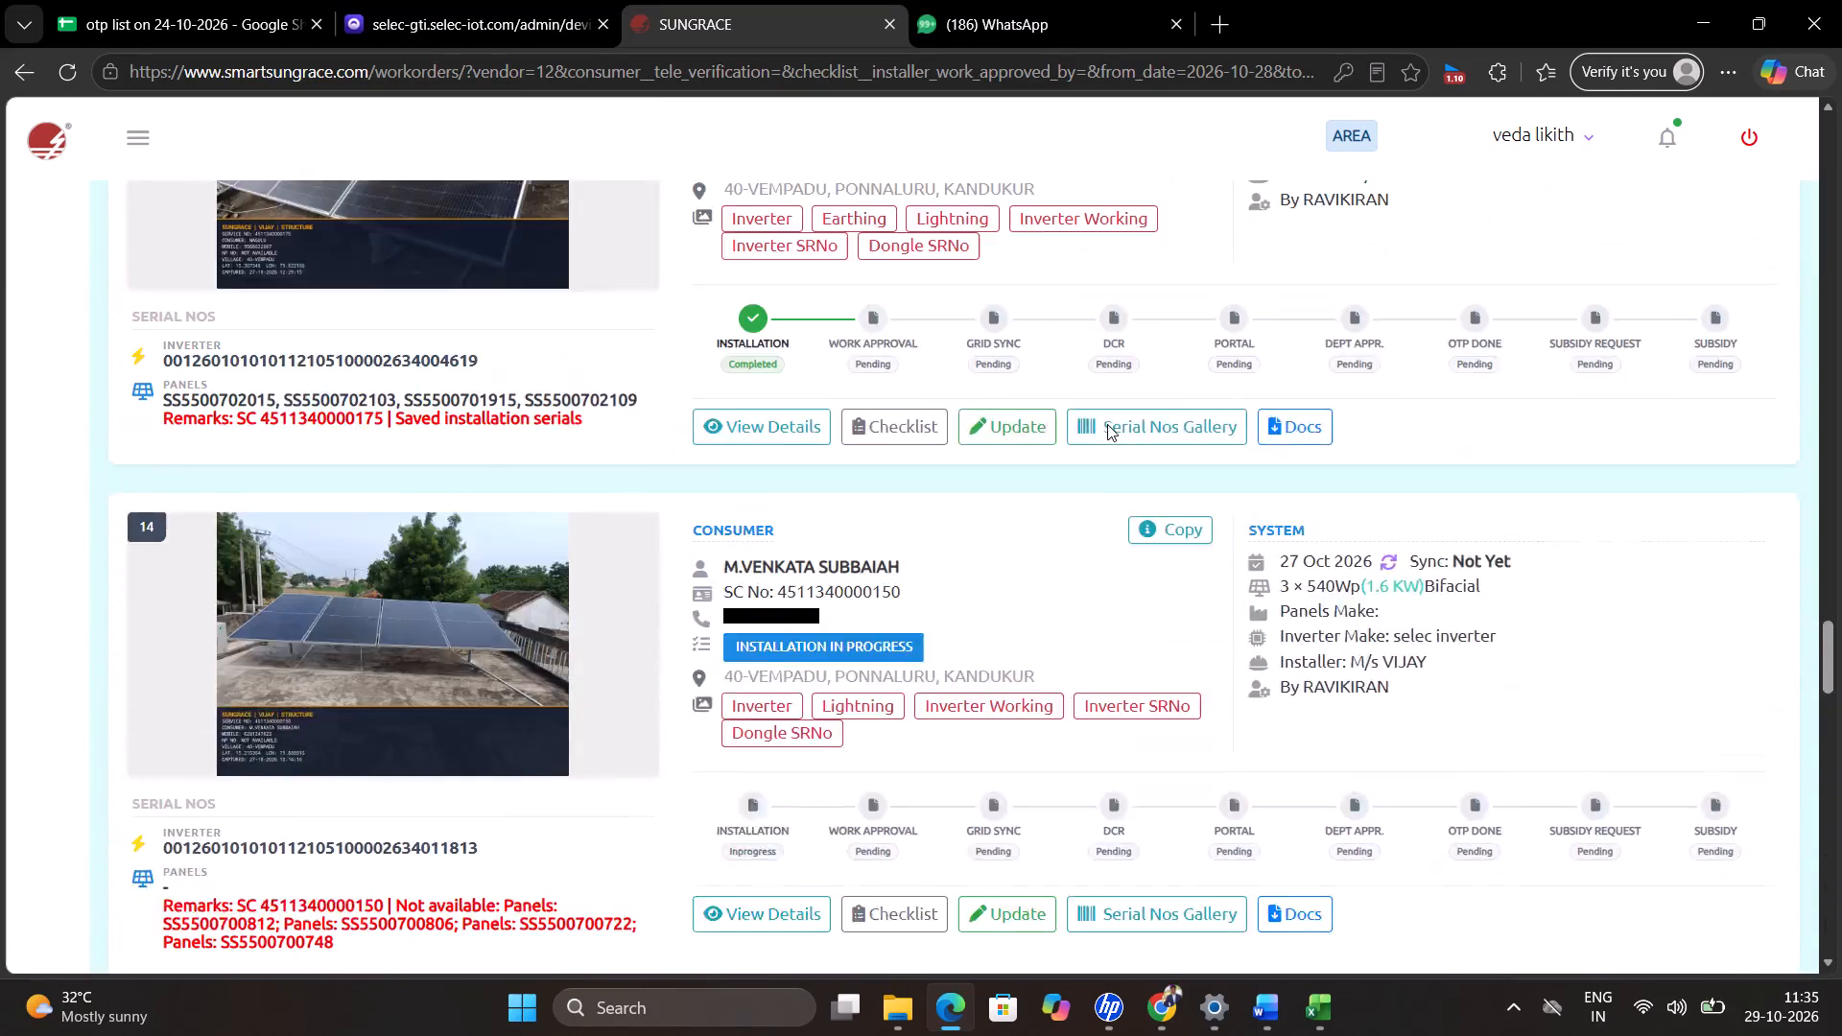
scroll(1107, 424, up, 20)
scroll(1107, 424, up, 20)
scroll(1107, 424, up, 1)
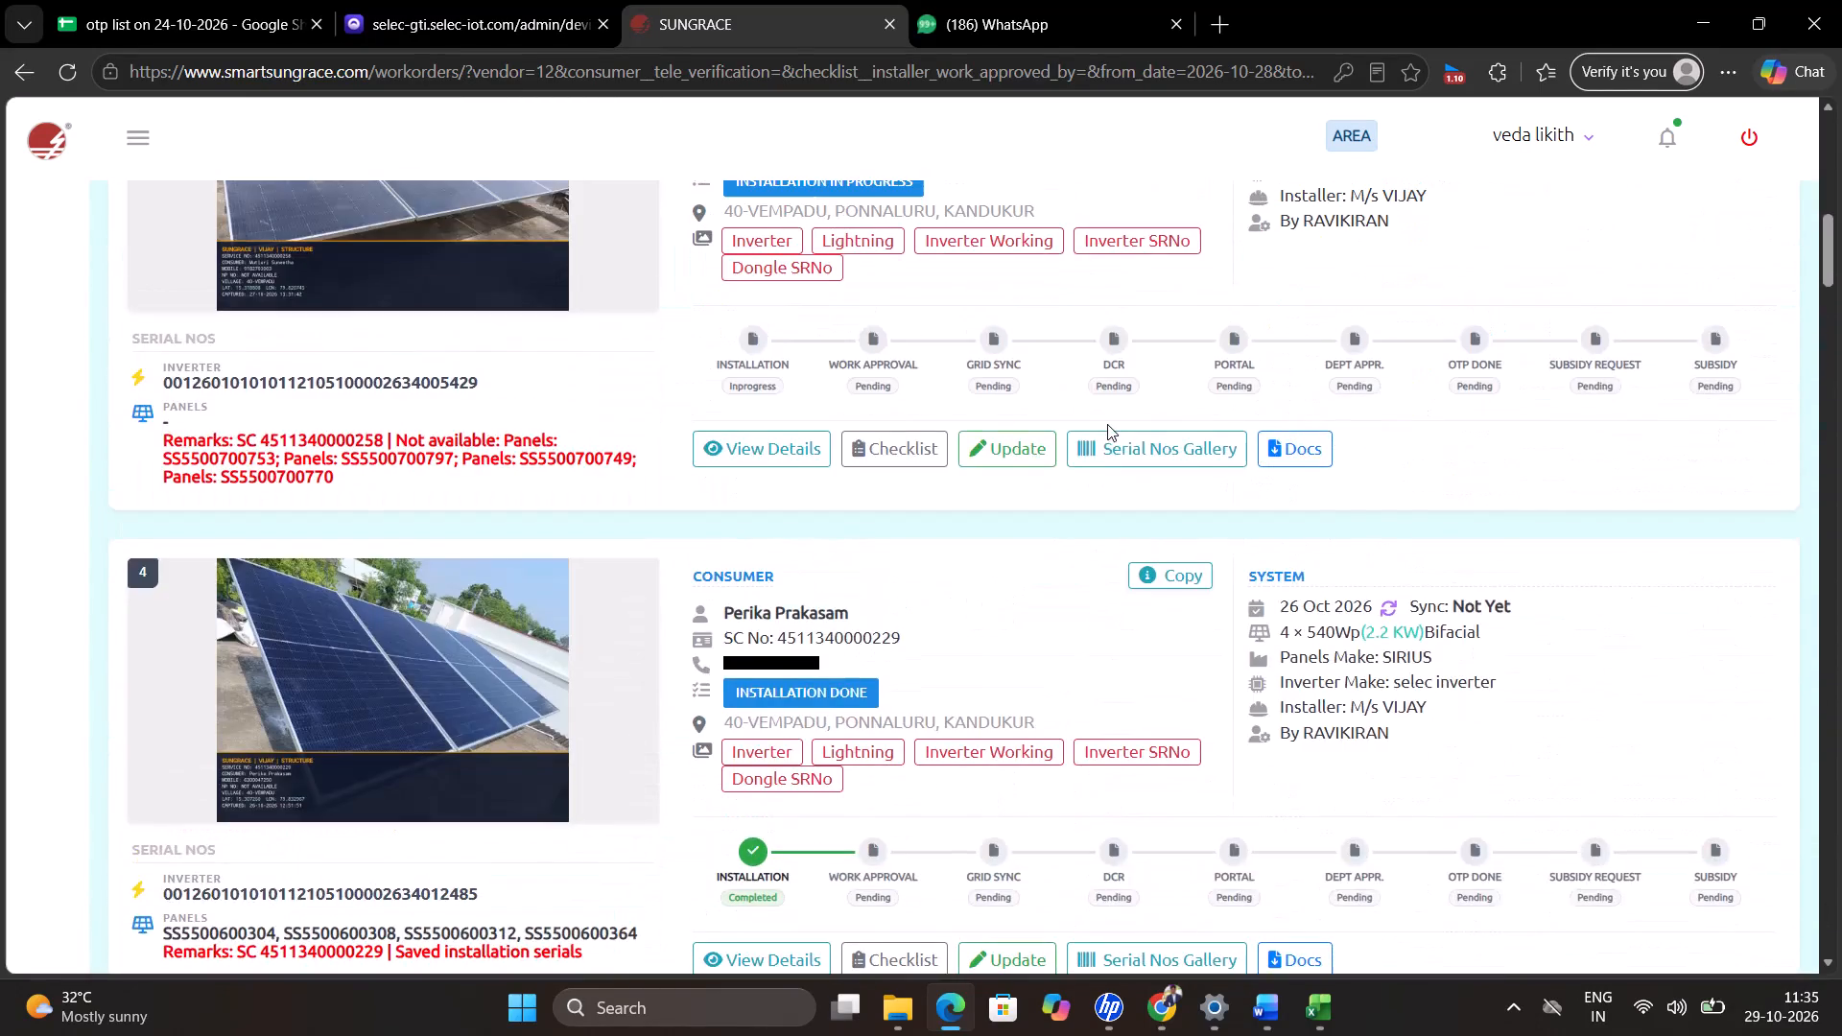
scroll(1107, 424, up, 12)
scroll(1107, 424, down, 4)
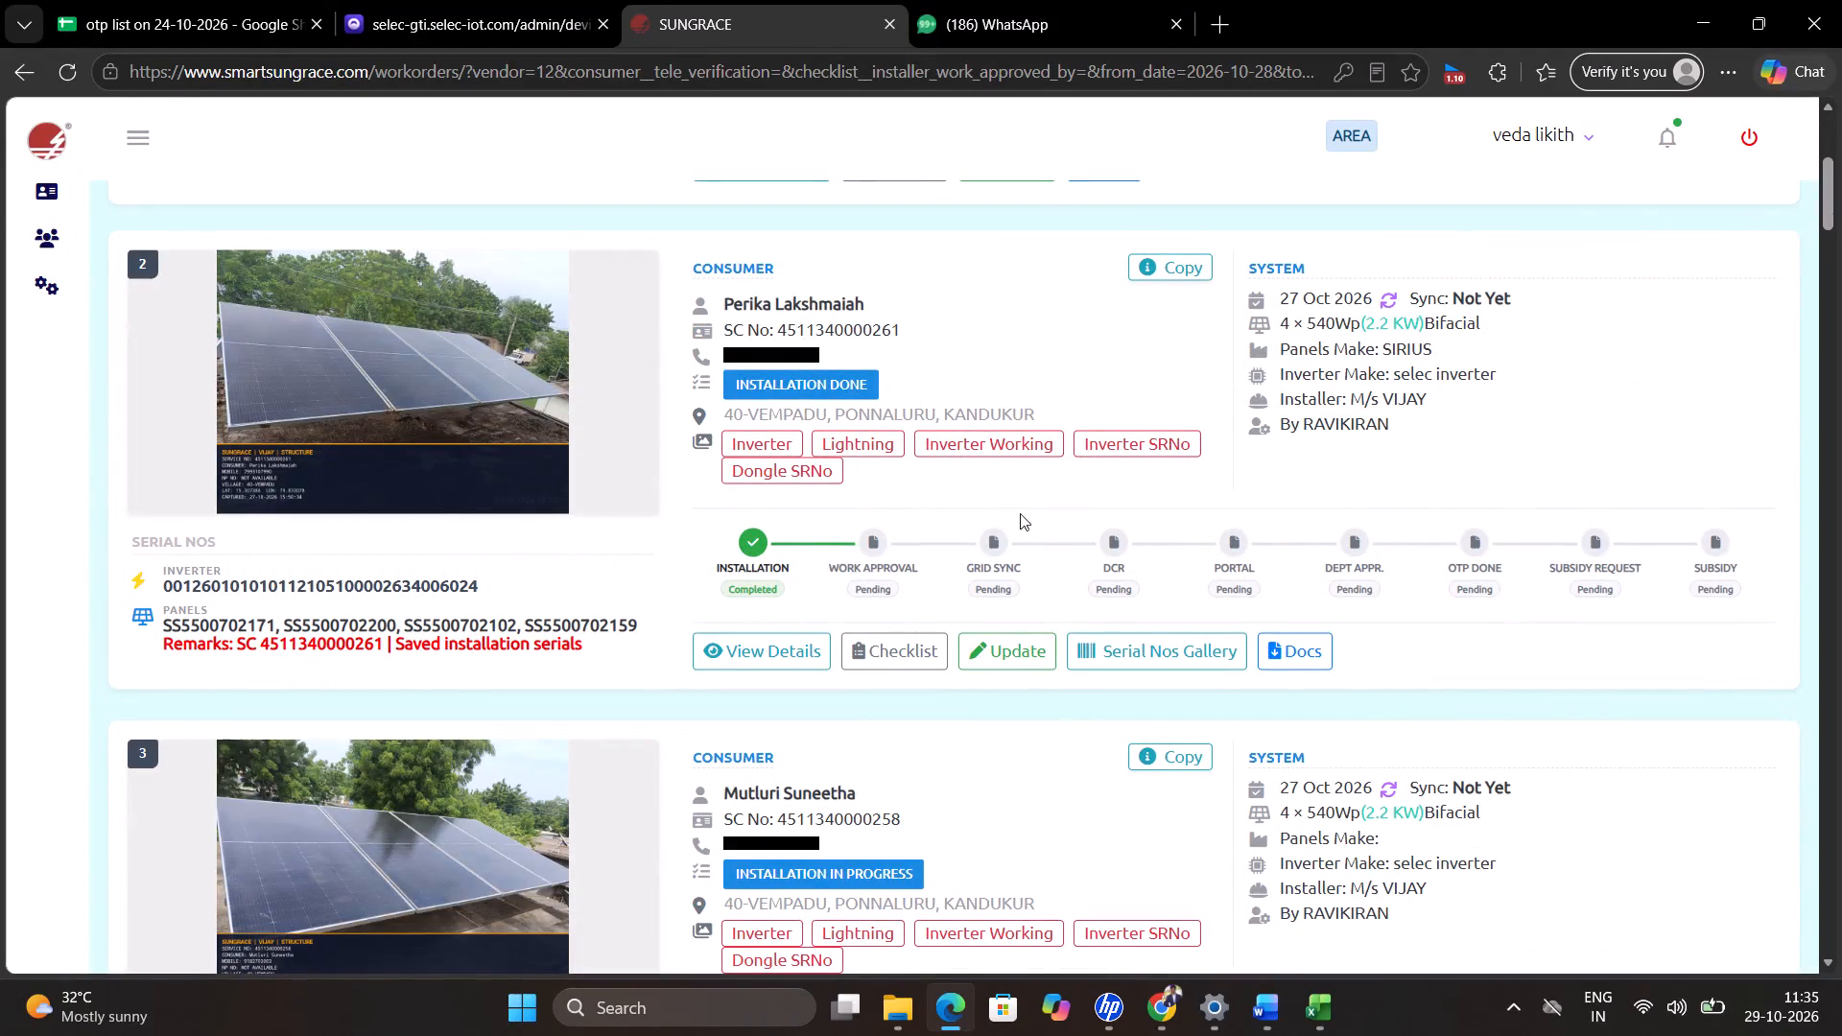
Switch to the dcr pending 29.10.2026 workbook in Excel and create a new blank workbook from there.
click(1581, 900)
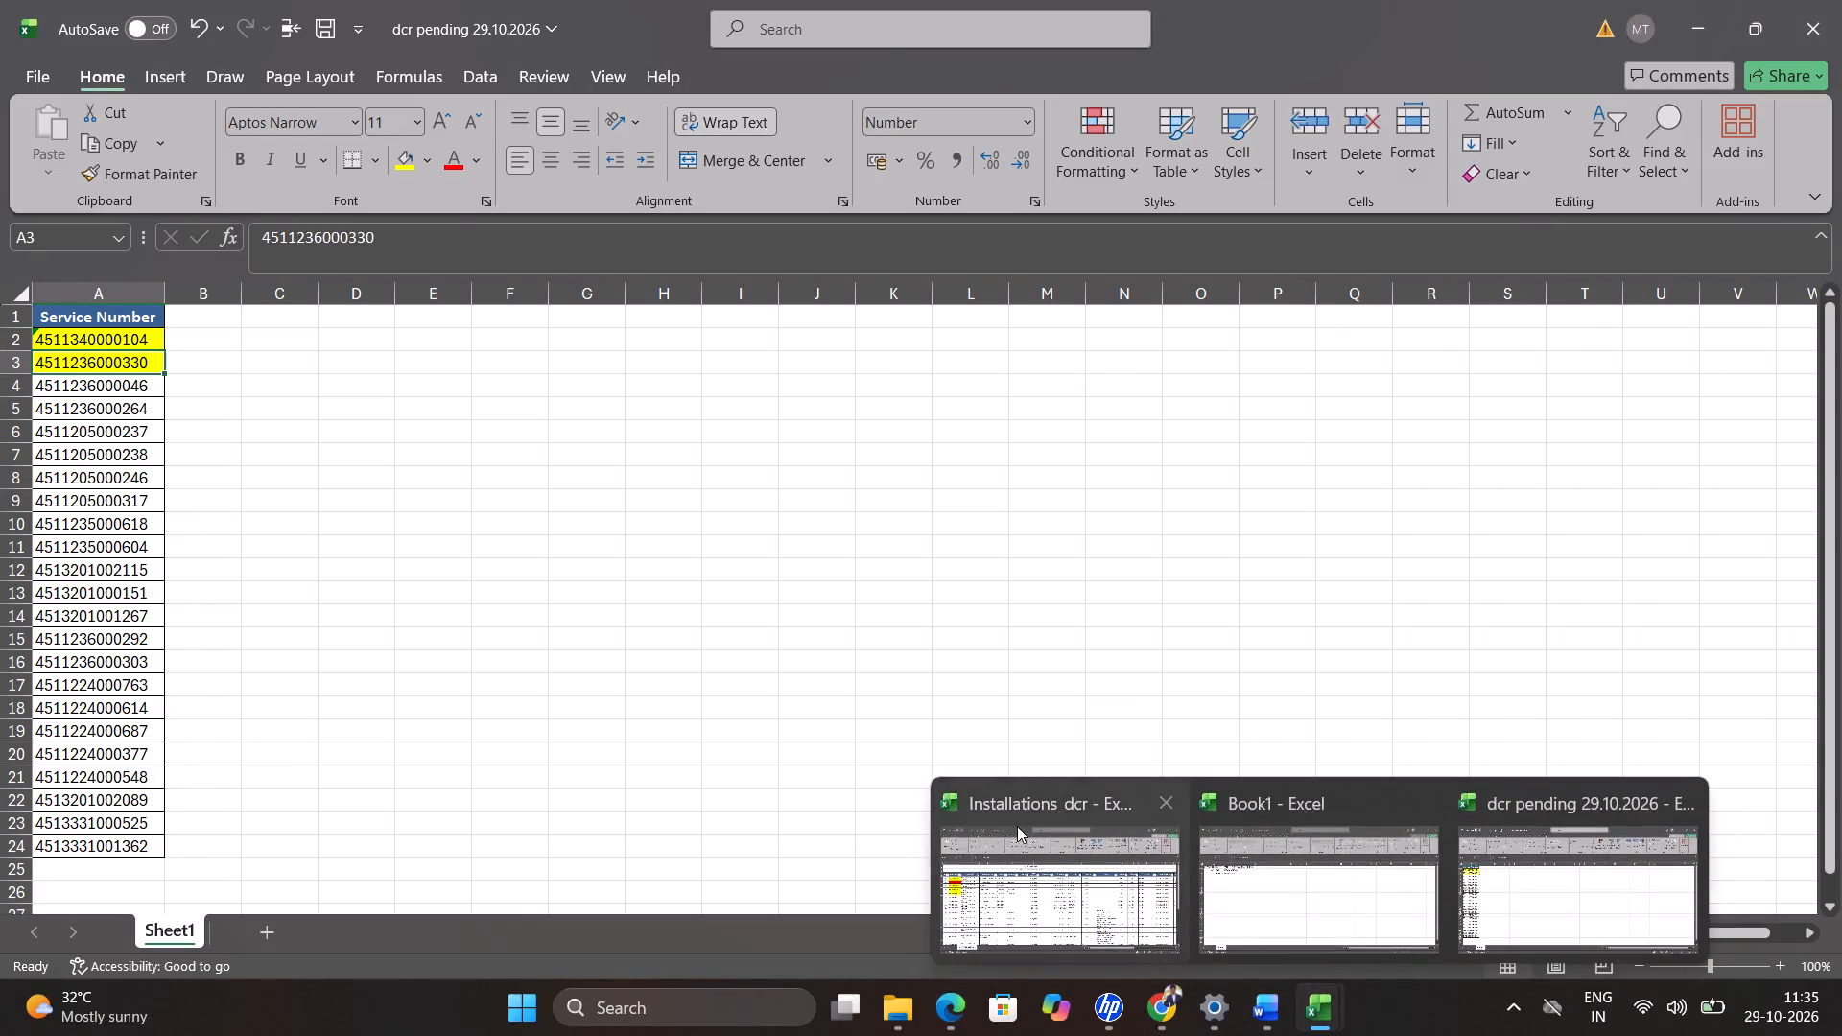
click(26, 68)
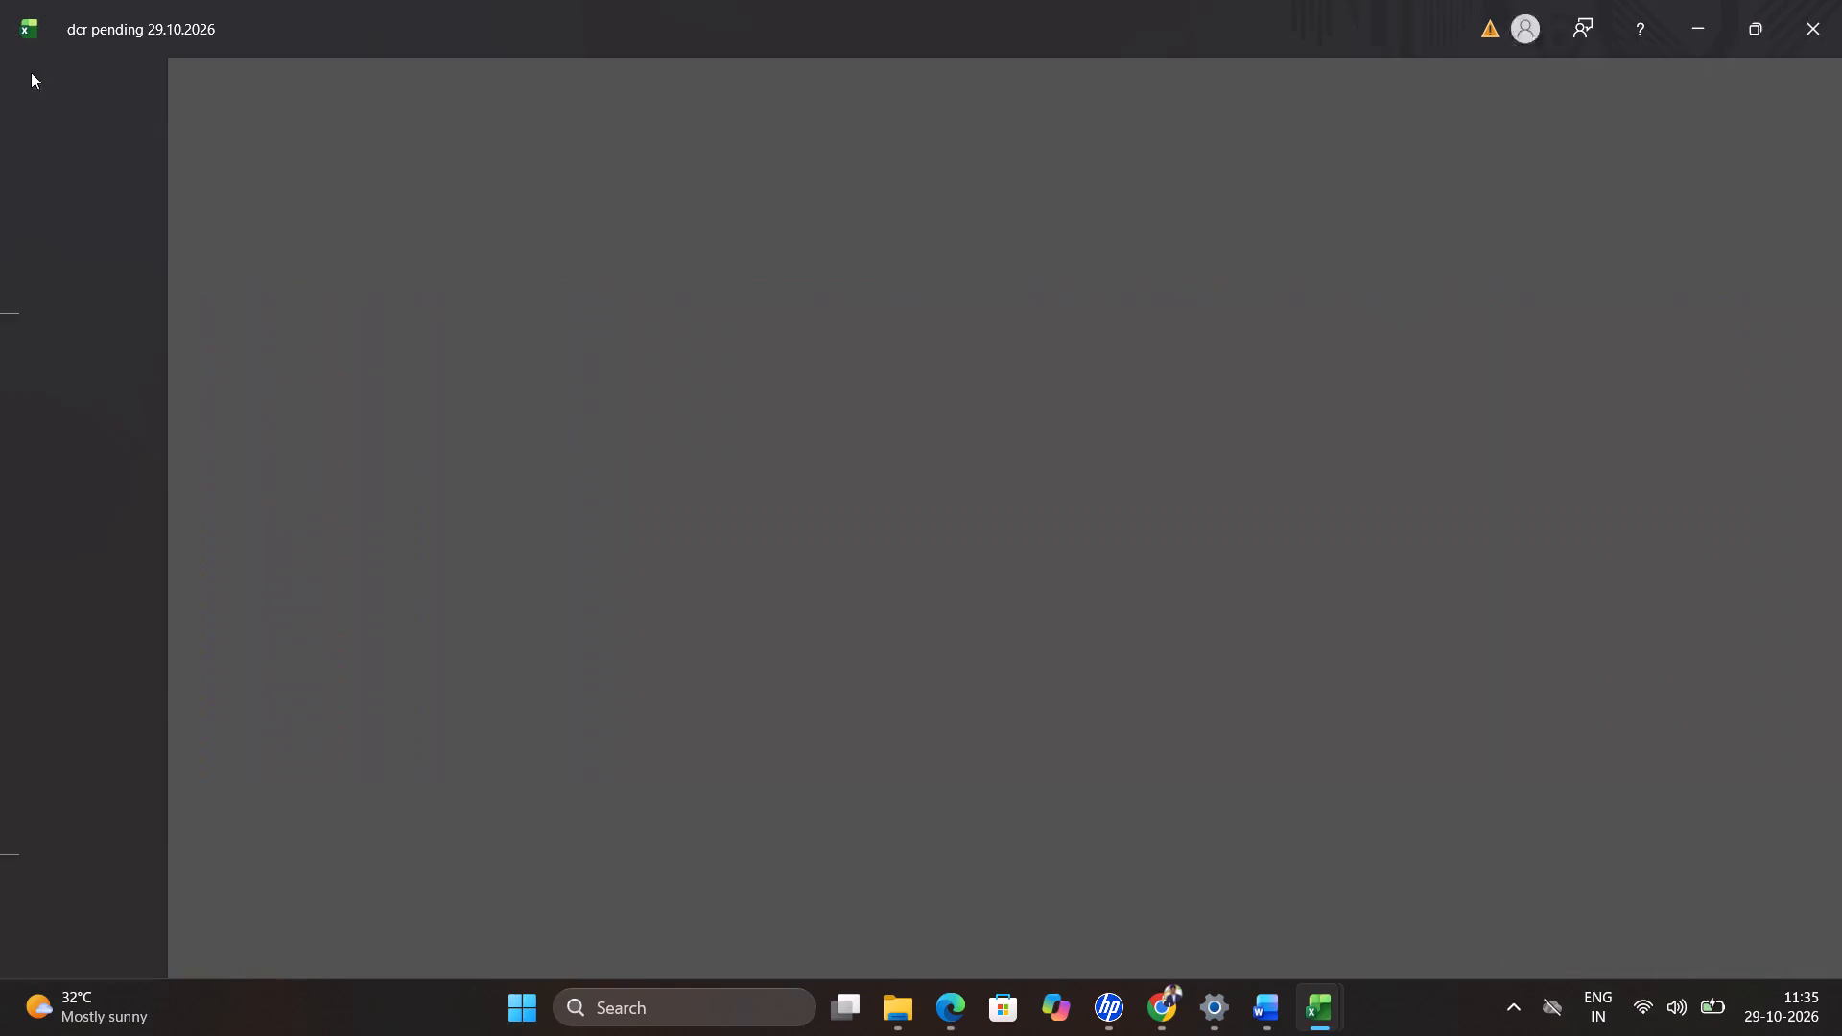
click(87, 197)
click(388, 274)
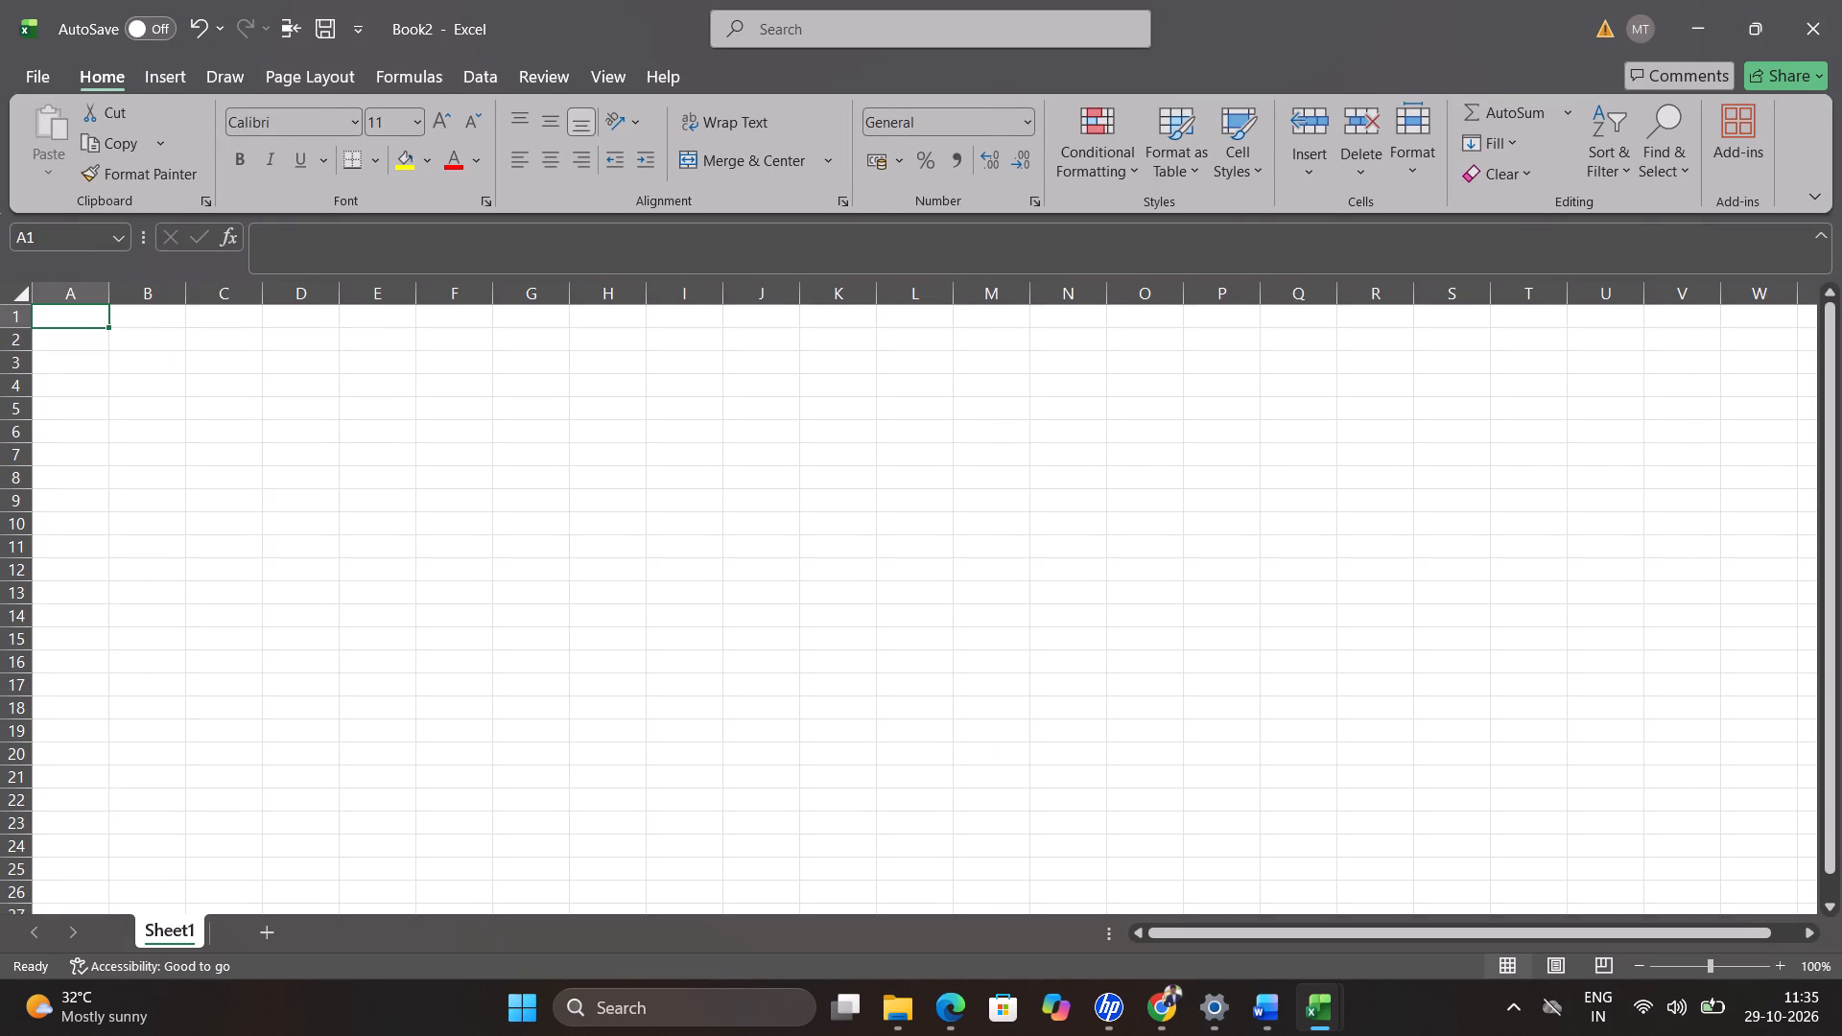
Widen columns A and B of the blank sheet, making column B about 32 characters wide.
drag(106, 291, 275, 320)
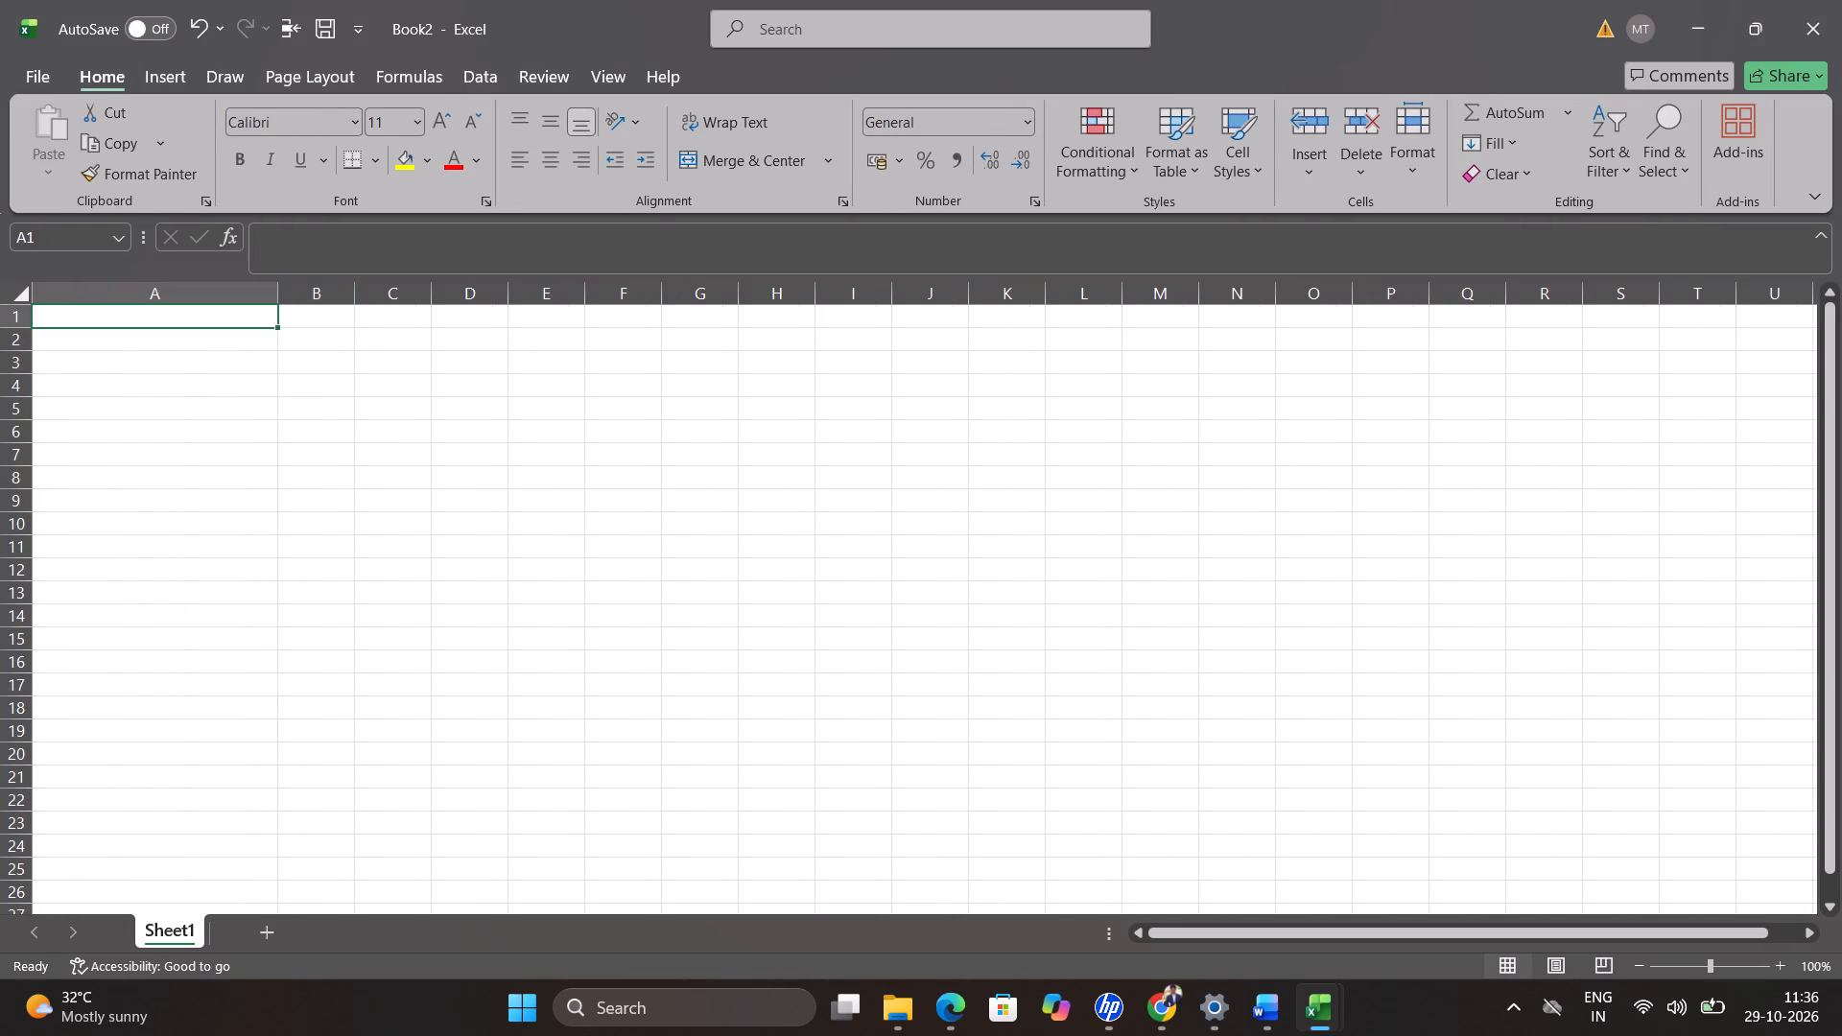
drag(352, 291, 558, 325)
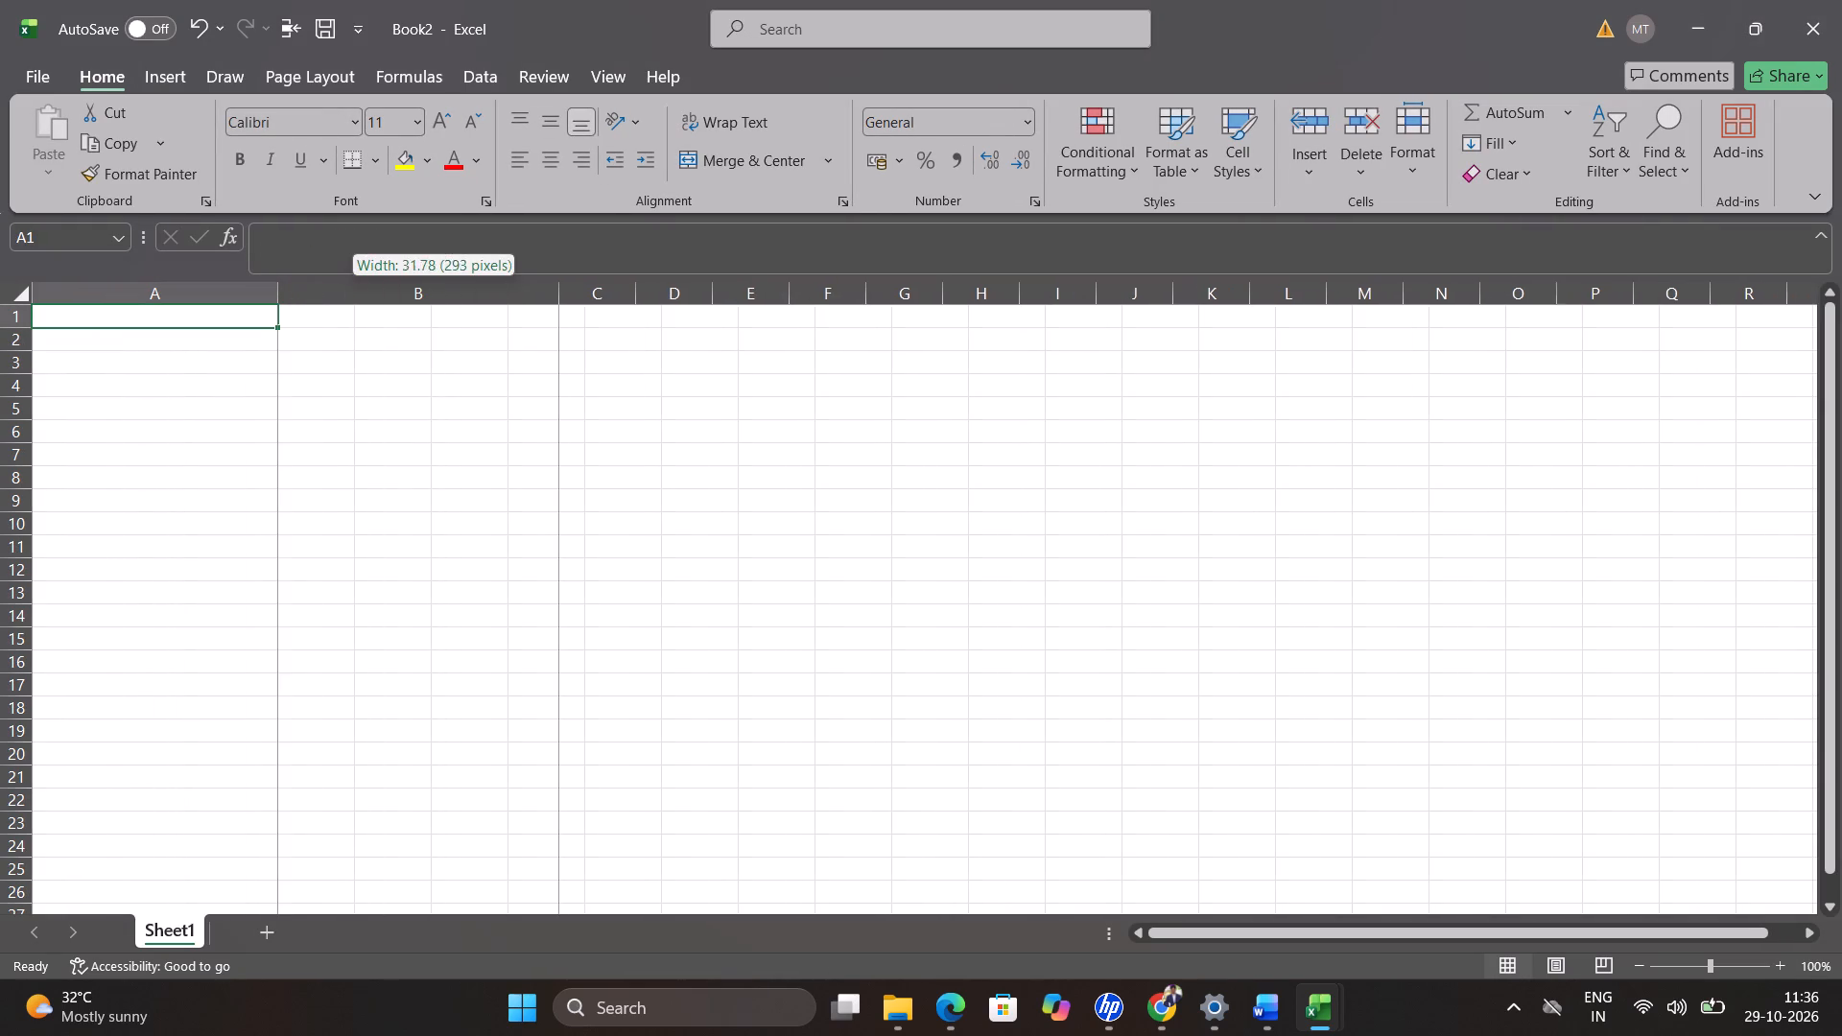
drag(558, 325, 559, 325)
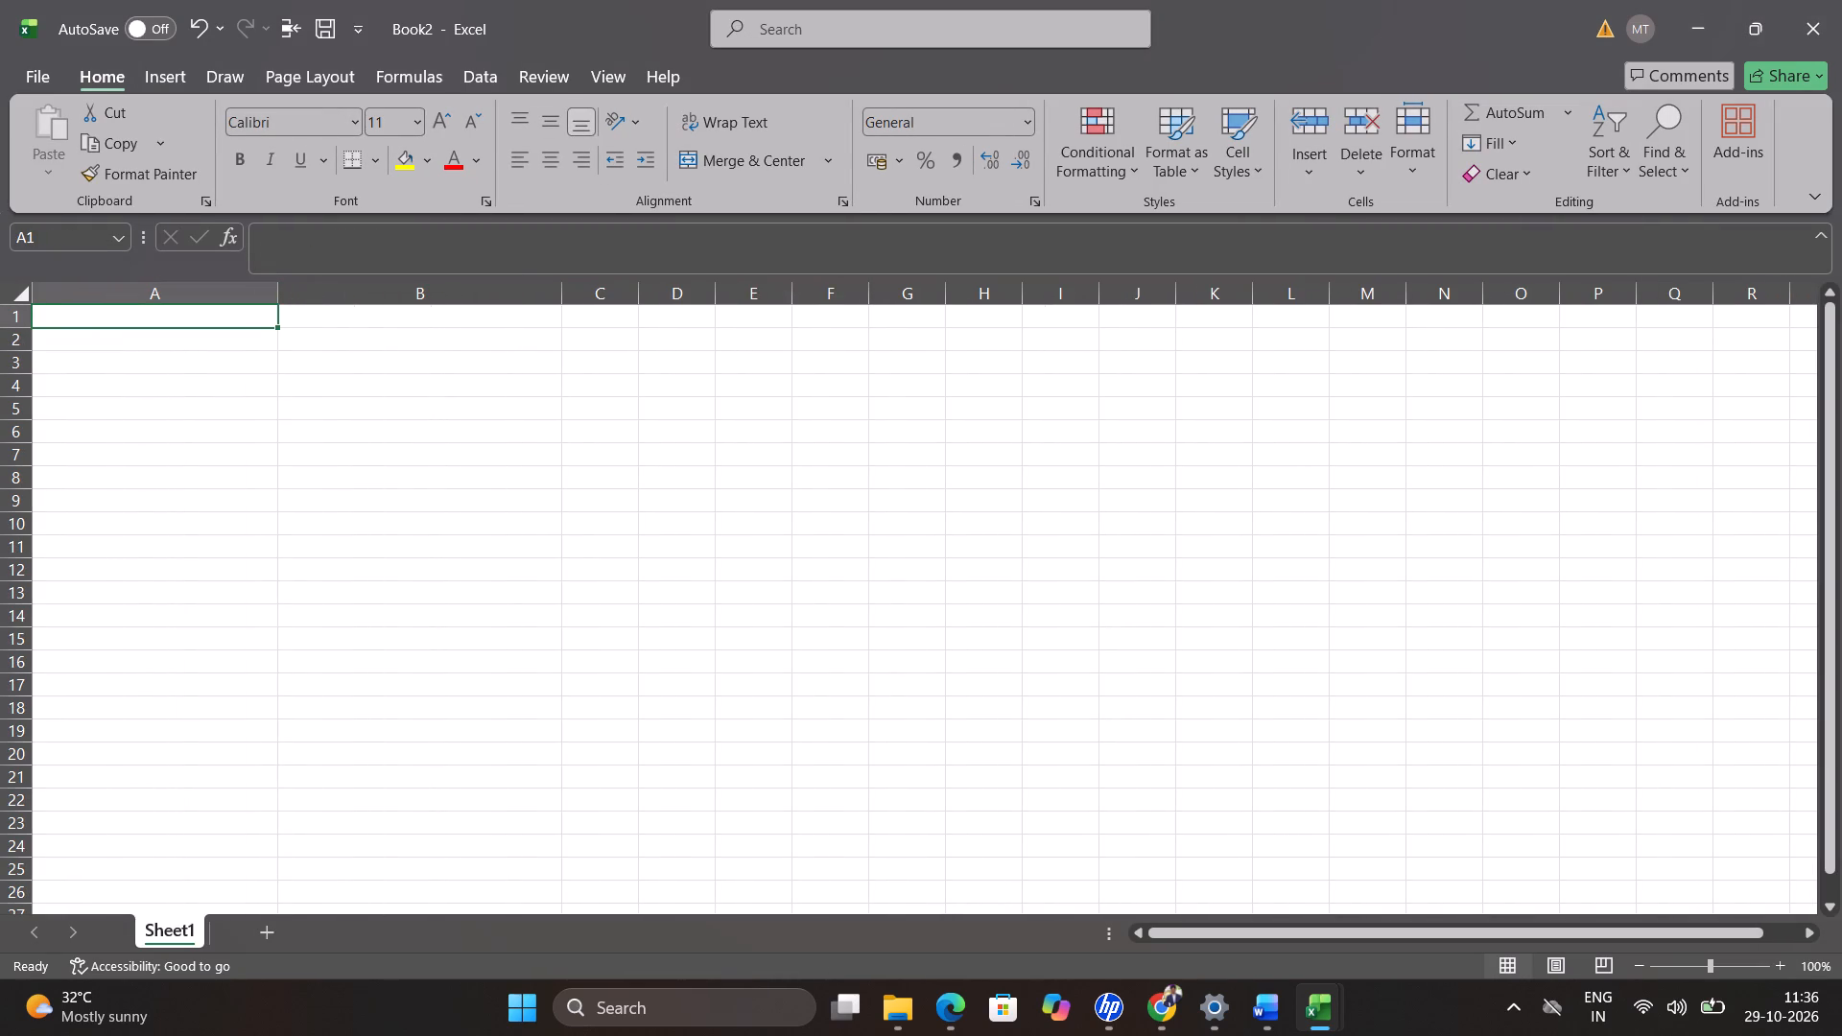
Enter the column headings VENDOR in A1 and INSTALLATIONS COMPLETED FROM 29 in B1.
text(VENODR)
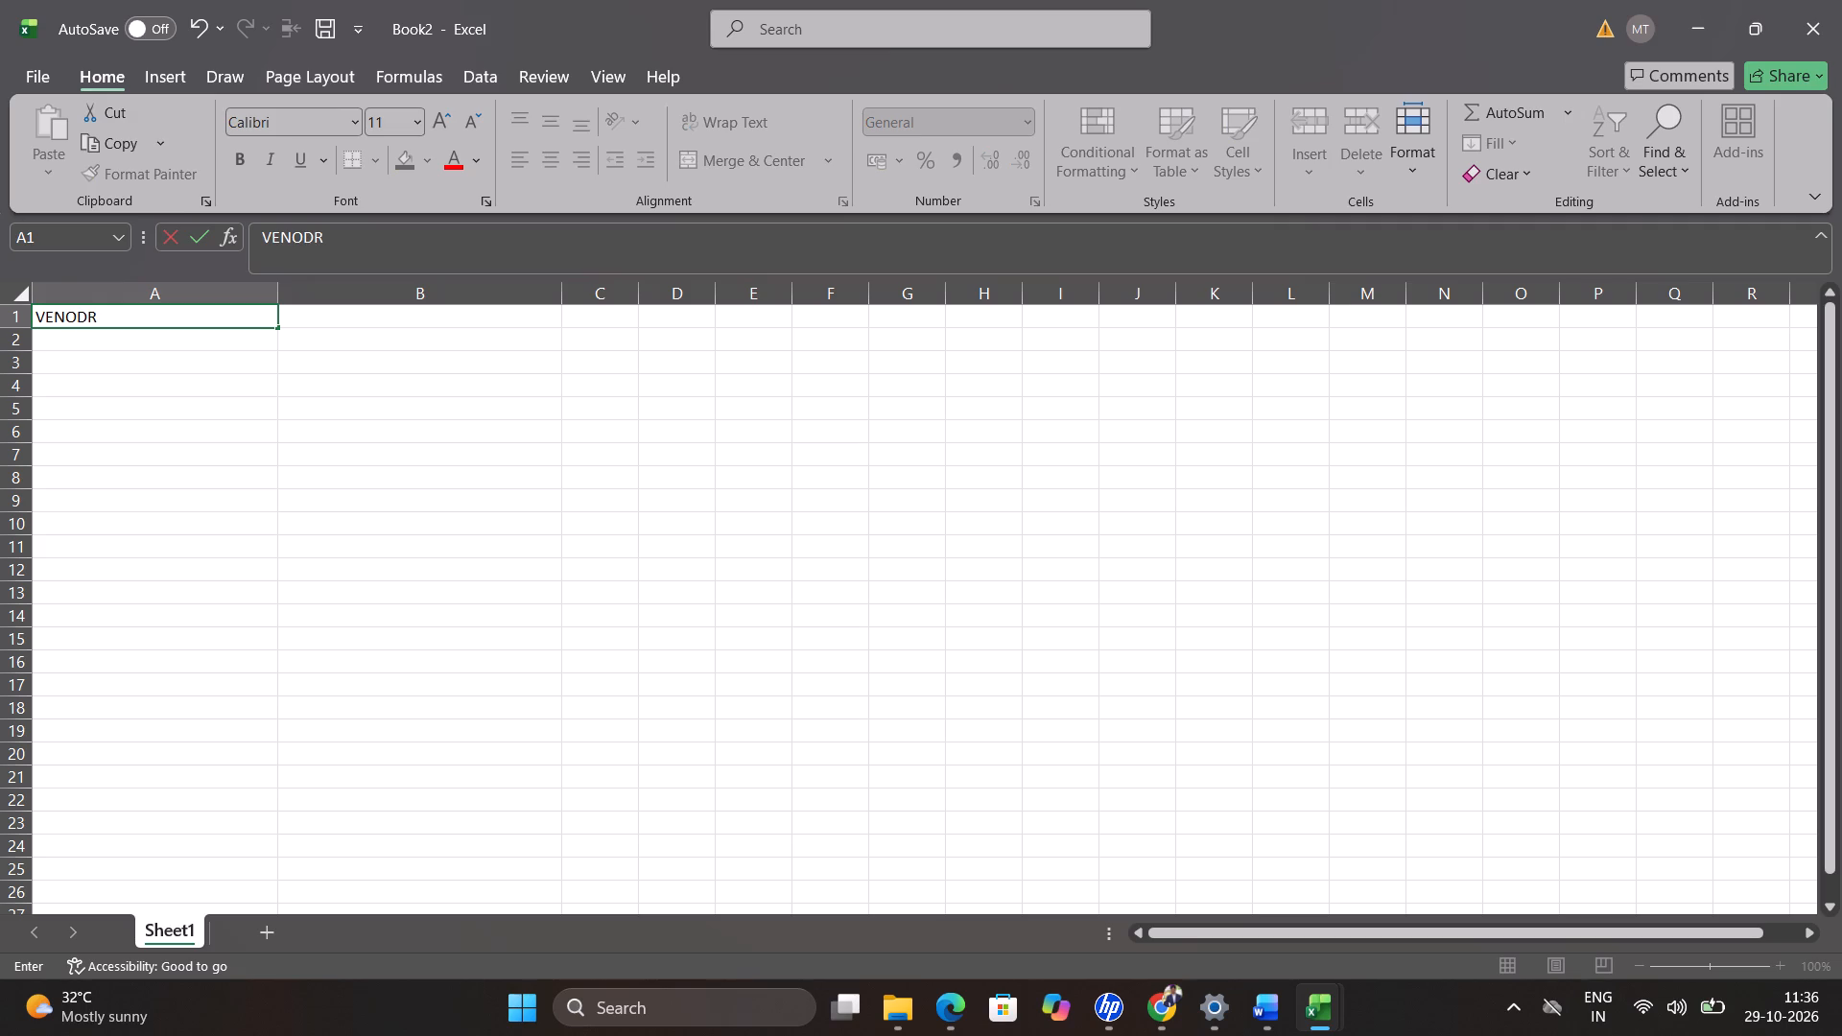
key(BackSpace)
key(BackSpace)
key(BackSpace)
text(DOR)
key(Right)
text(INSTALLATIONS CO,)
key(BackSpace)
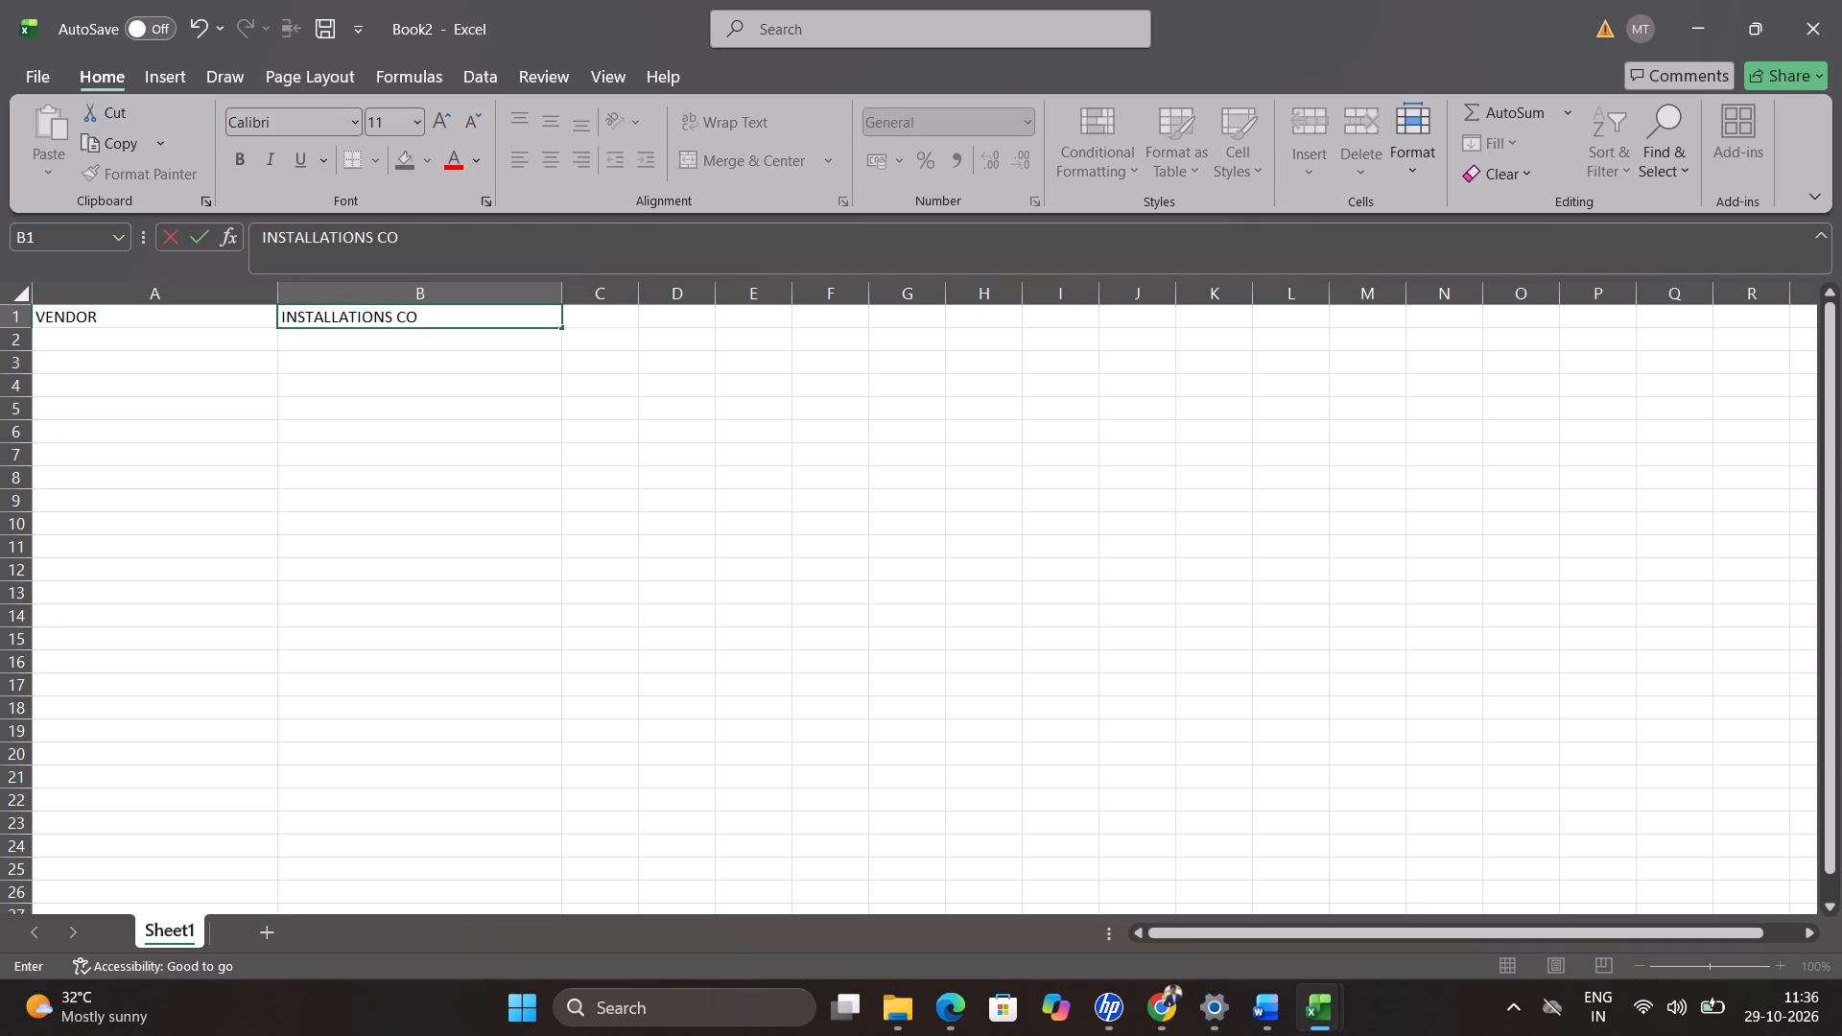
text(MPLETED FROM)
key(space)
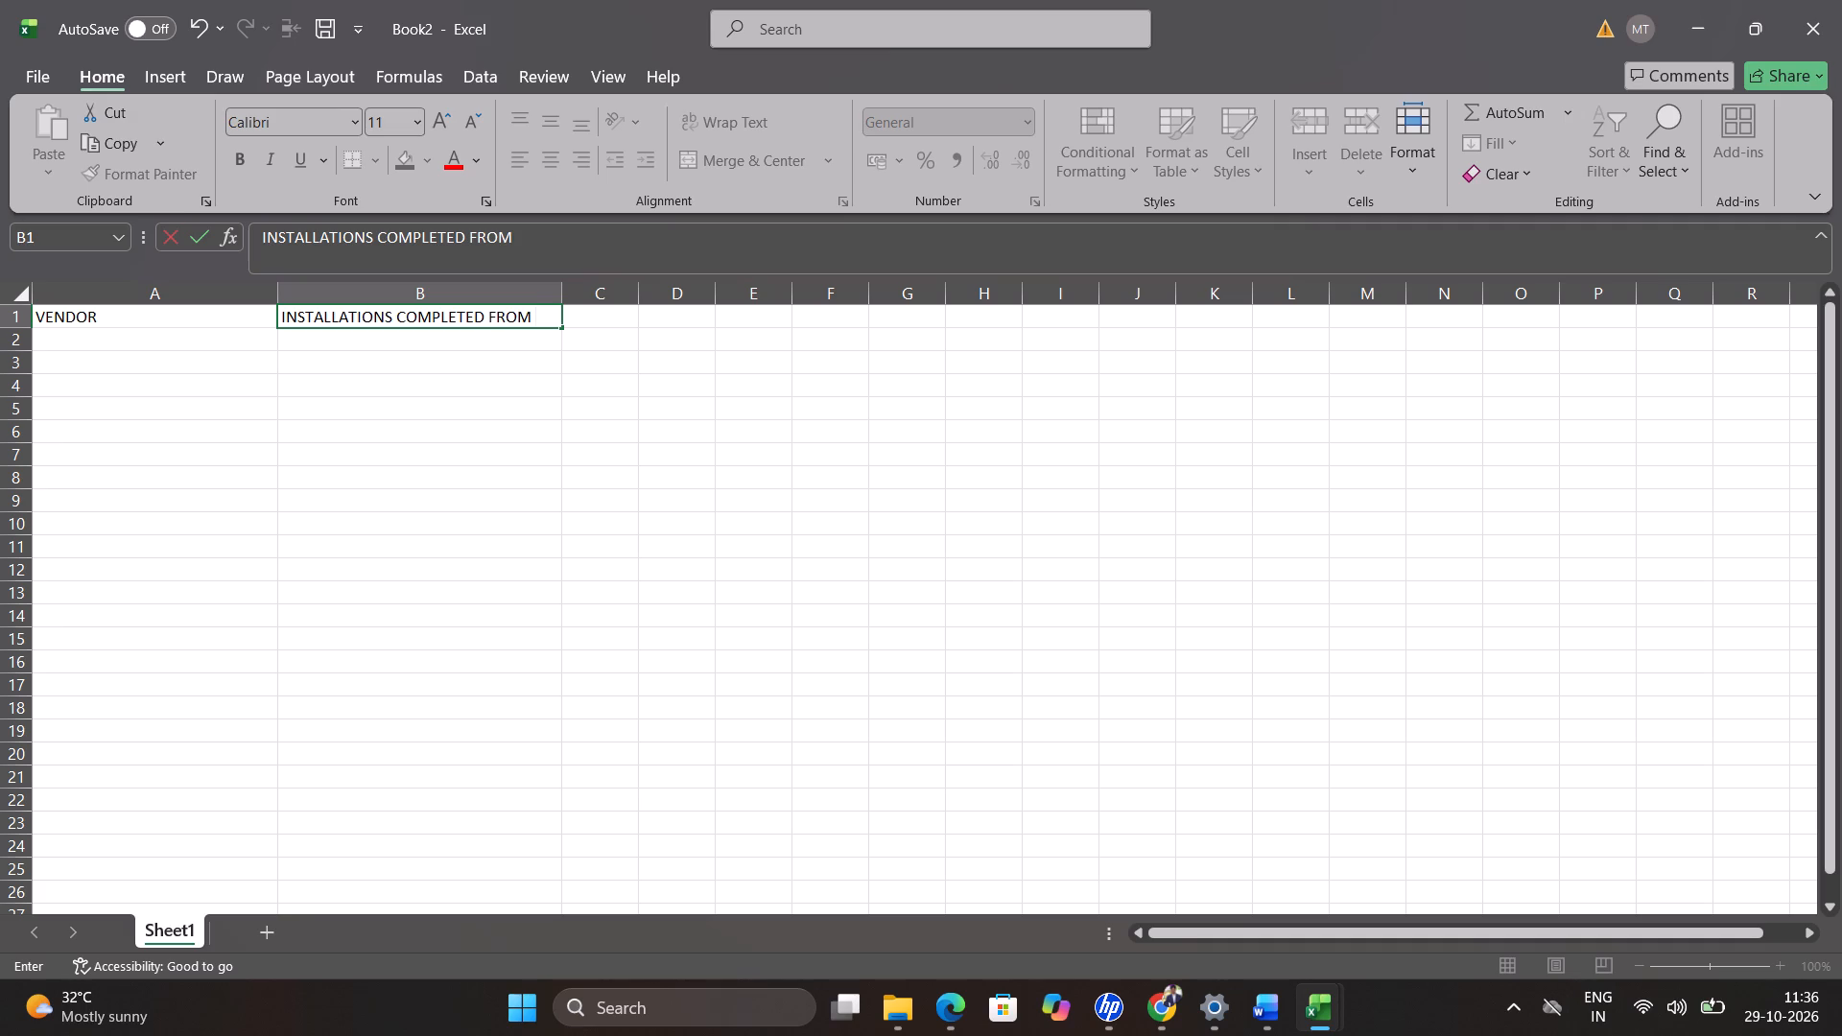
text(29)
Switch to the SUNGRACE site in Edge and open the Material Utilization report from Material Management.
click(966, 1020)
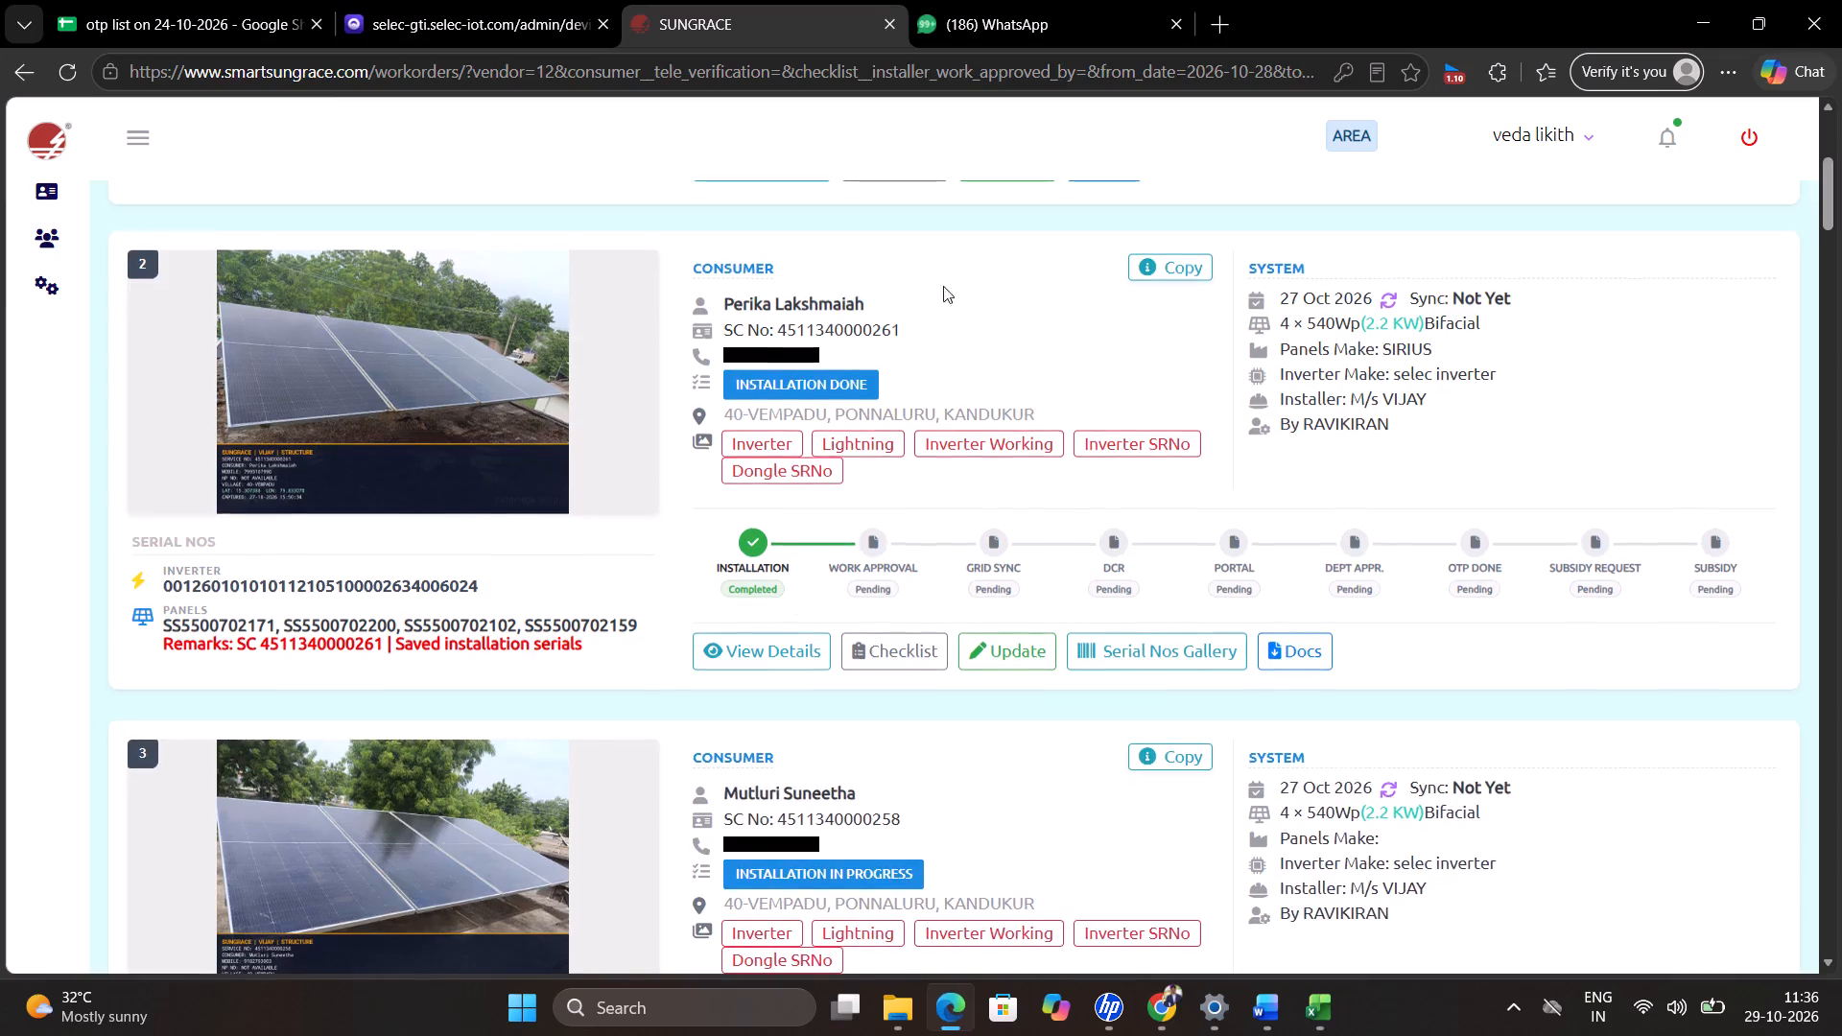
scroll(478, 212, up, 15)
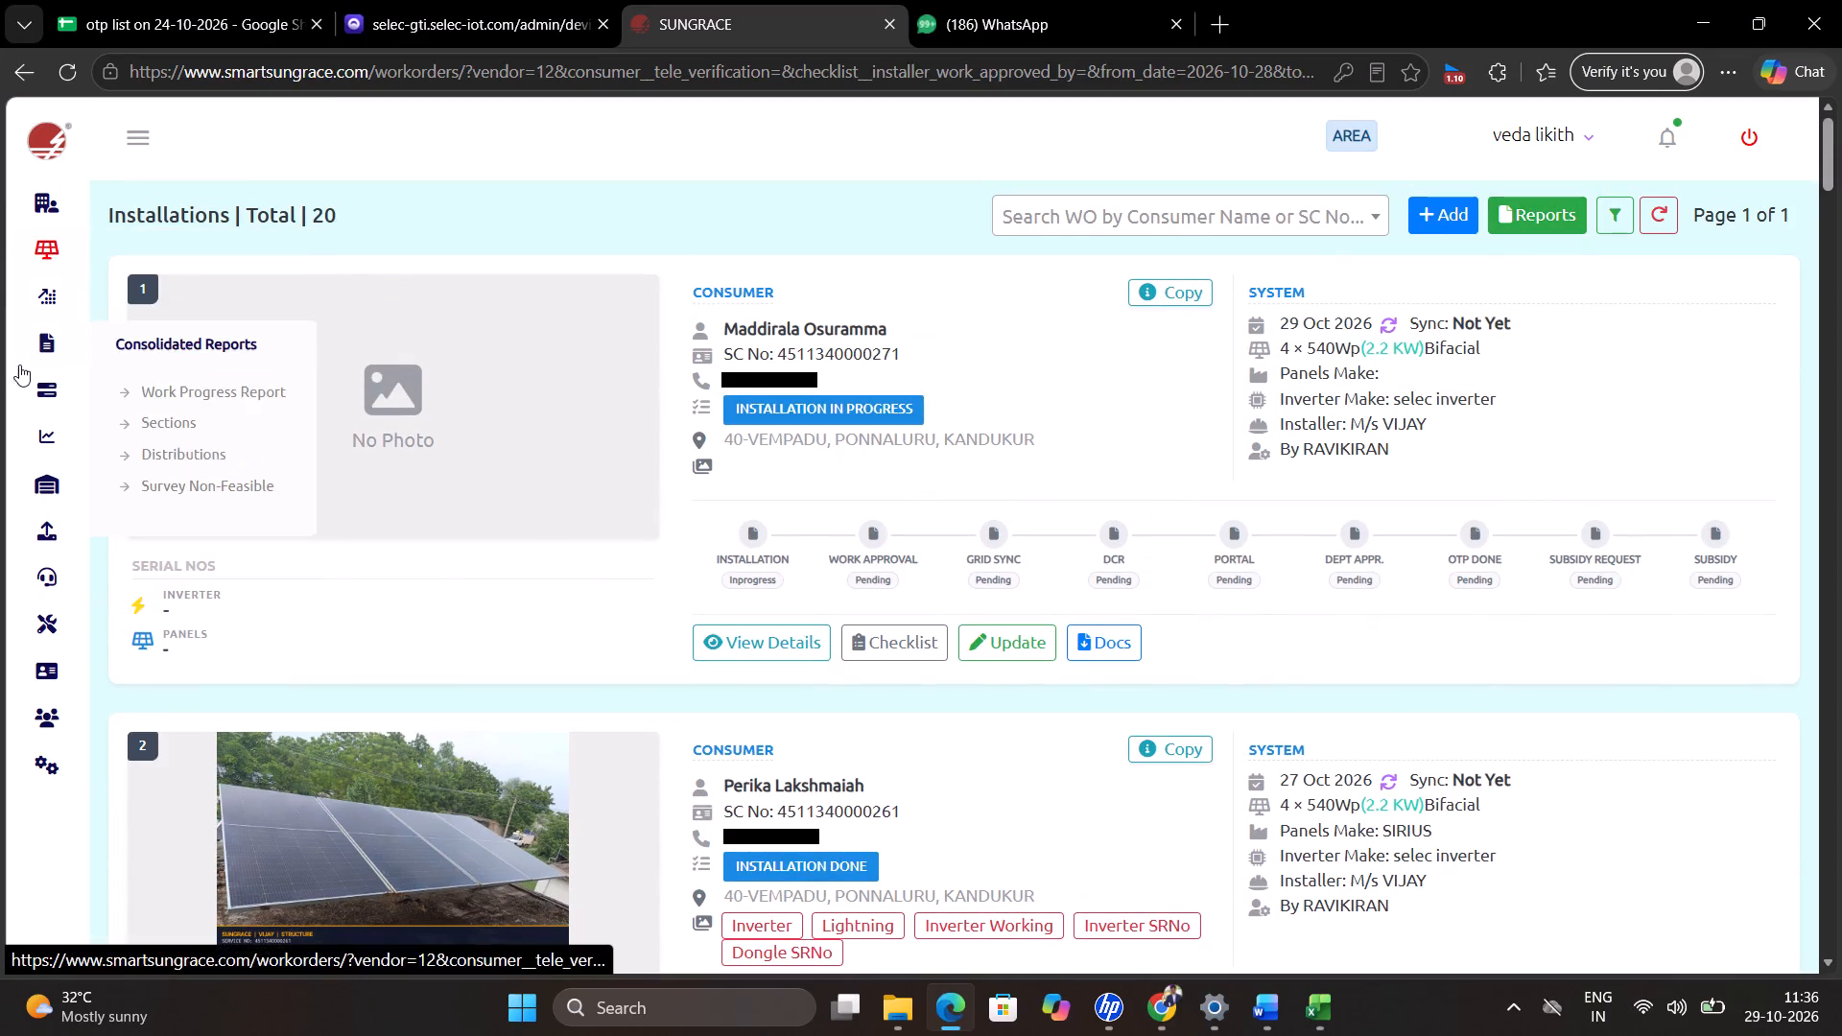
click(35, 484)
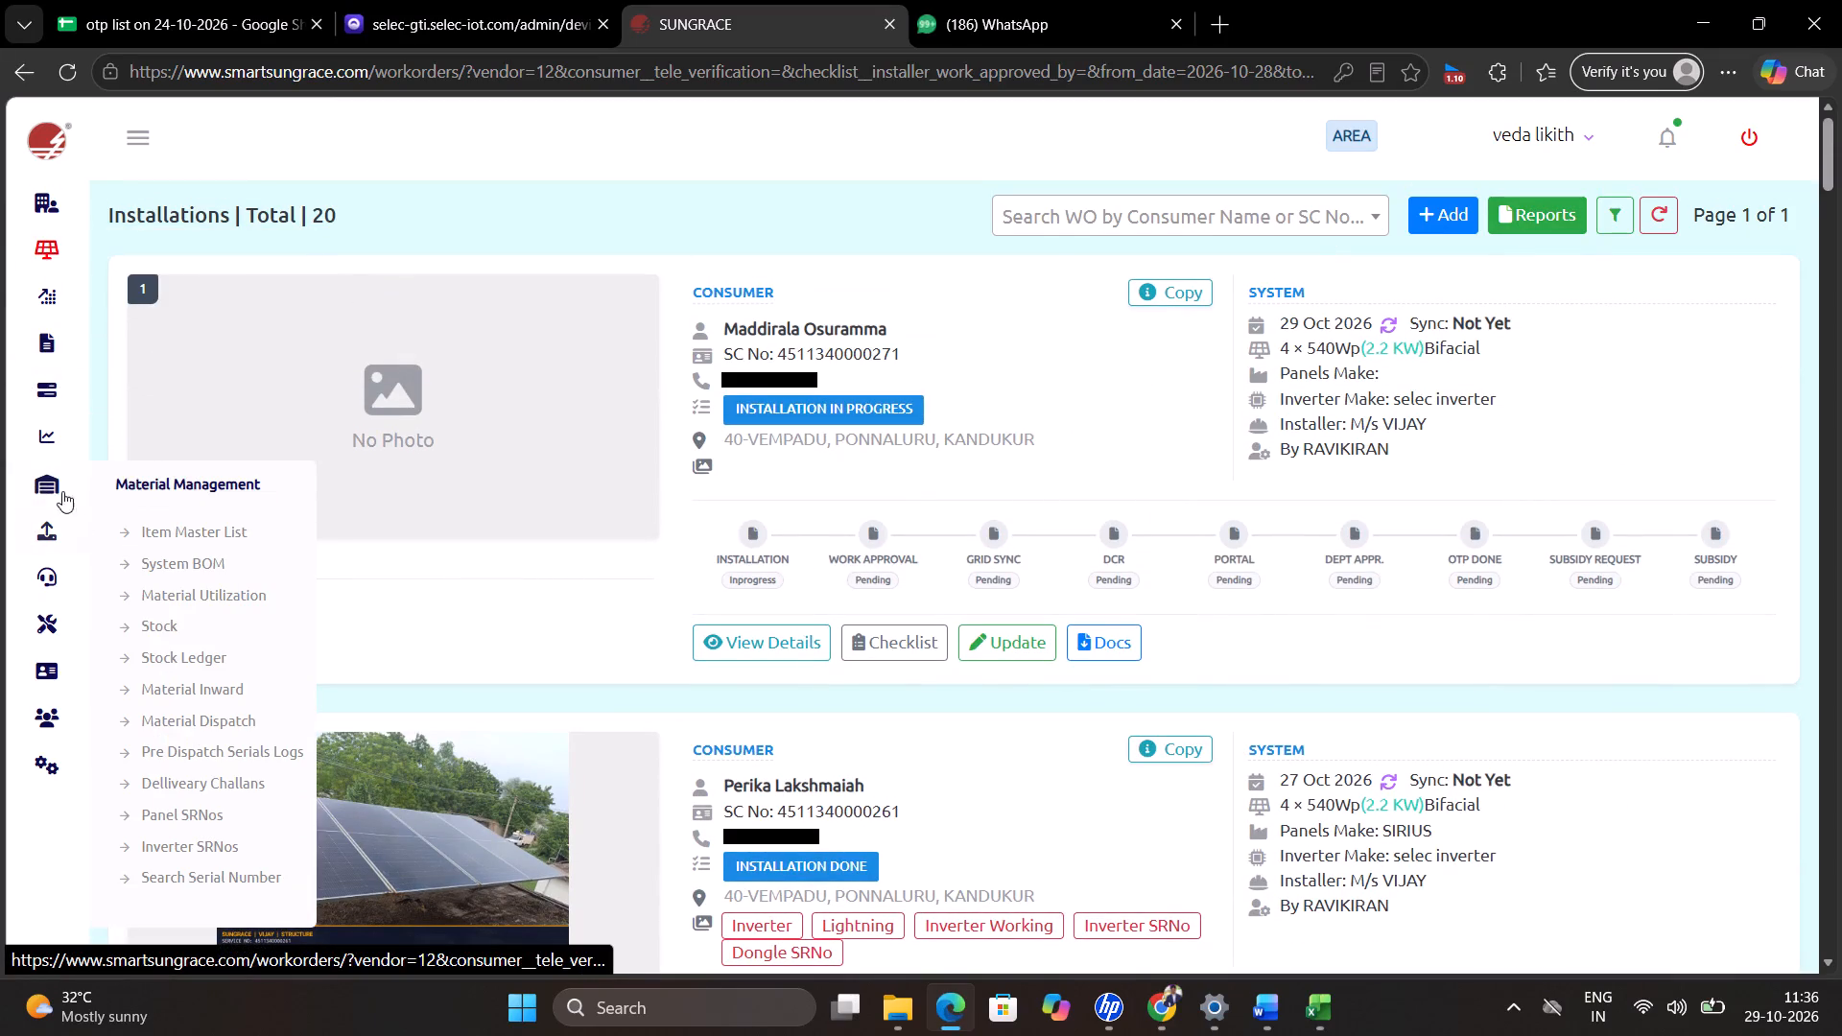
click(243, 600)
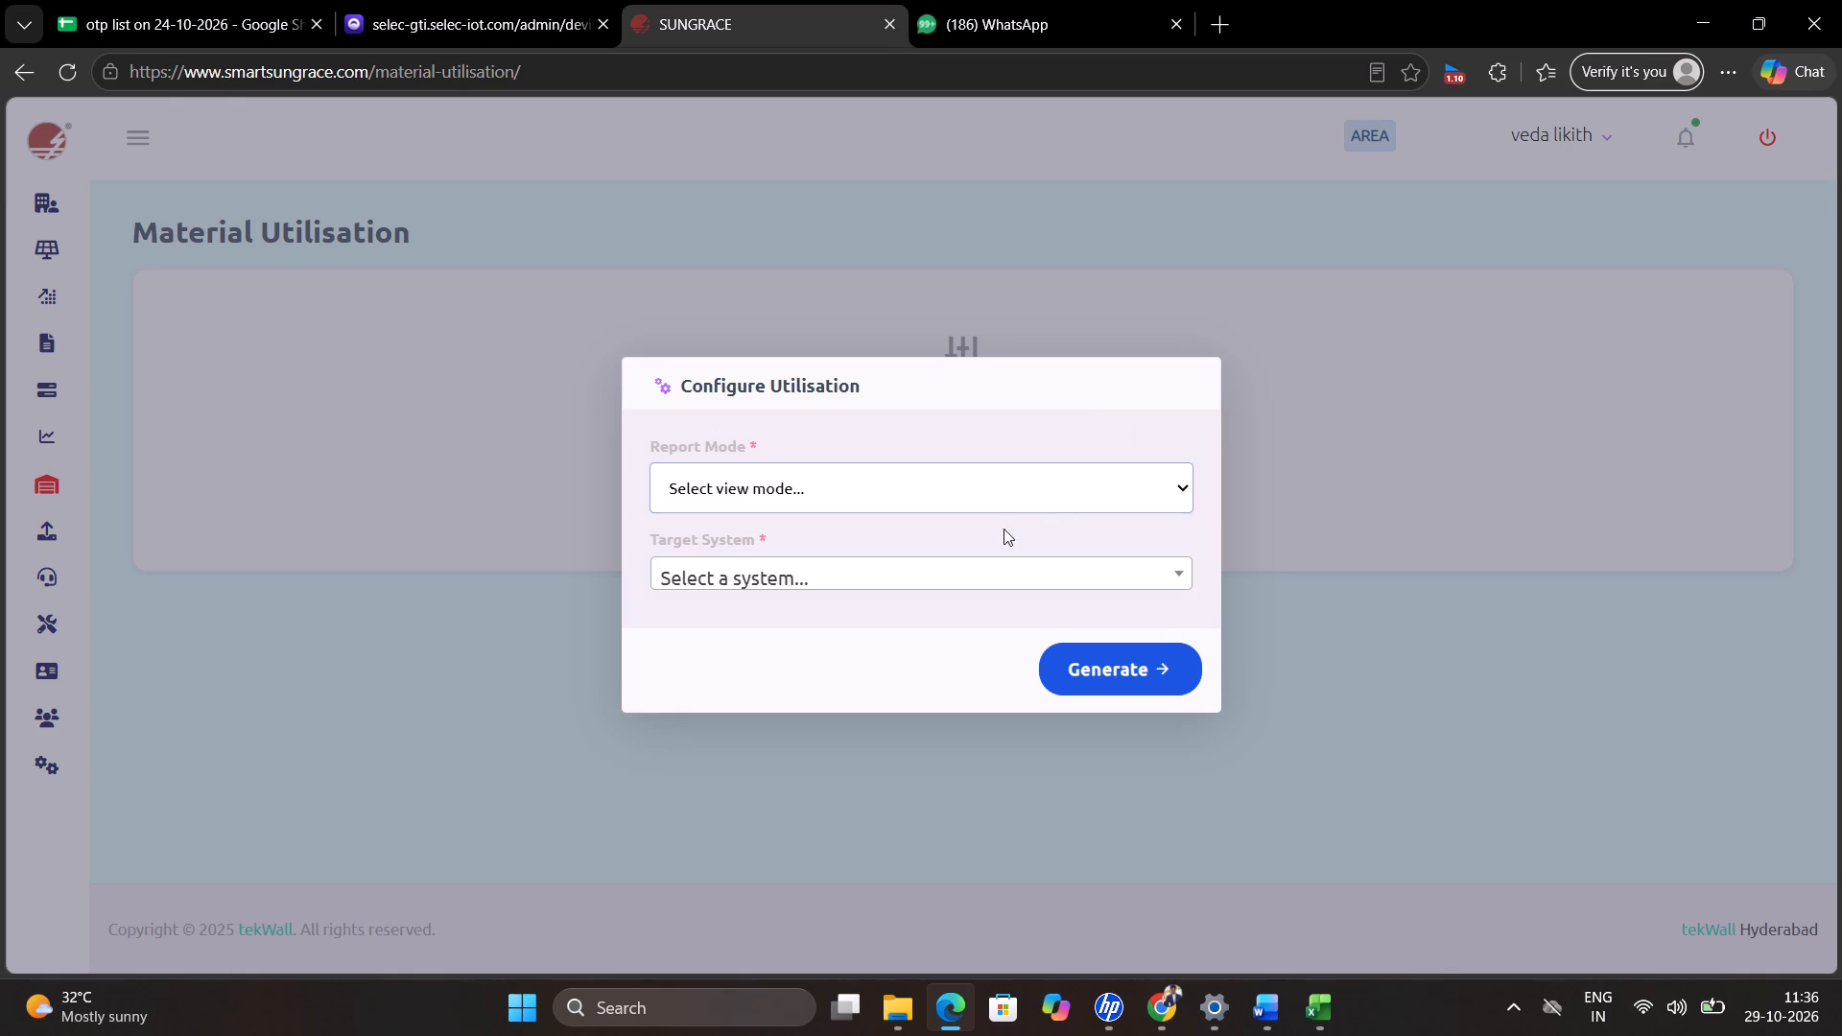
Generate the utilisation report in Particular Installer Wise mode for VI POWER ZONE with full system kitt as target system.
click(993, 490)
click(906, 617)
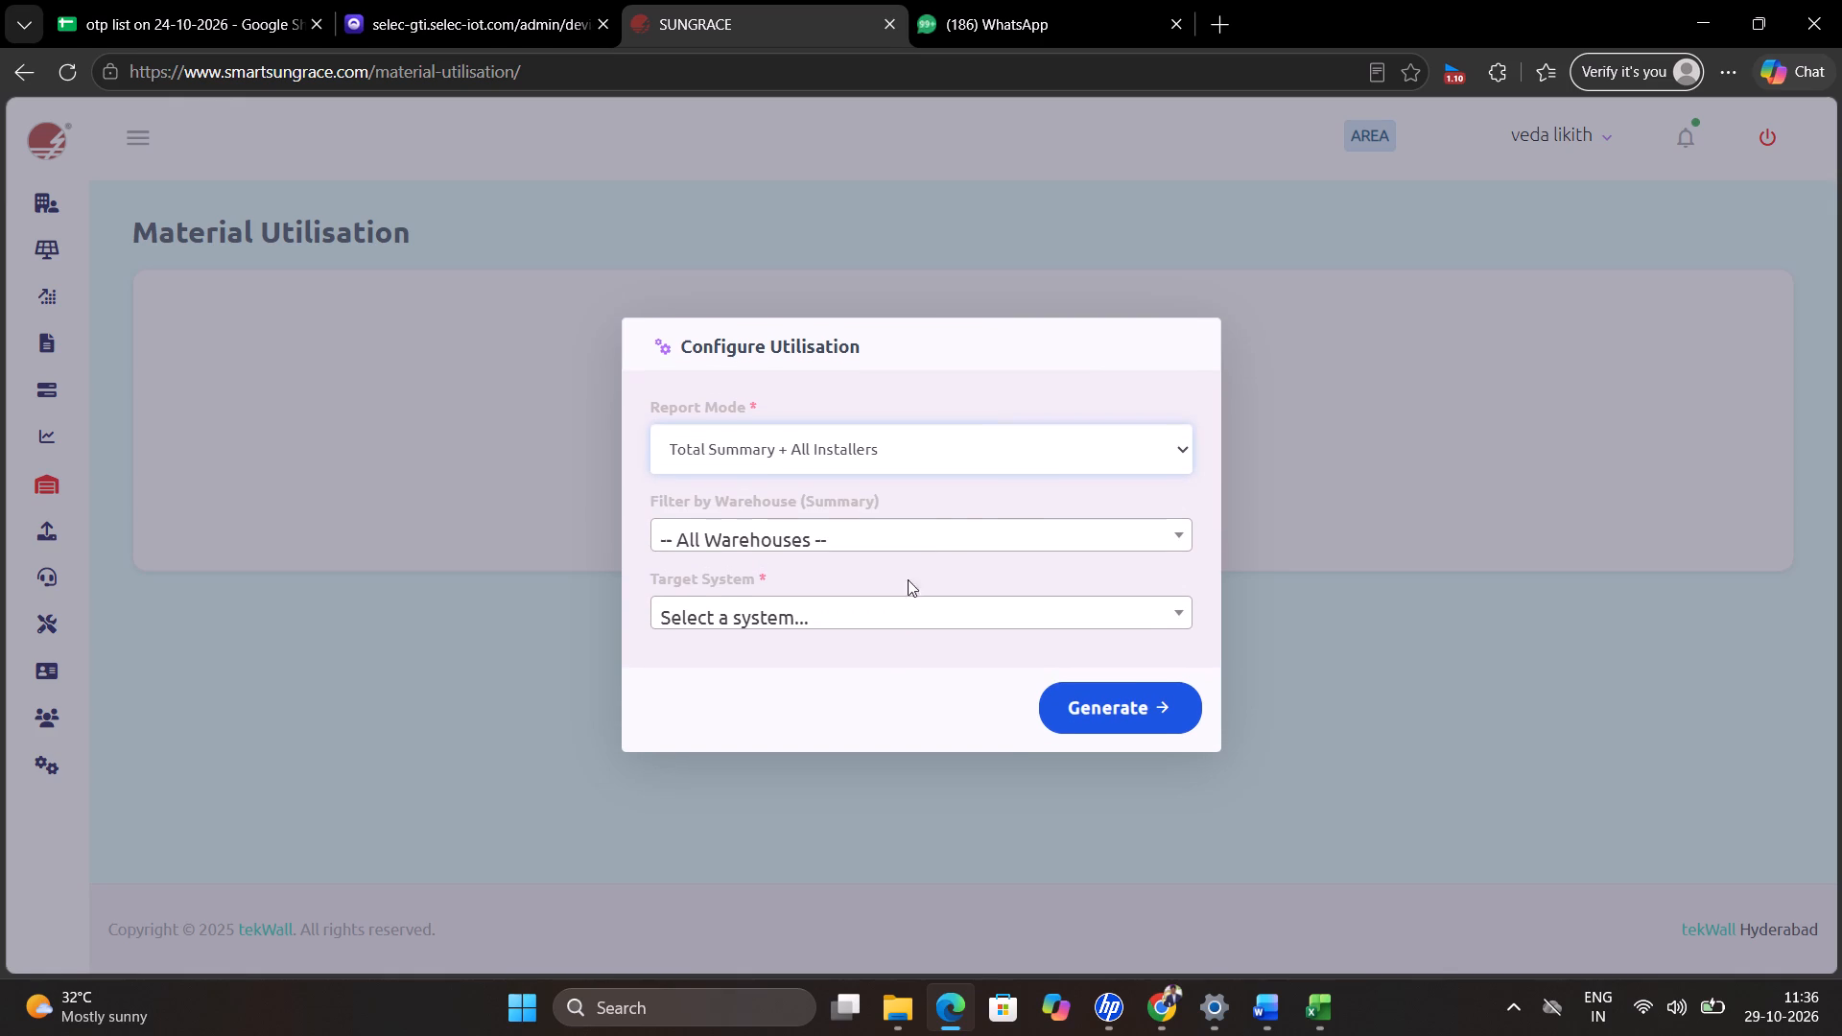
click(1061, 459)
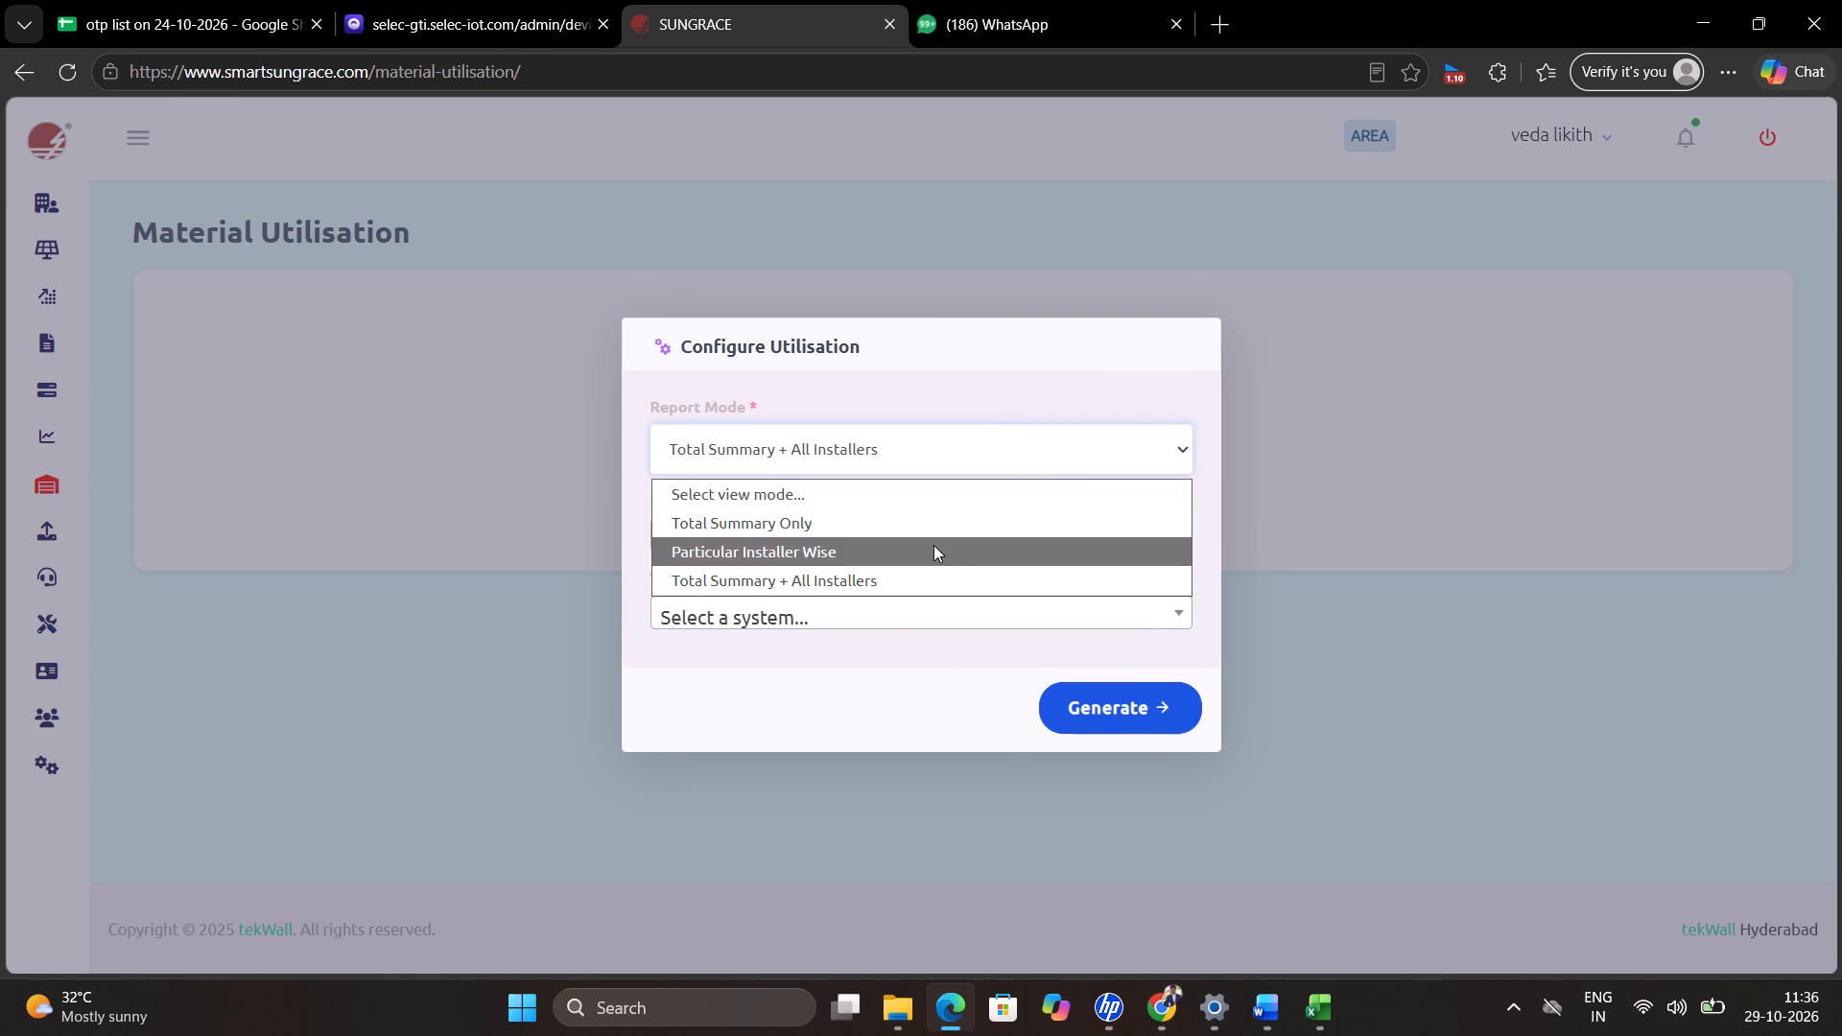
click(927, 558)
click(1003, 542)
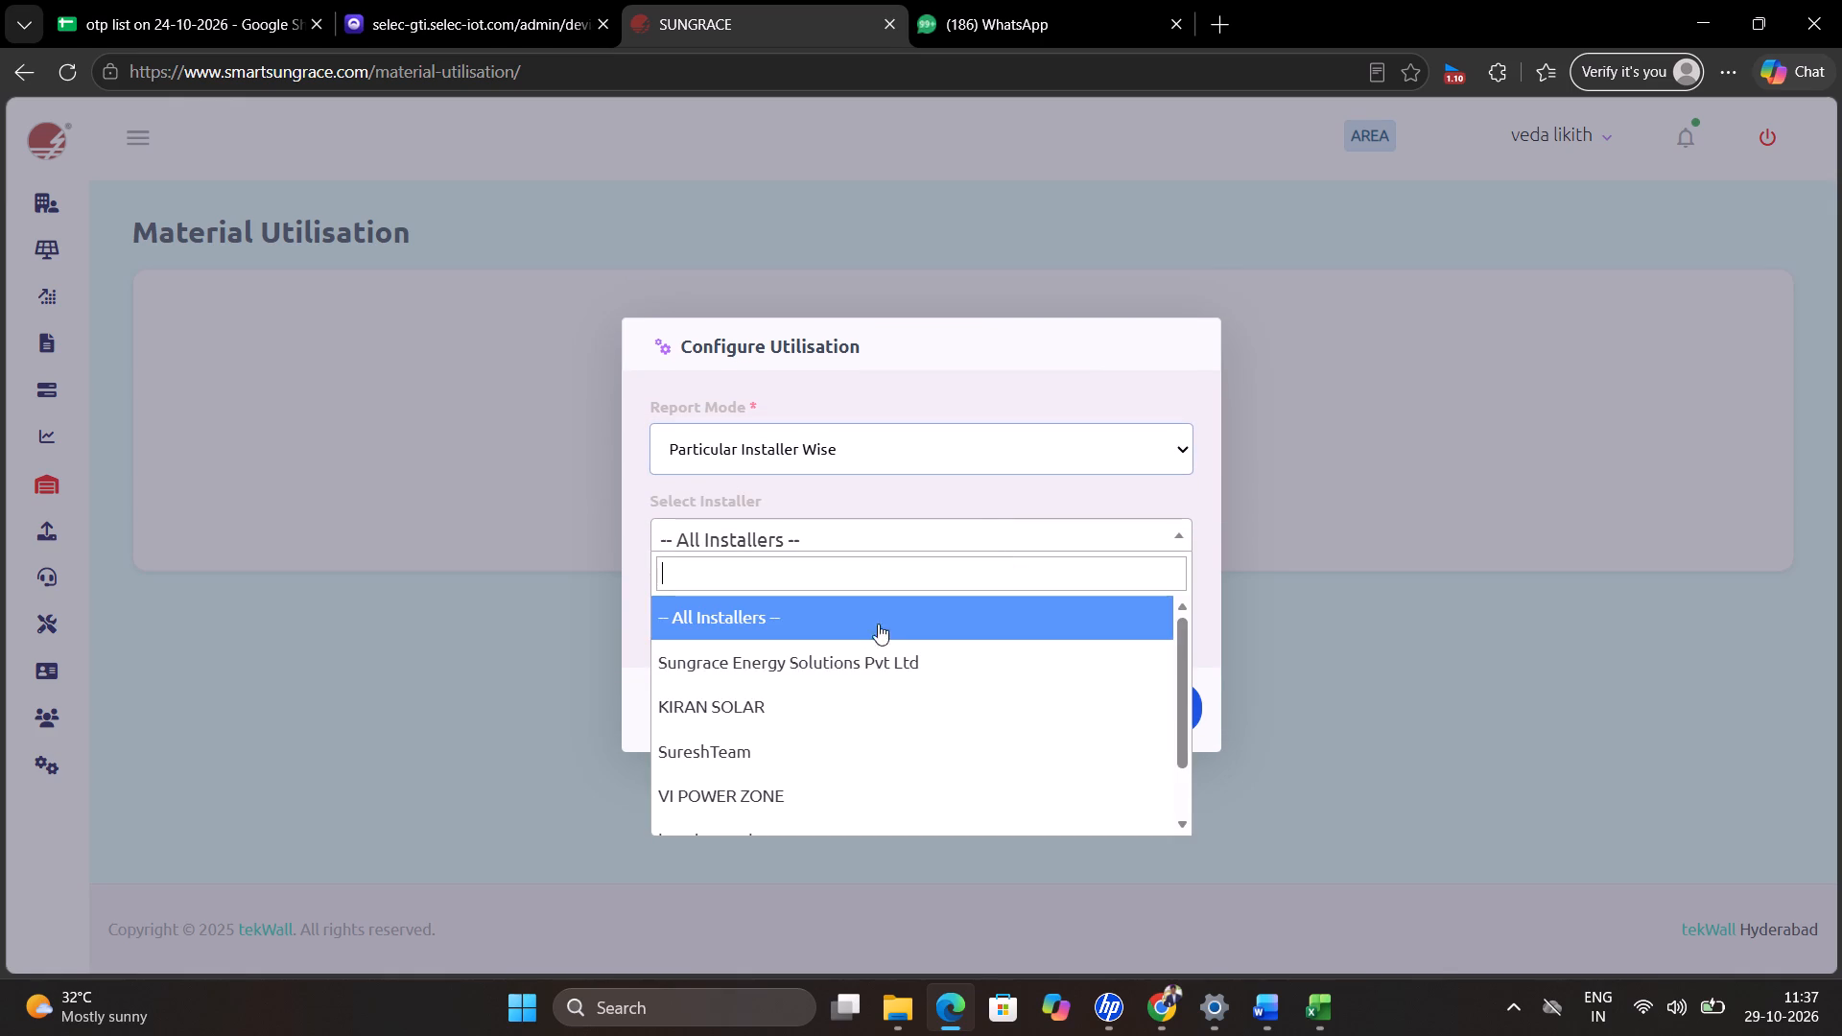
click(729, 800)
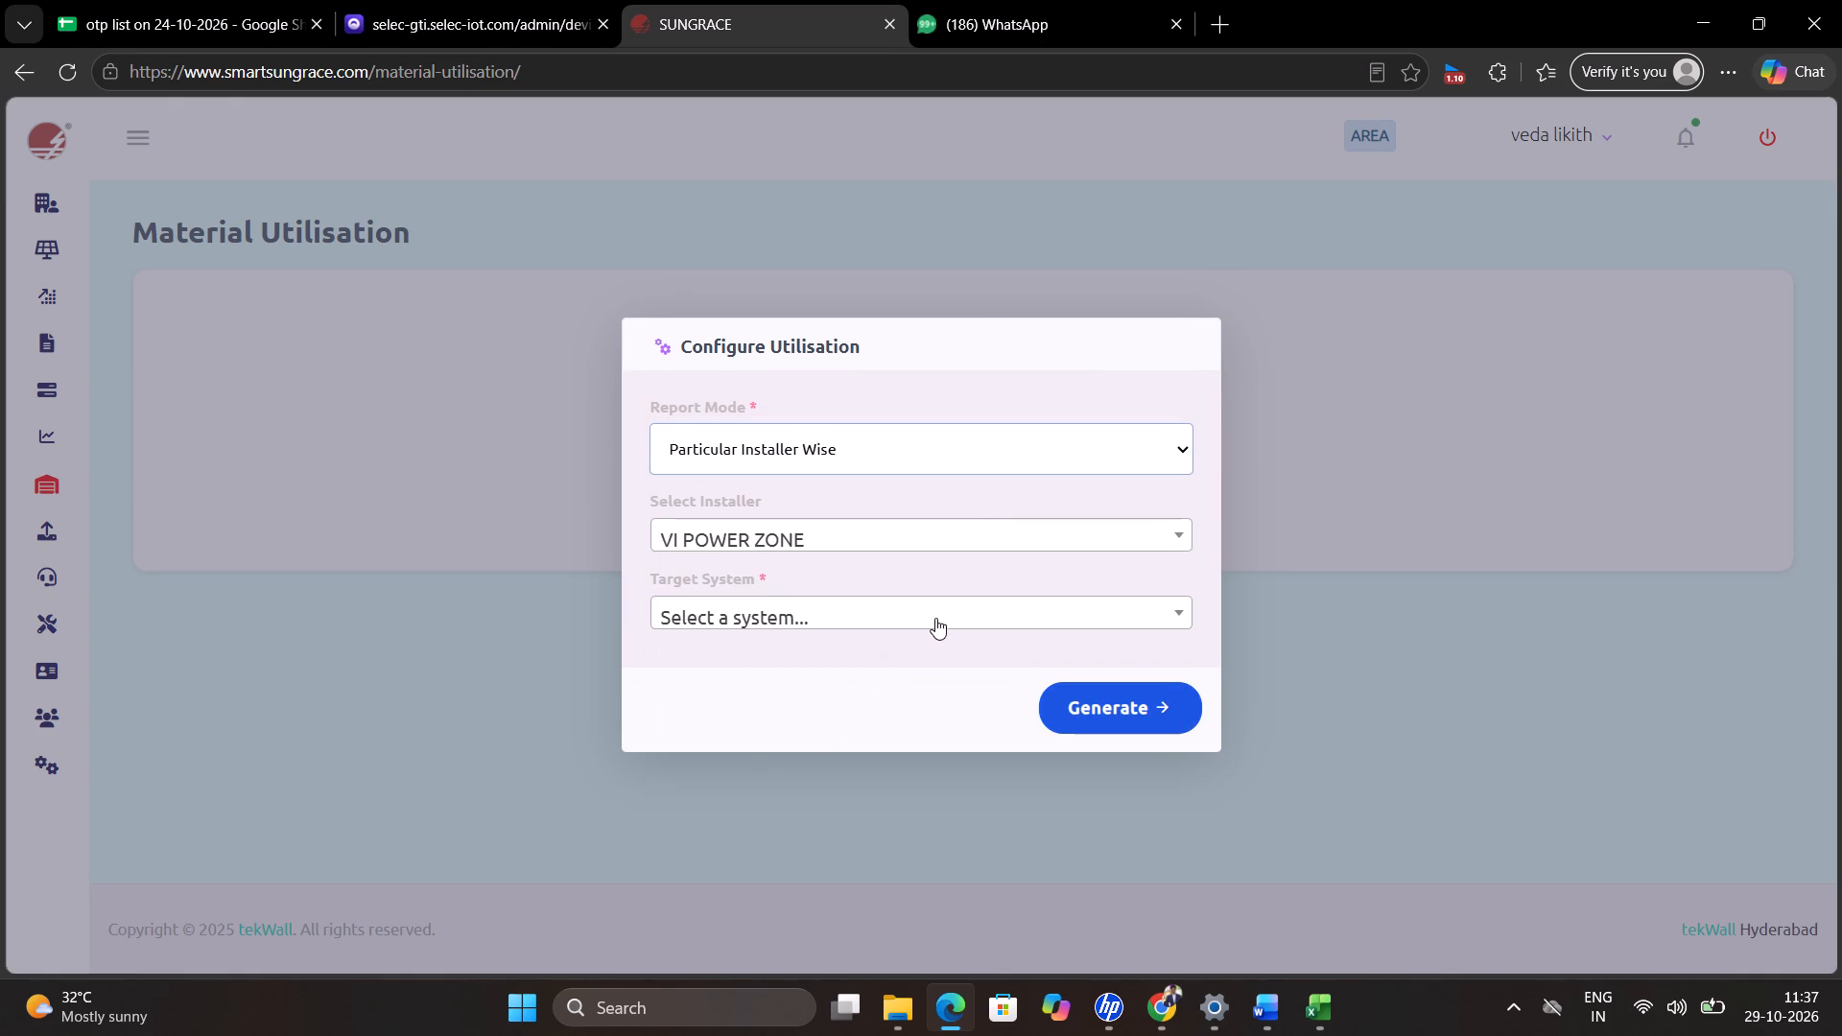
click(940, 616)
scroll(739, 791, down, 4)
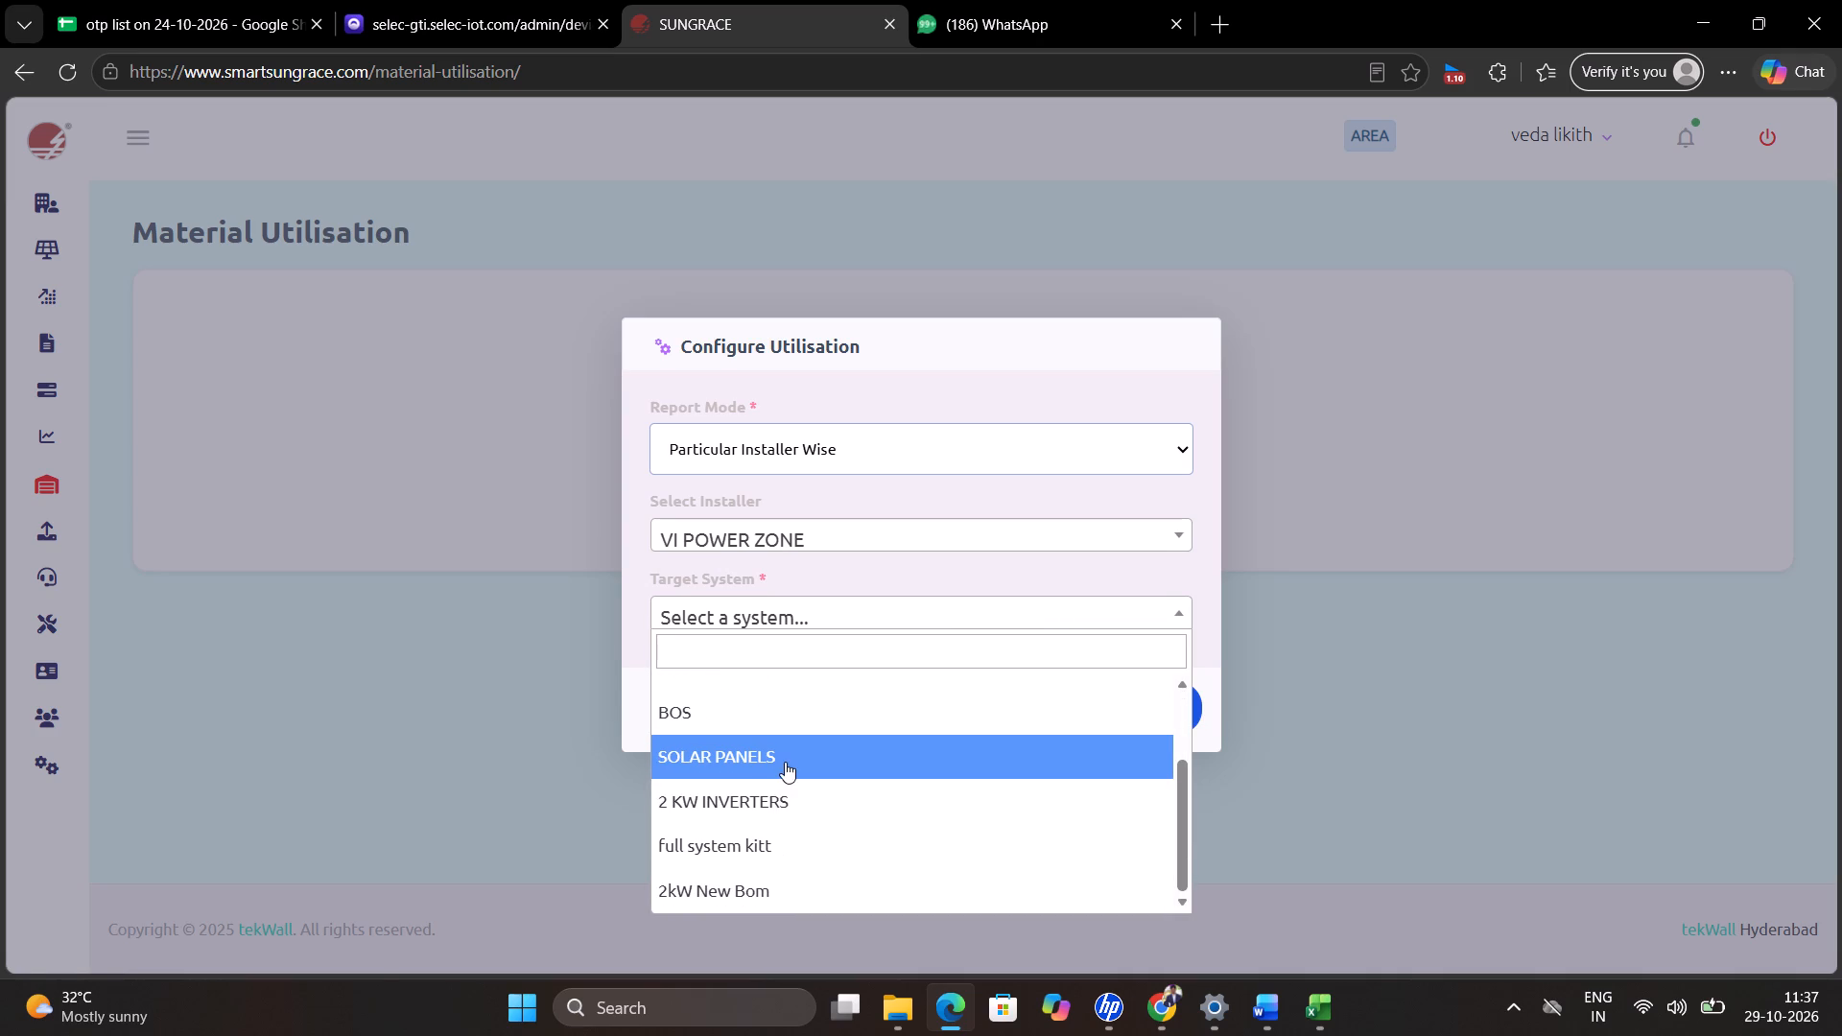
scroll(783, 765, down, 8)
click(713, 850)
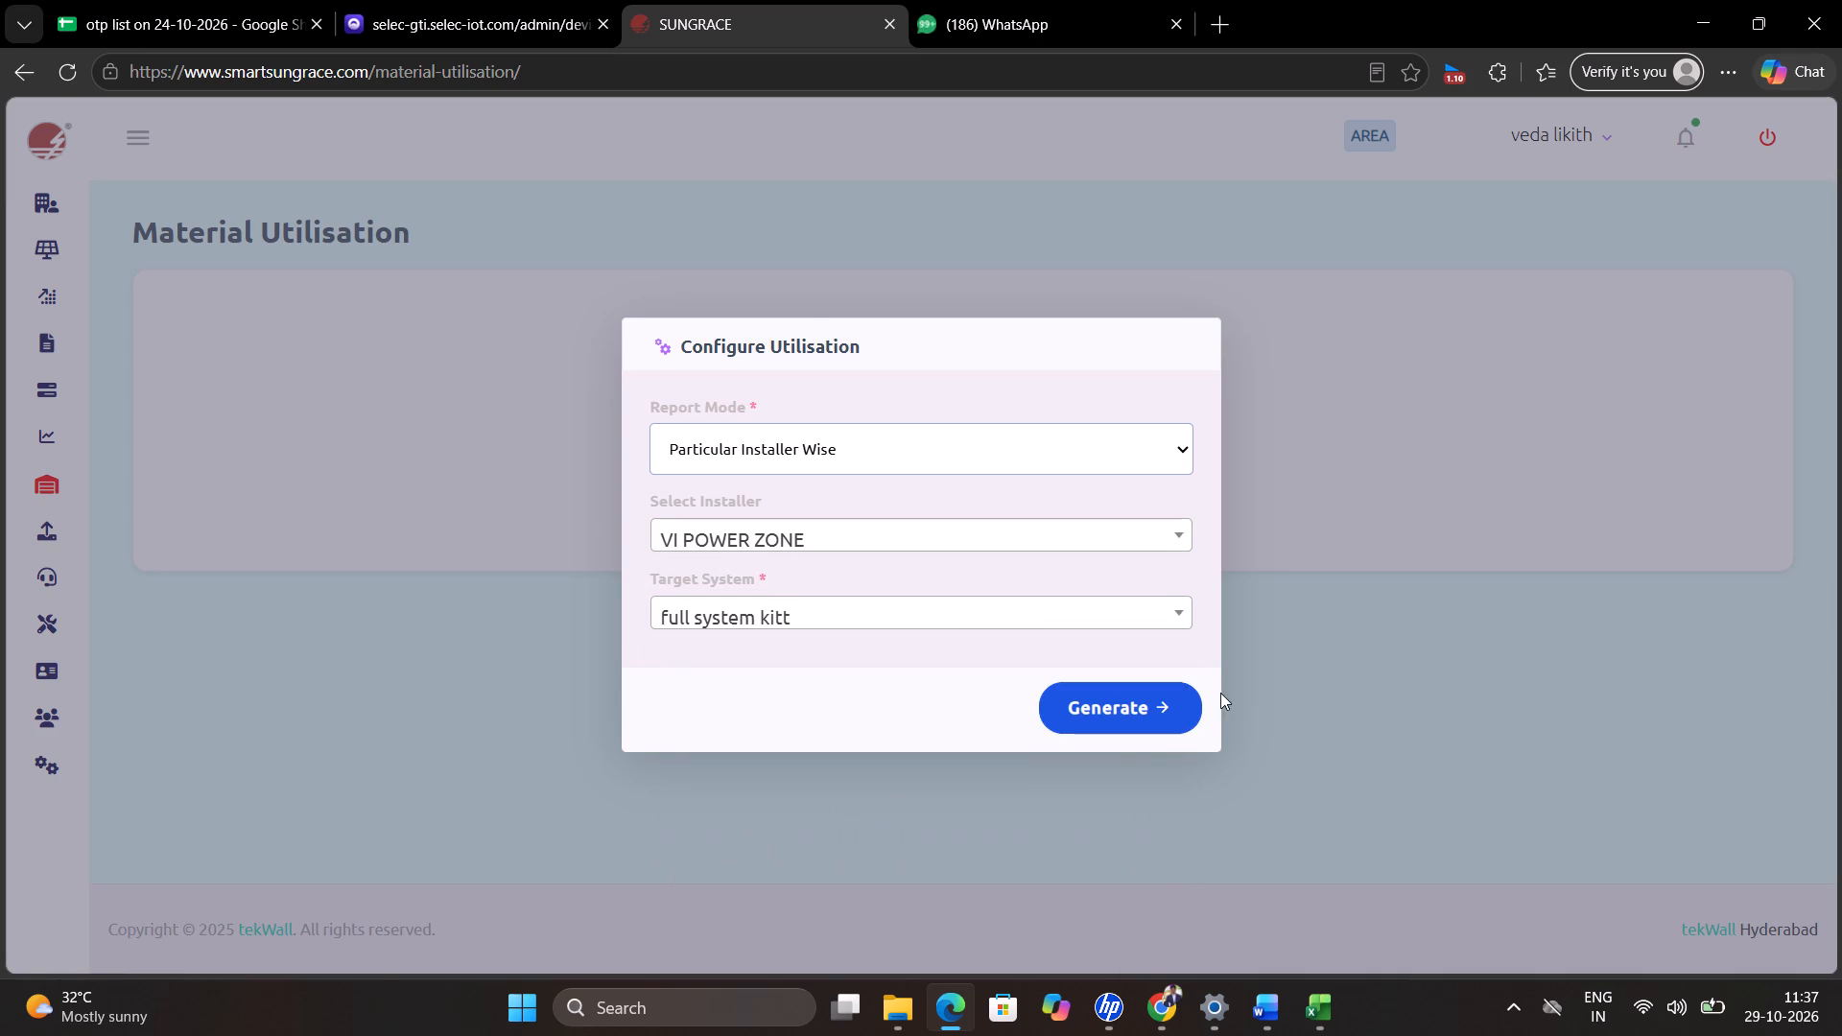
click(1162, 707)
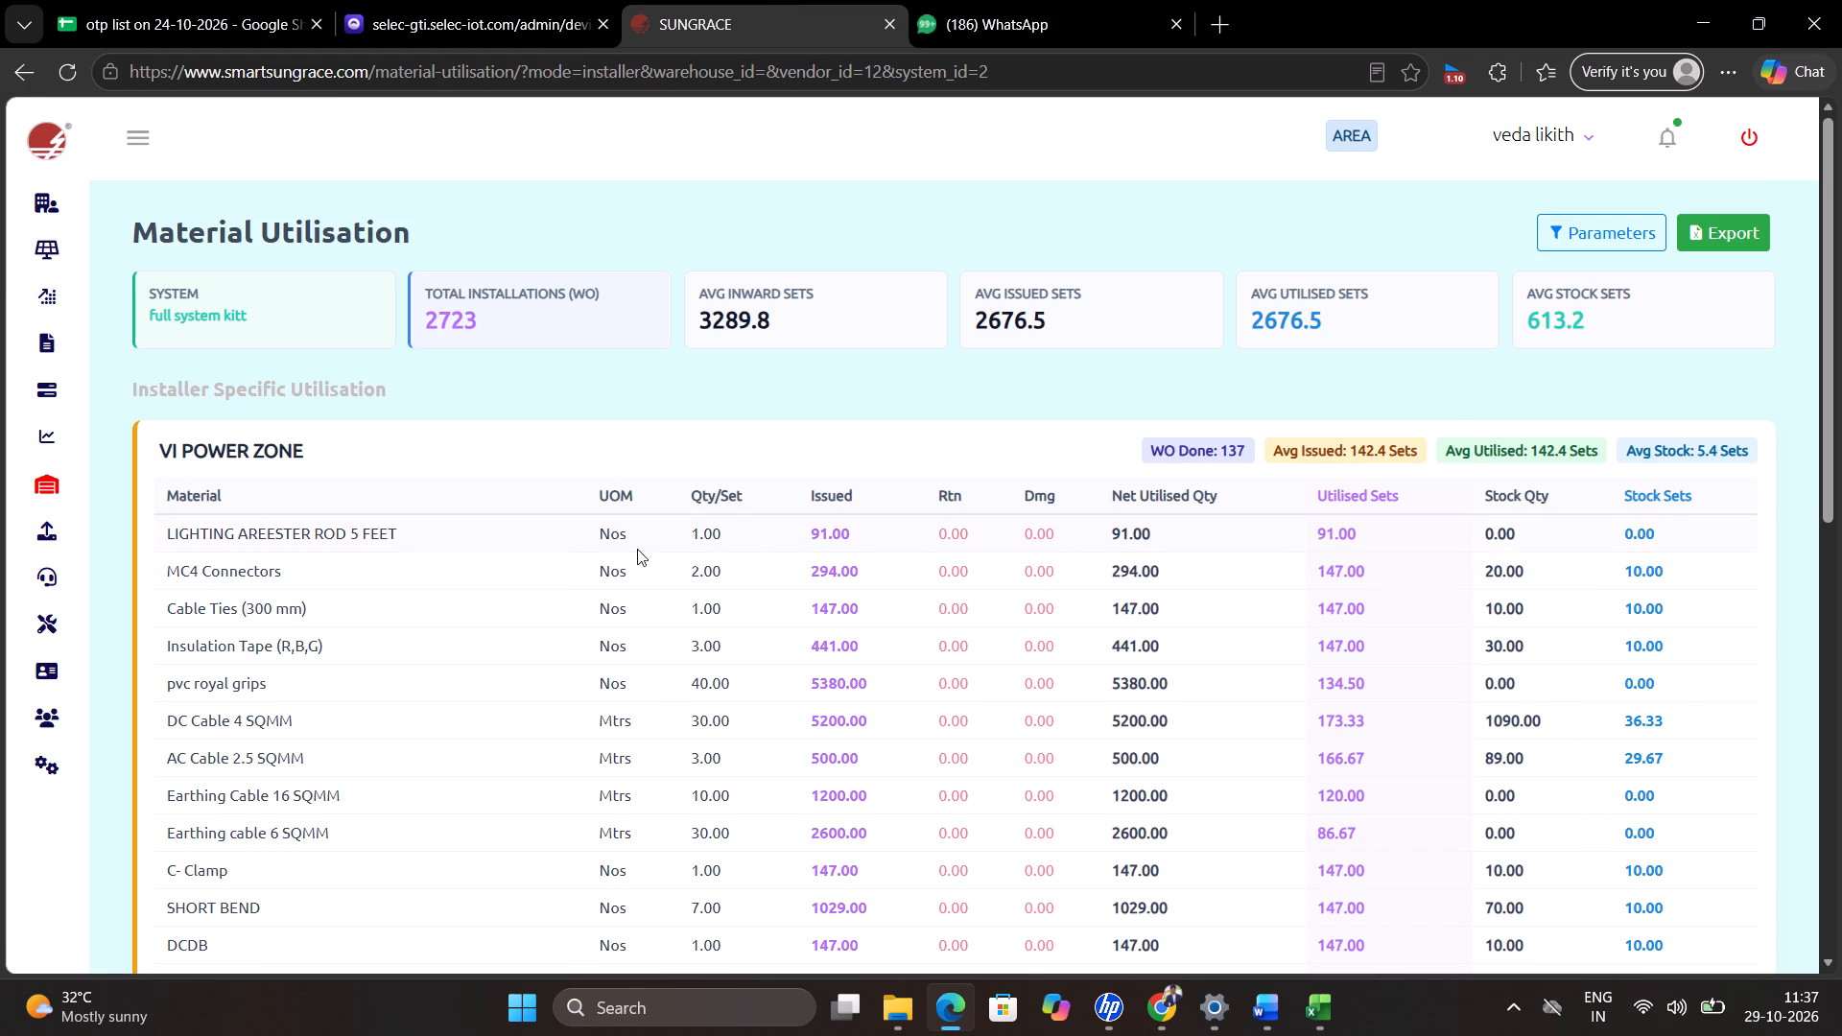
Look through the VI POWER ZONE utilisation table, examining the issued, utilised and stock figures of every material.
scroll(852, 532, down, 4)
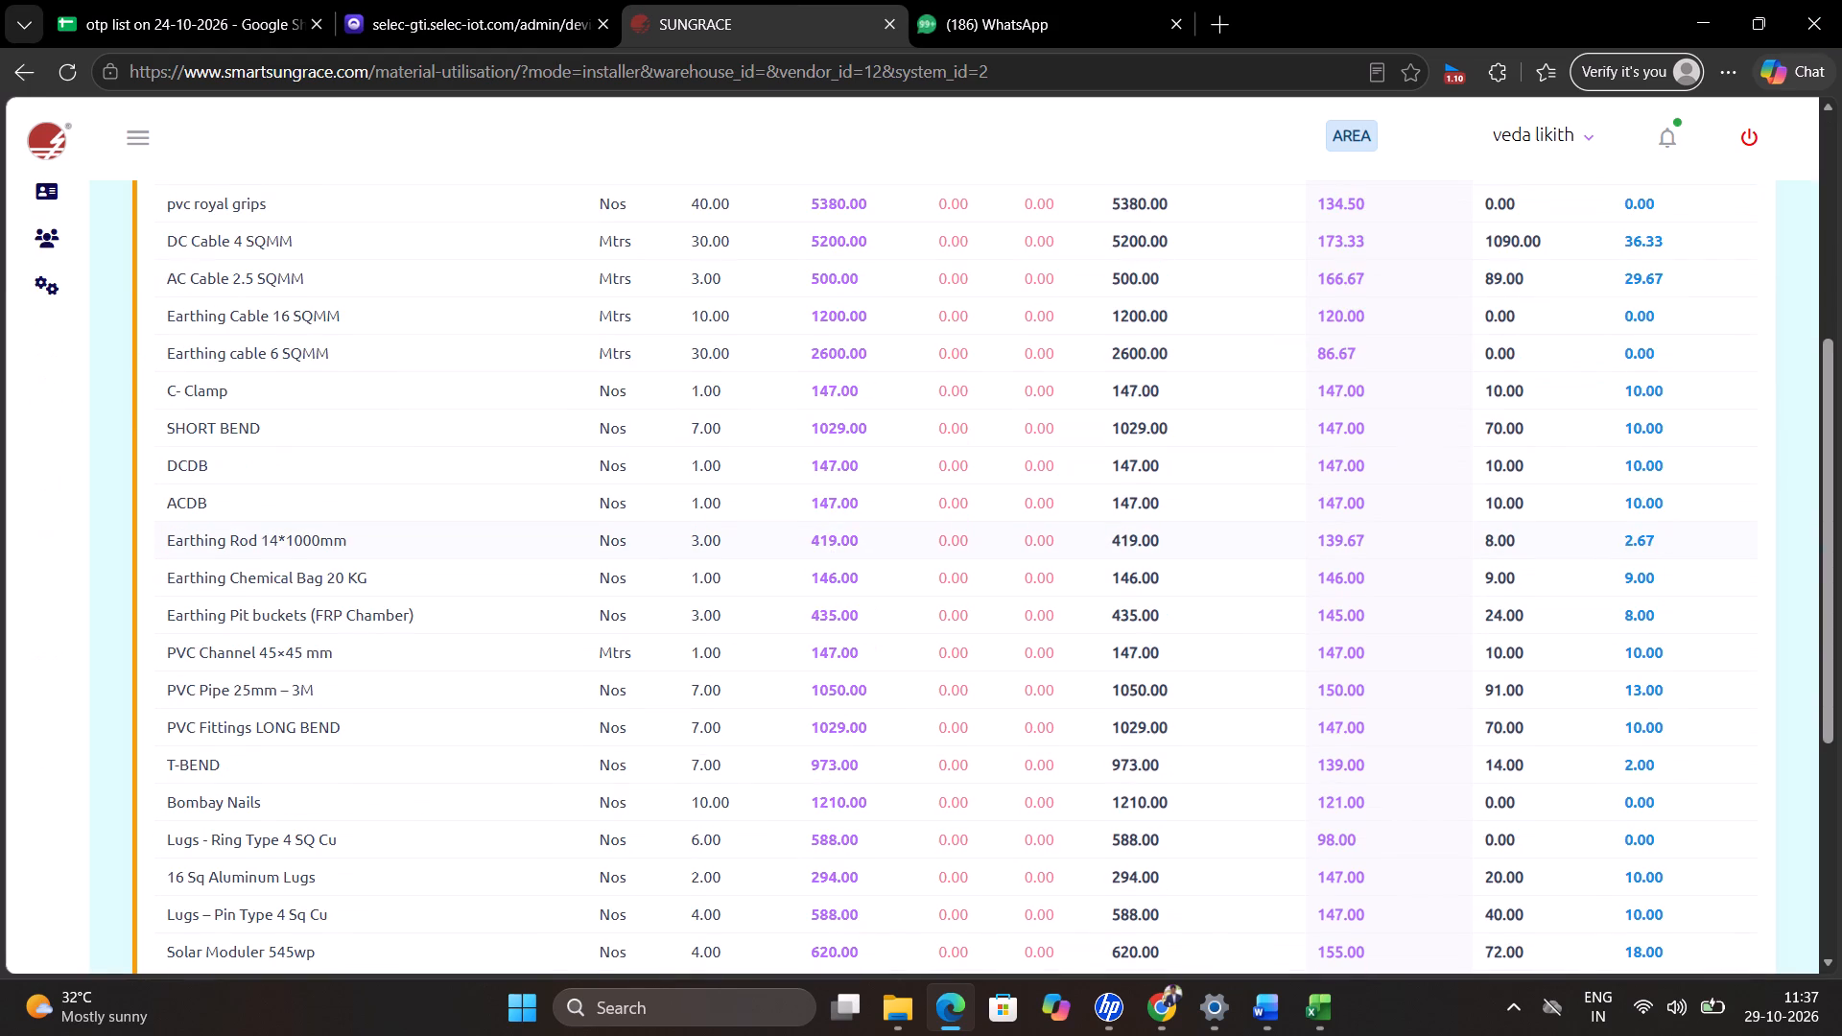
scroll(823, 525, up, 9)
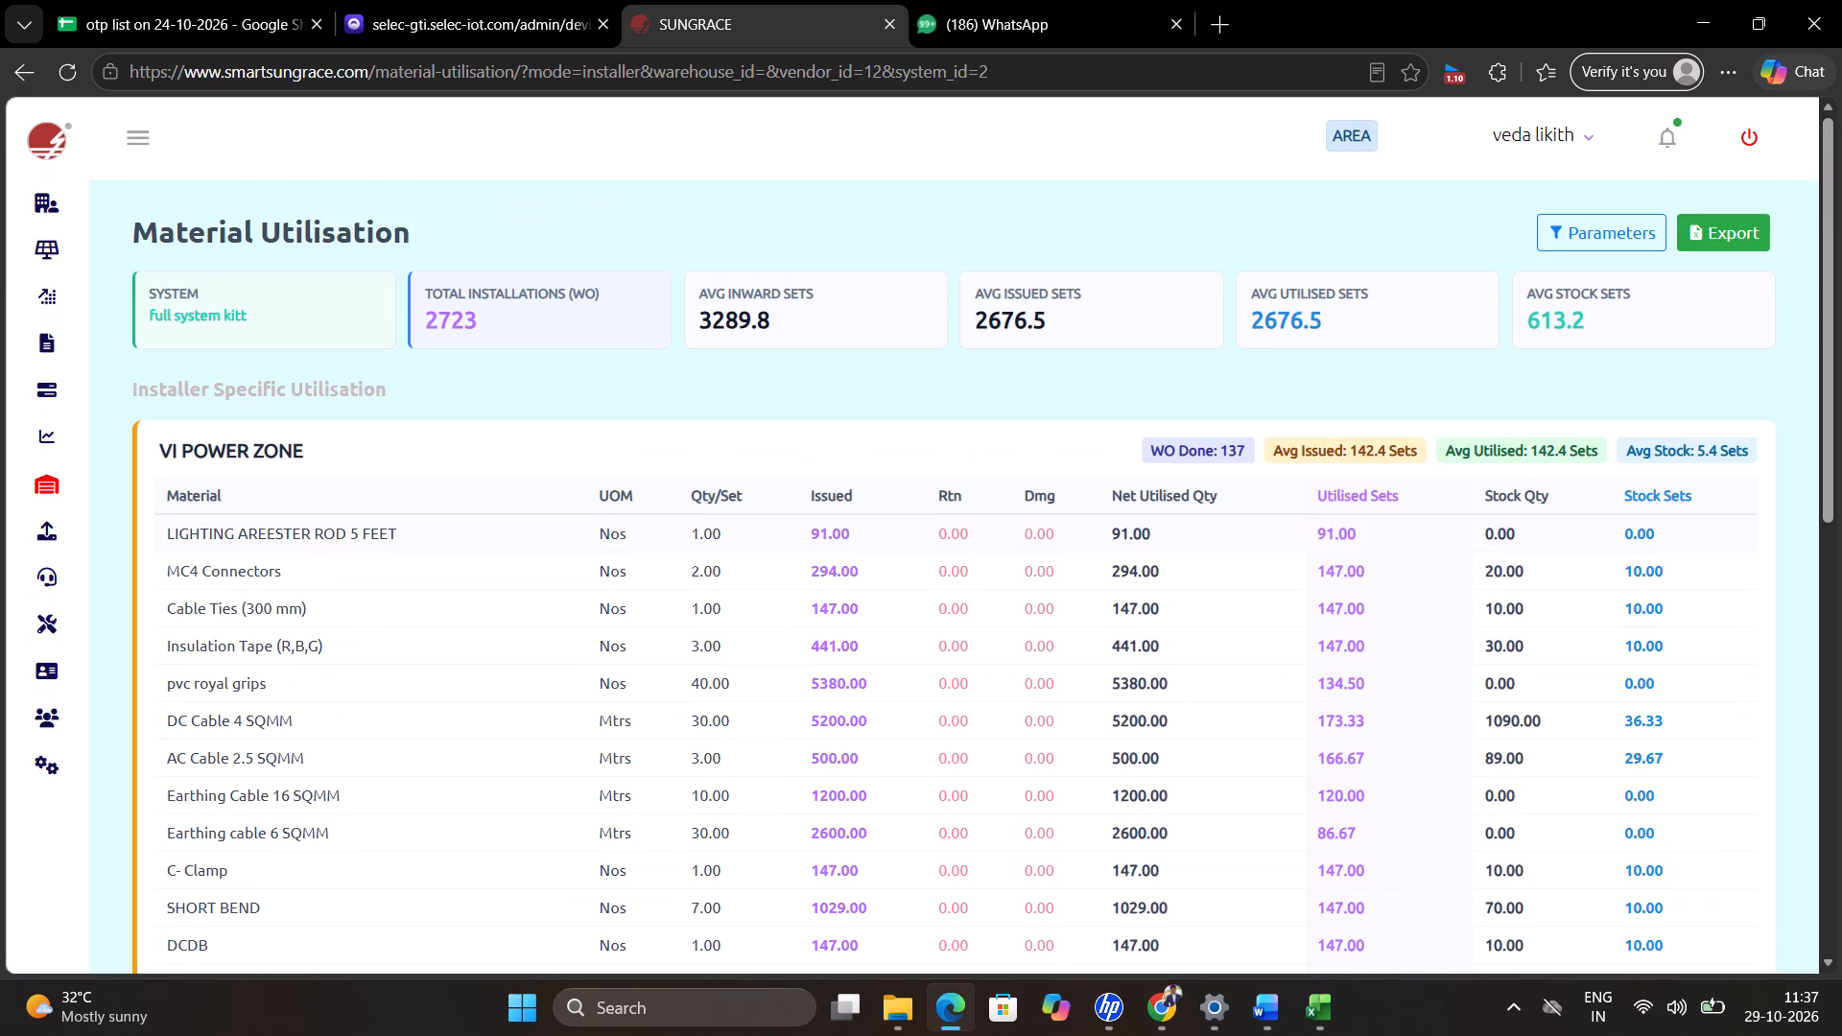
scroll(823, 525, down, 2)
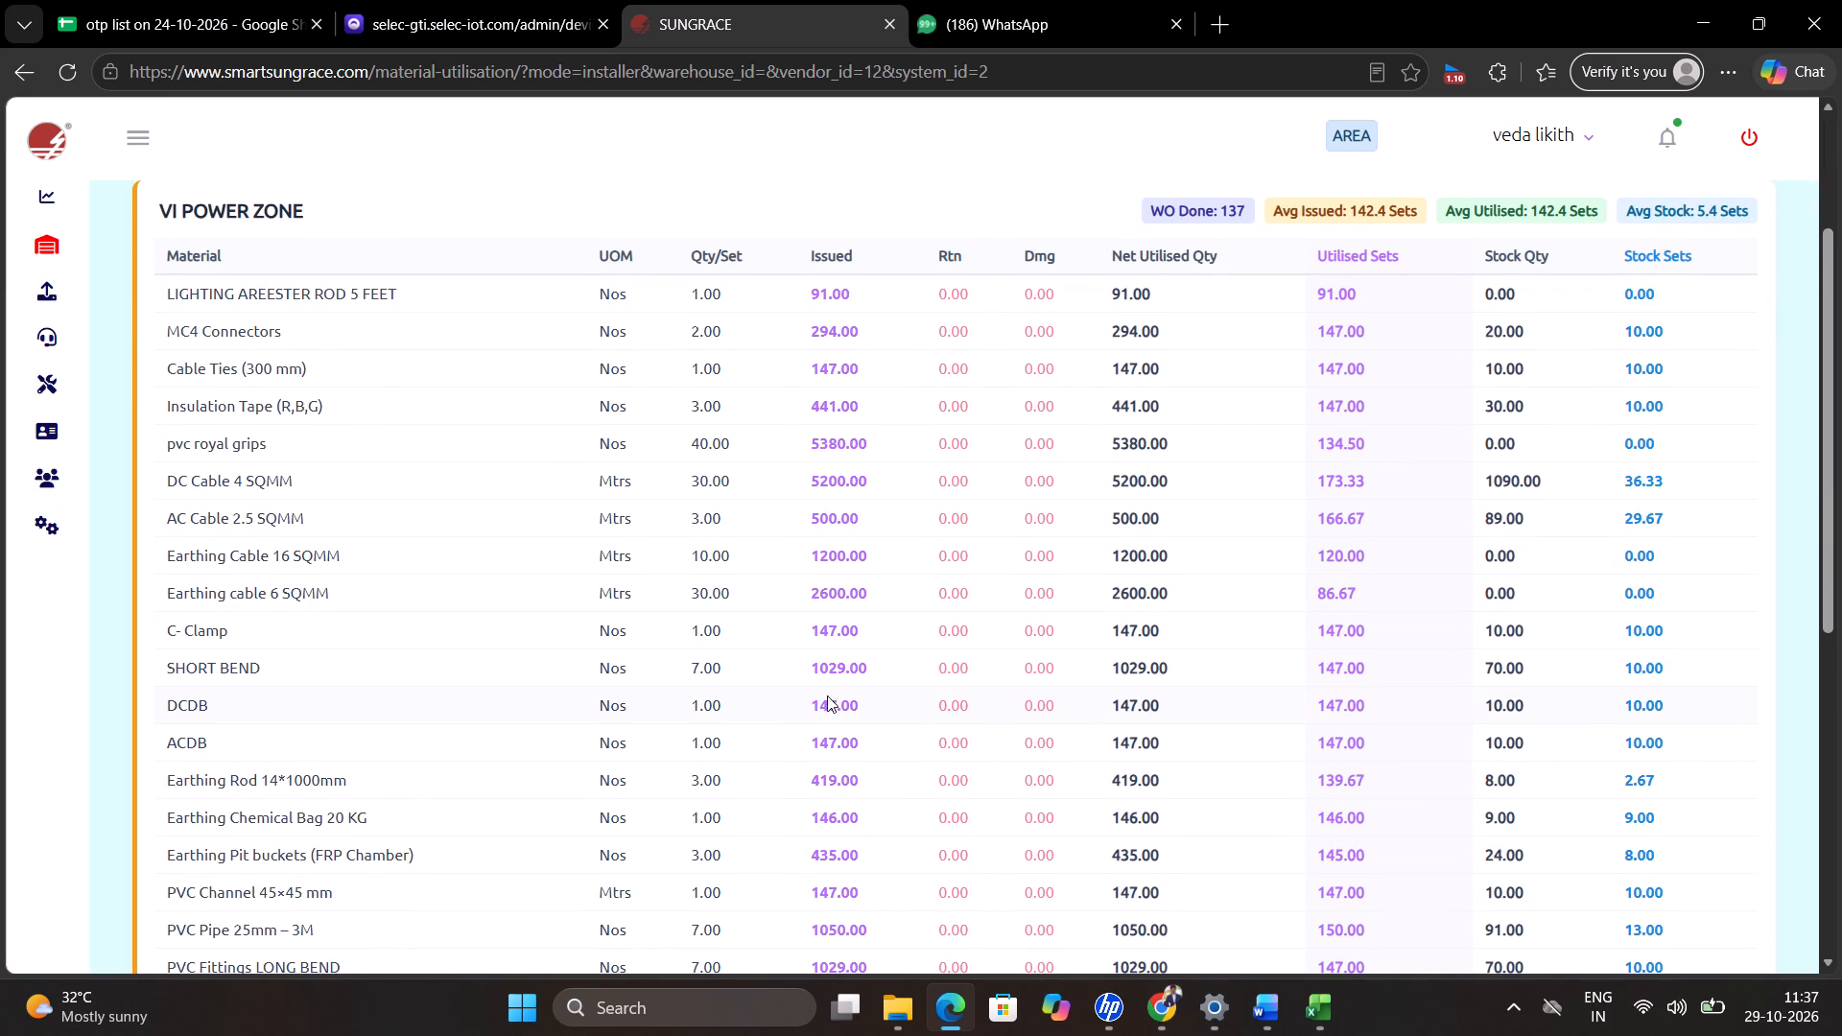
scroll(829, 704, down, 5)
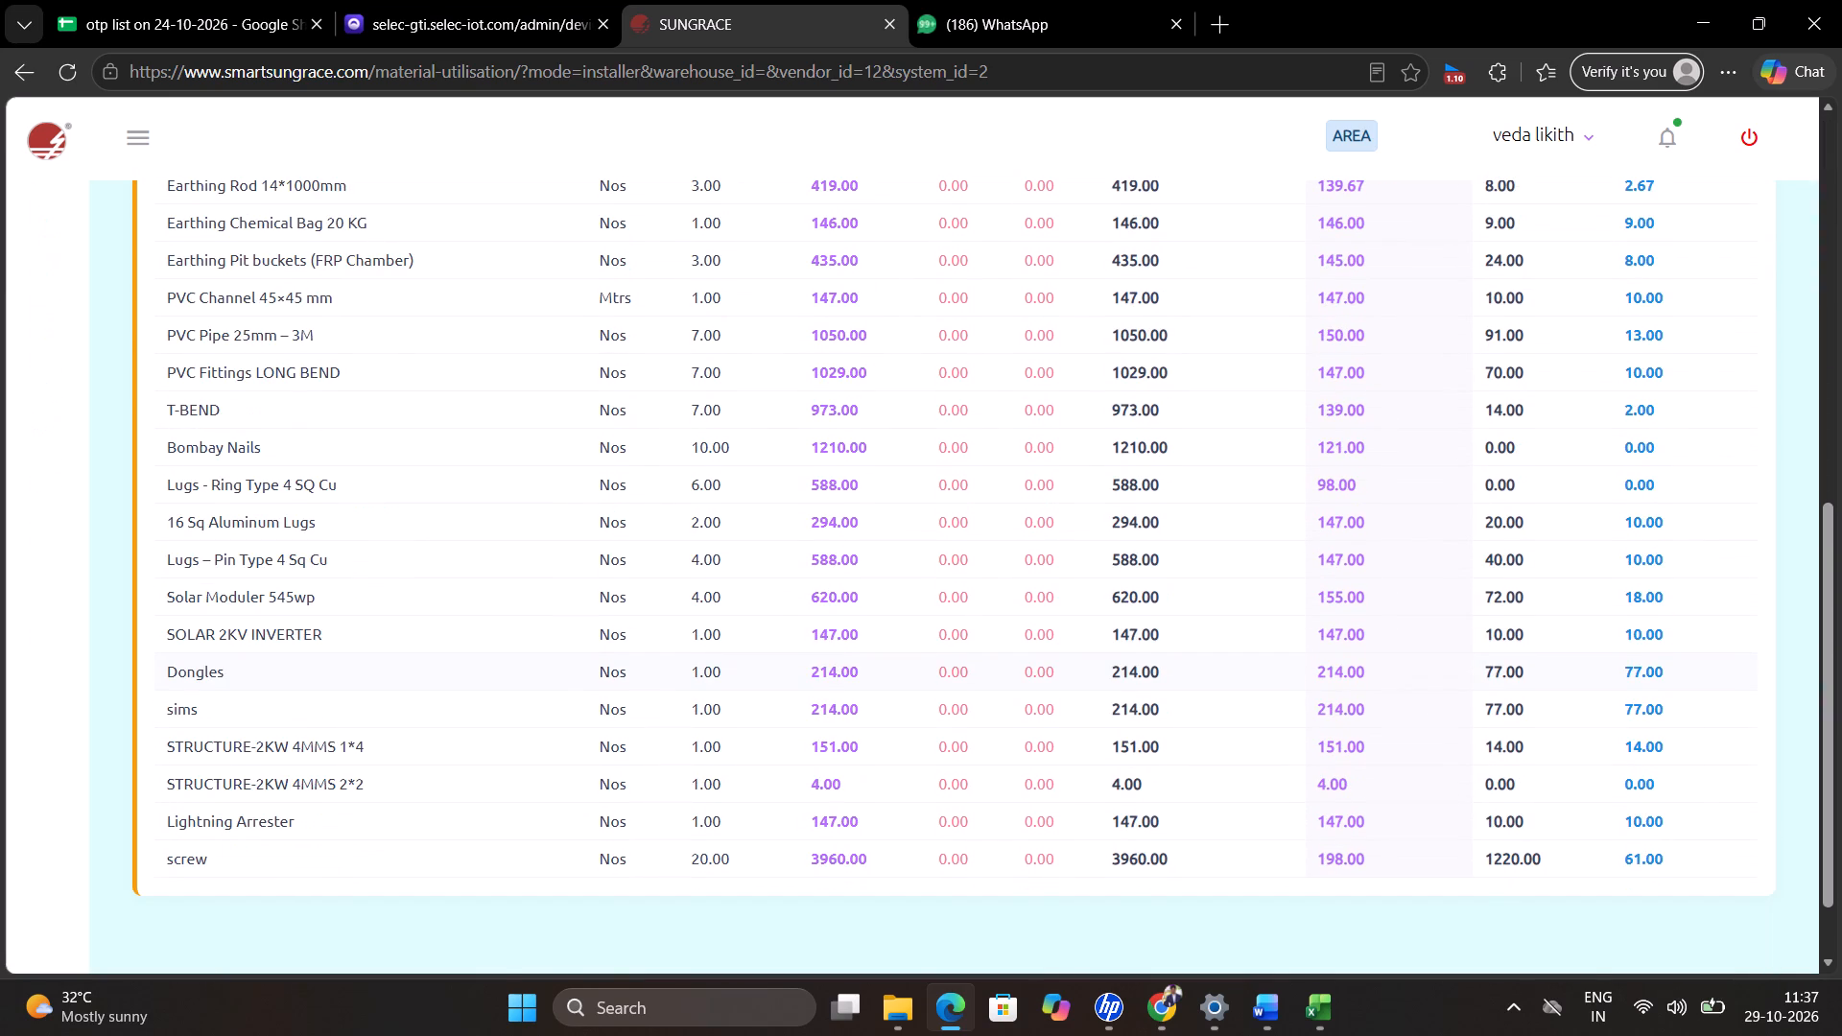
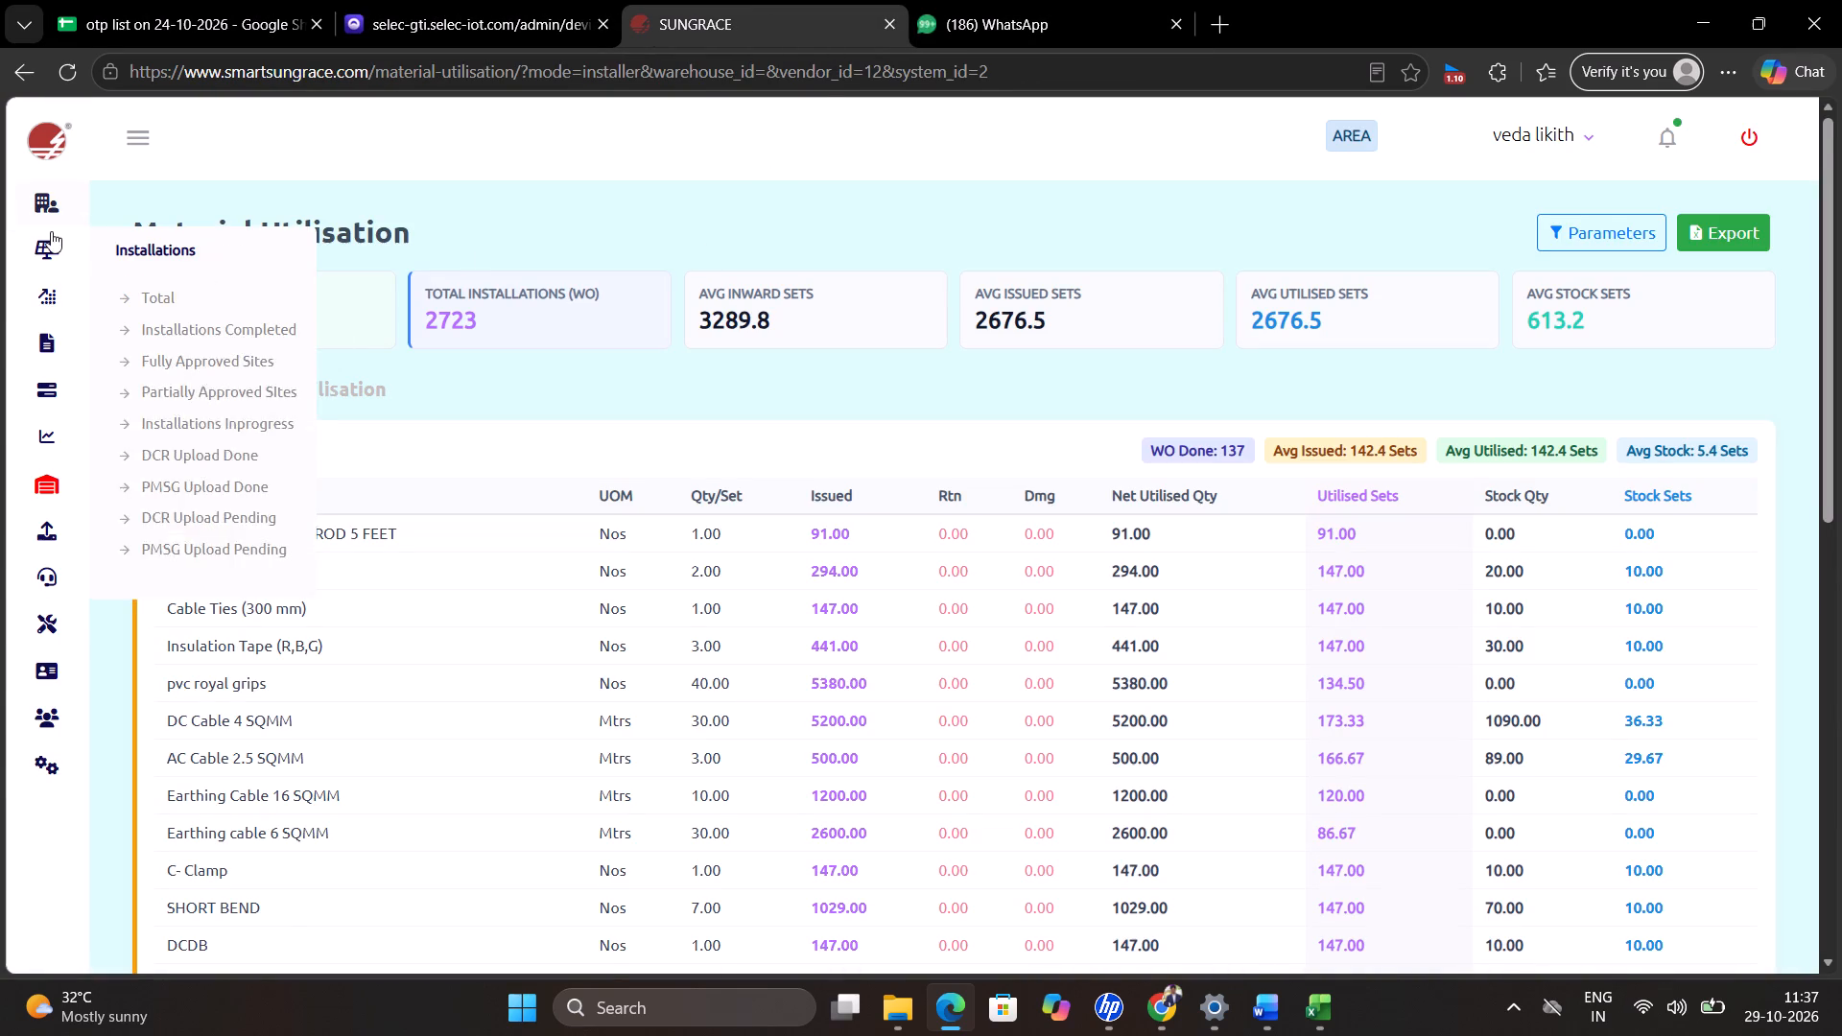
Open the total installations list and look at its available filter options without applying any.
click(51, 231)
click(138, 289)
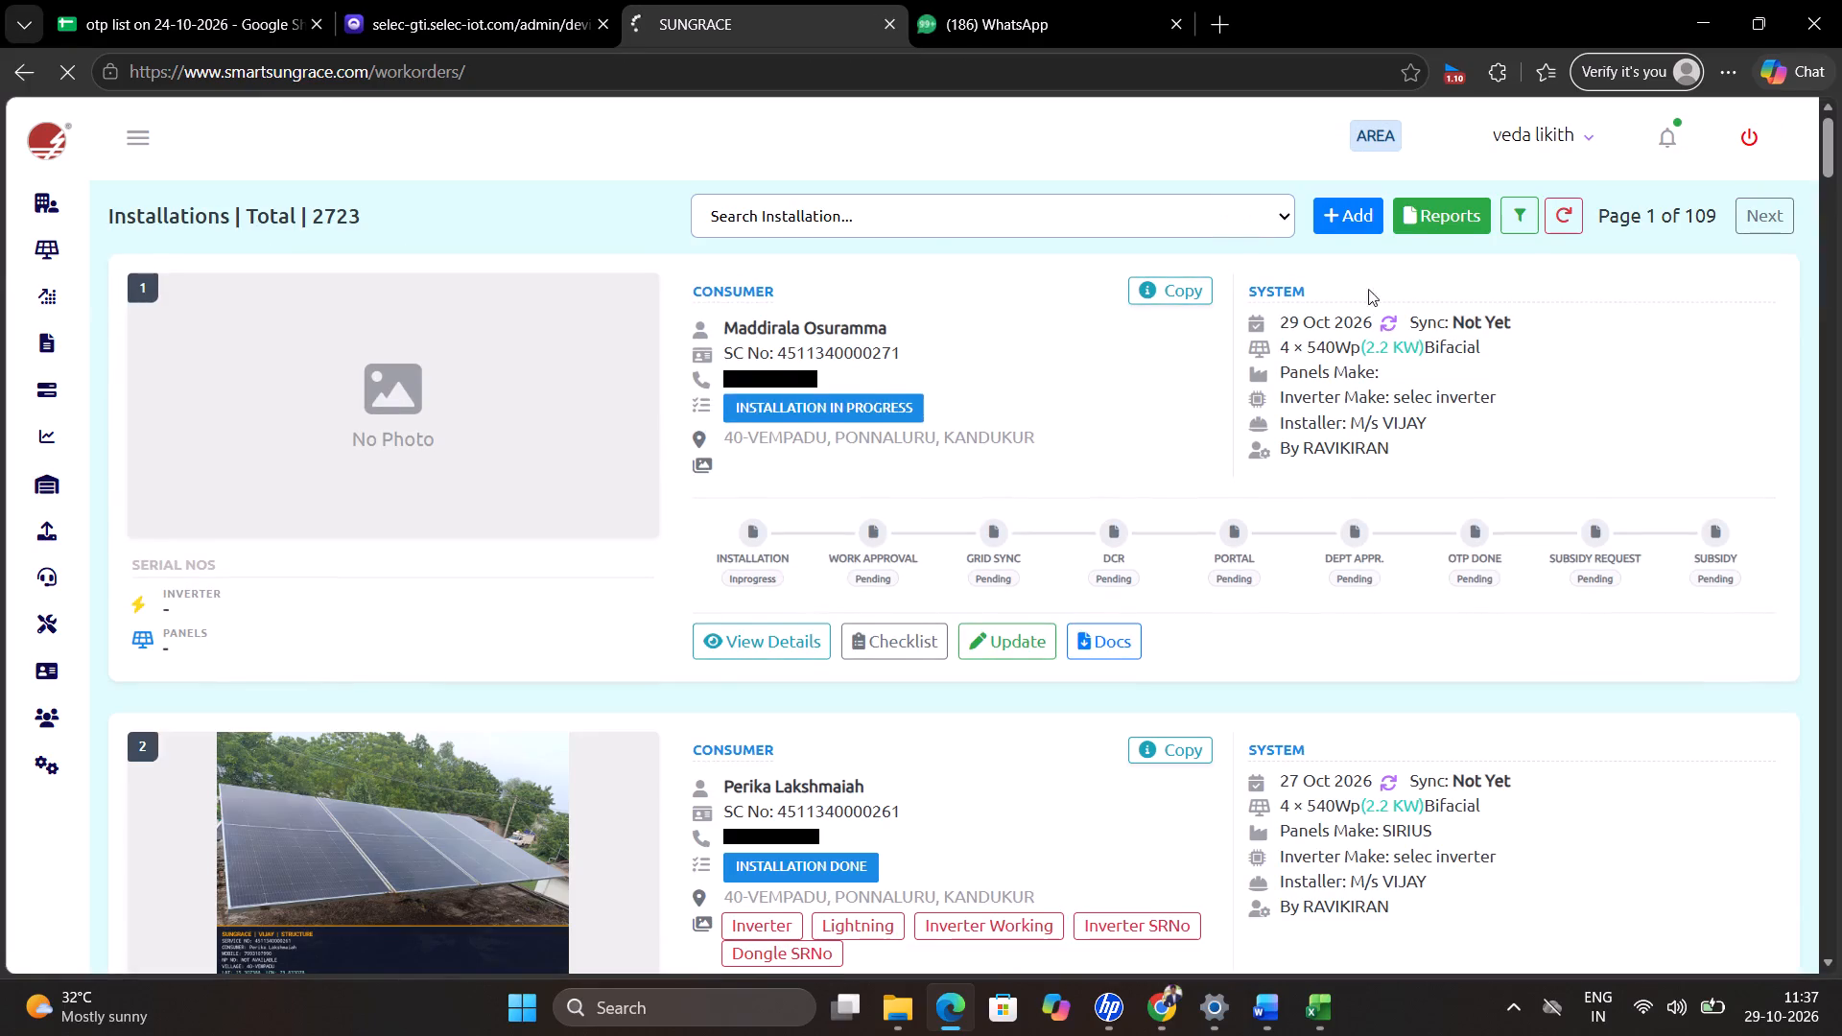
click(1527, 224)
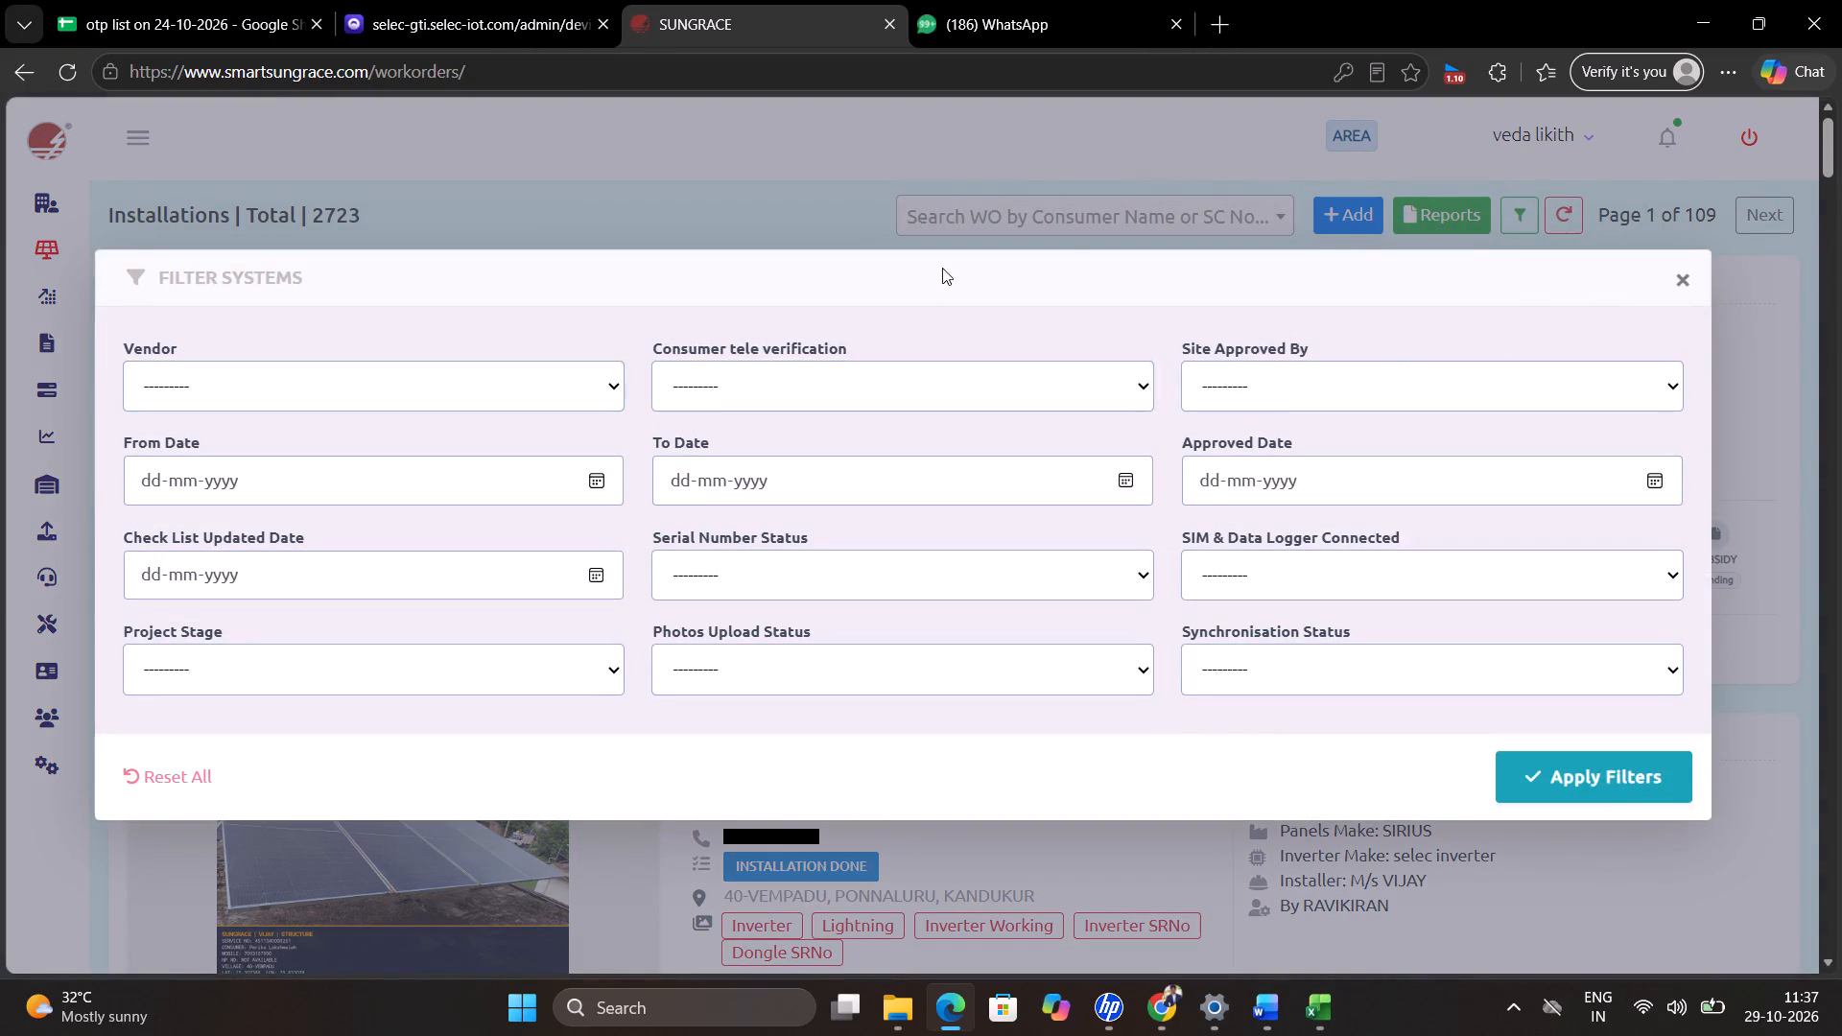
click(1691, 268)
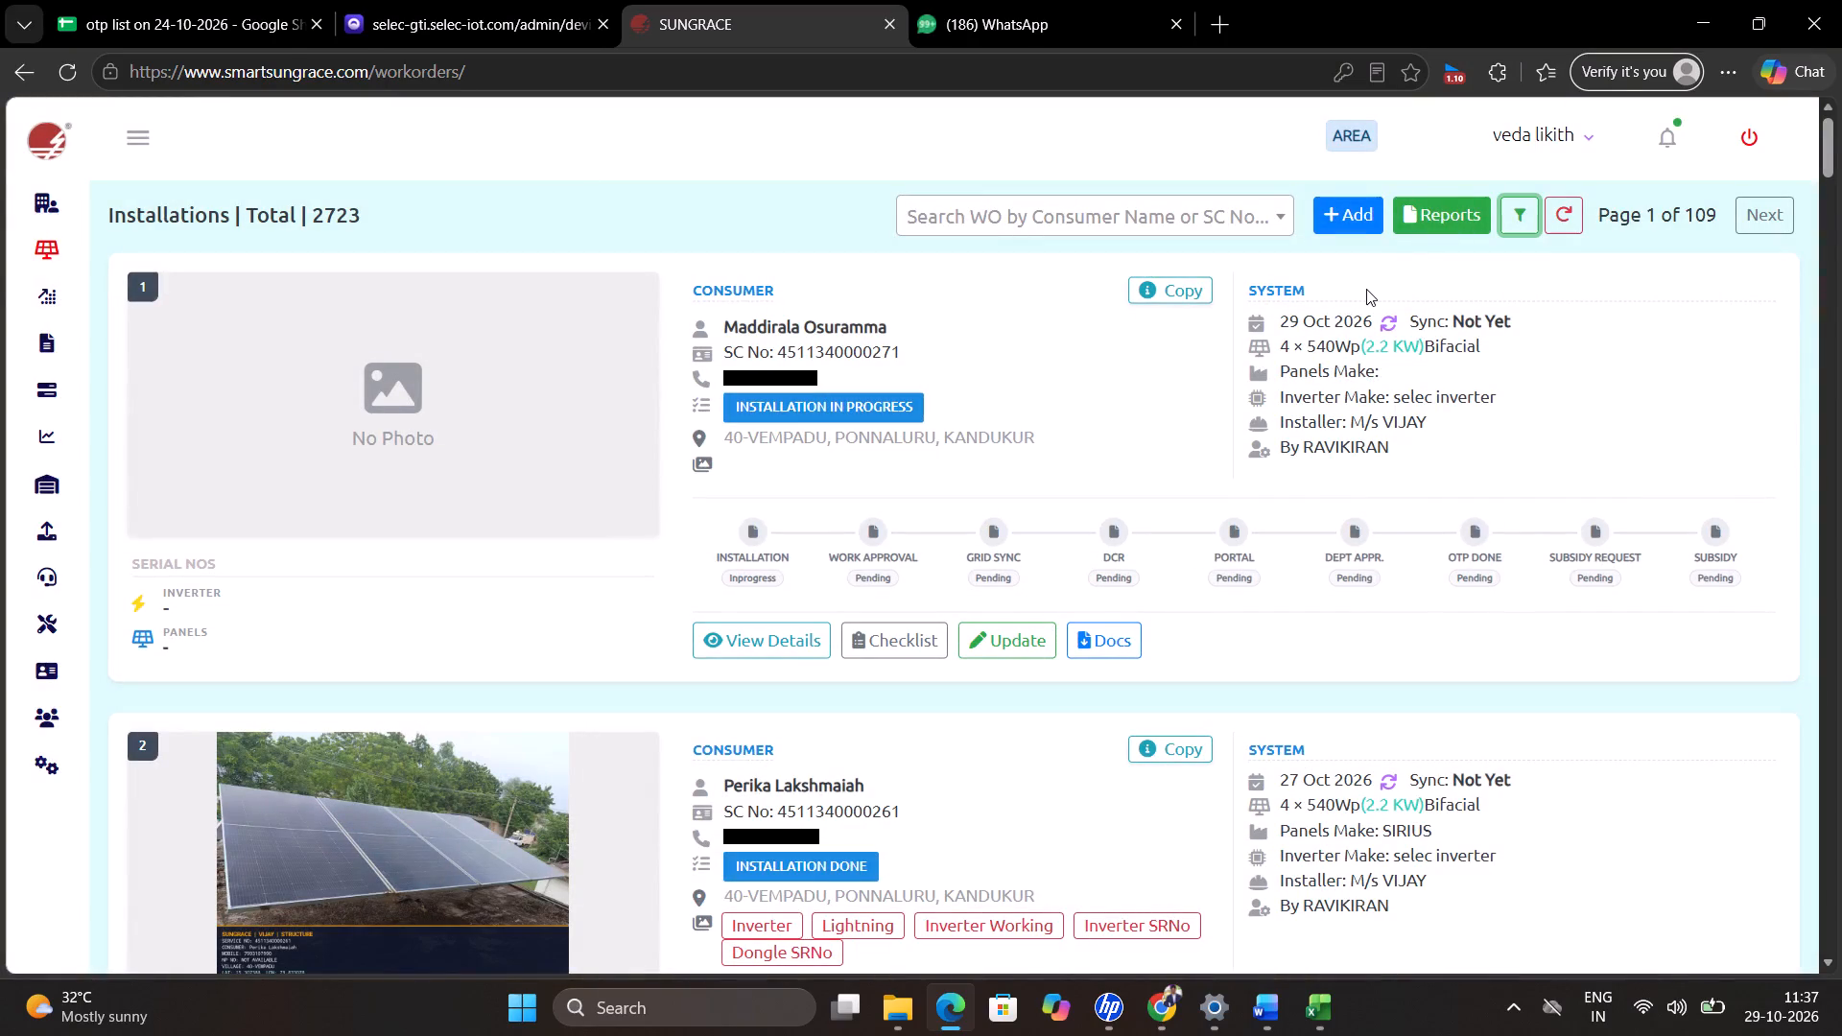
Switch to the Book2 workbook in Excel and enter VI POWERZONE as the vendor in A2.
click(1318, 989)
click(1322, 1008)
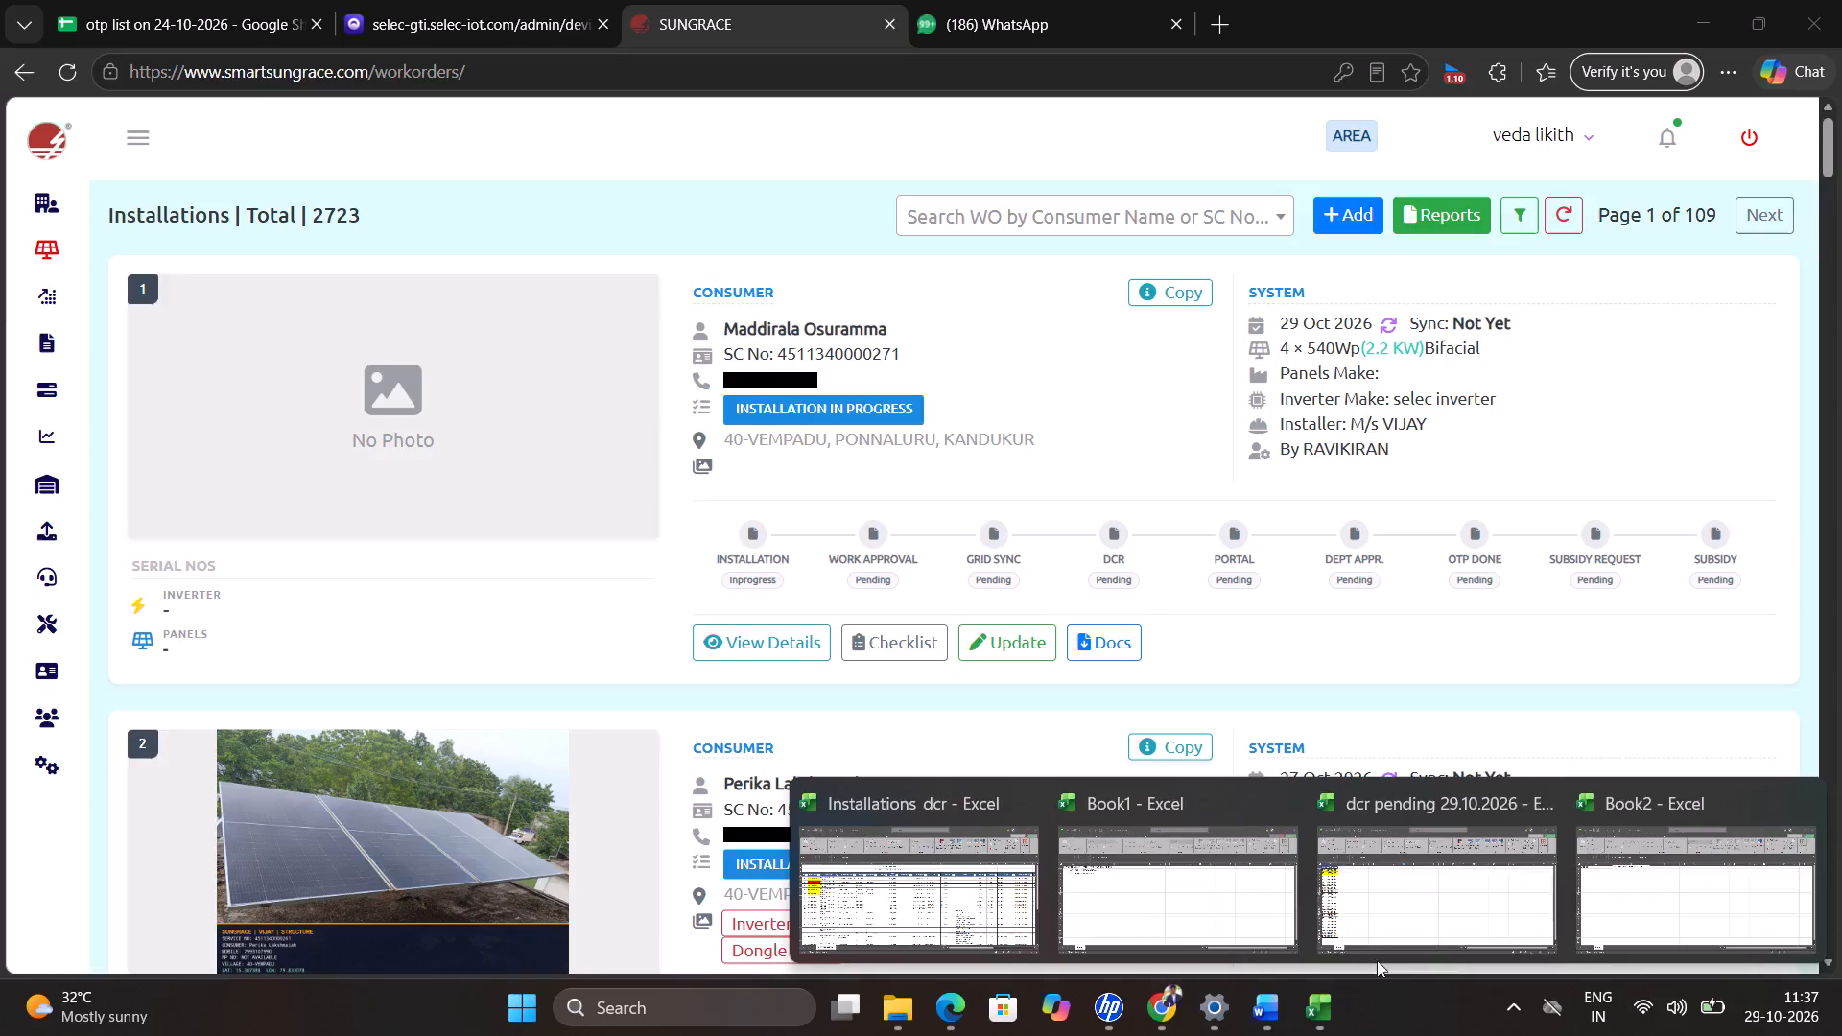
click(1594, 914)
click(194, 354)
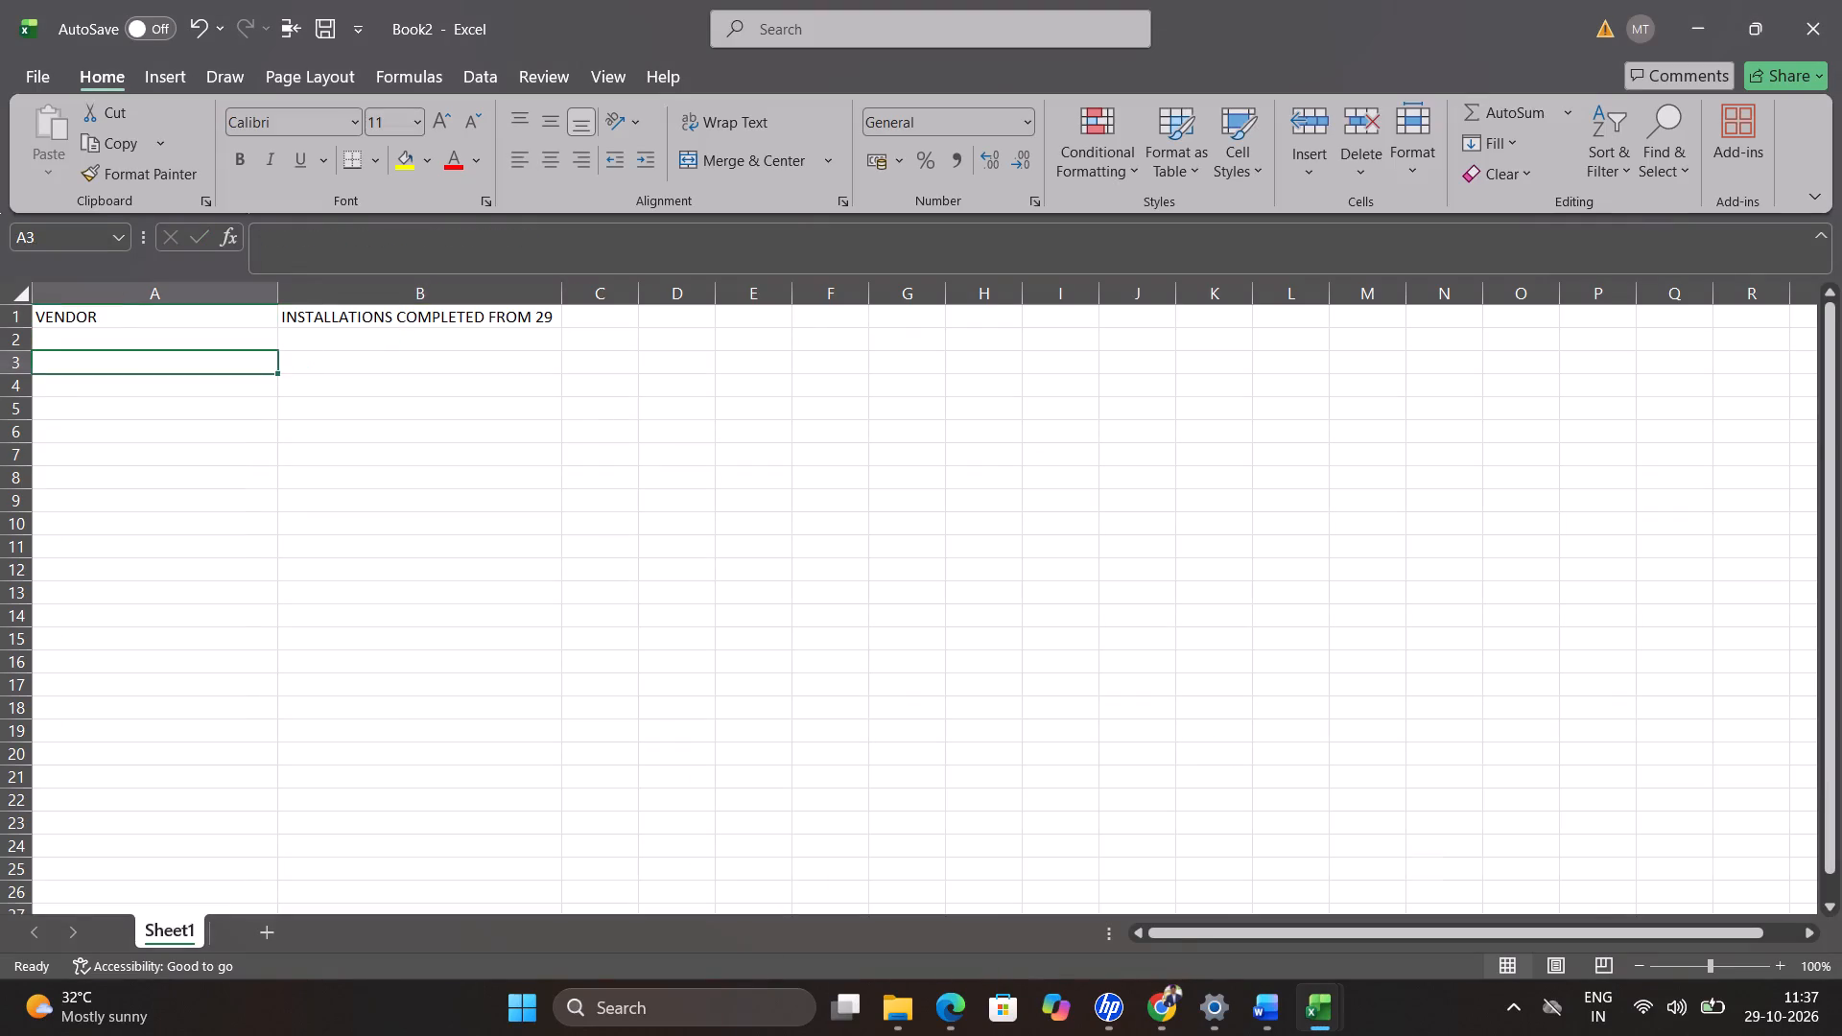
click(194, 344)
key(c)
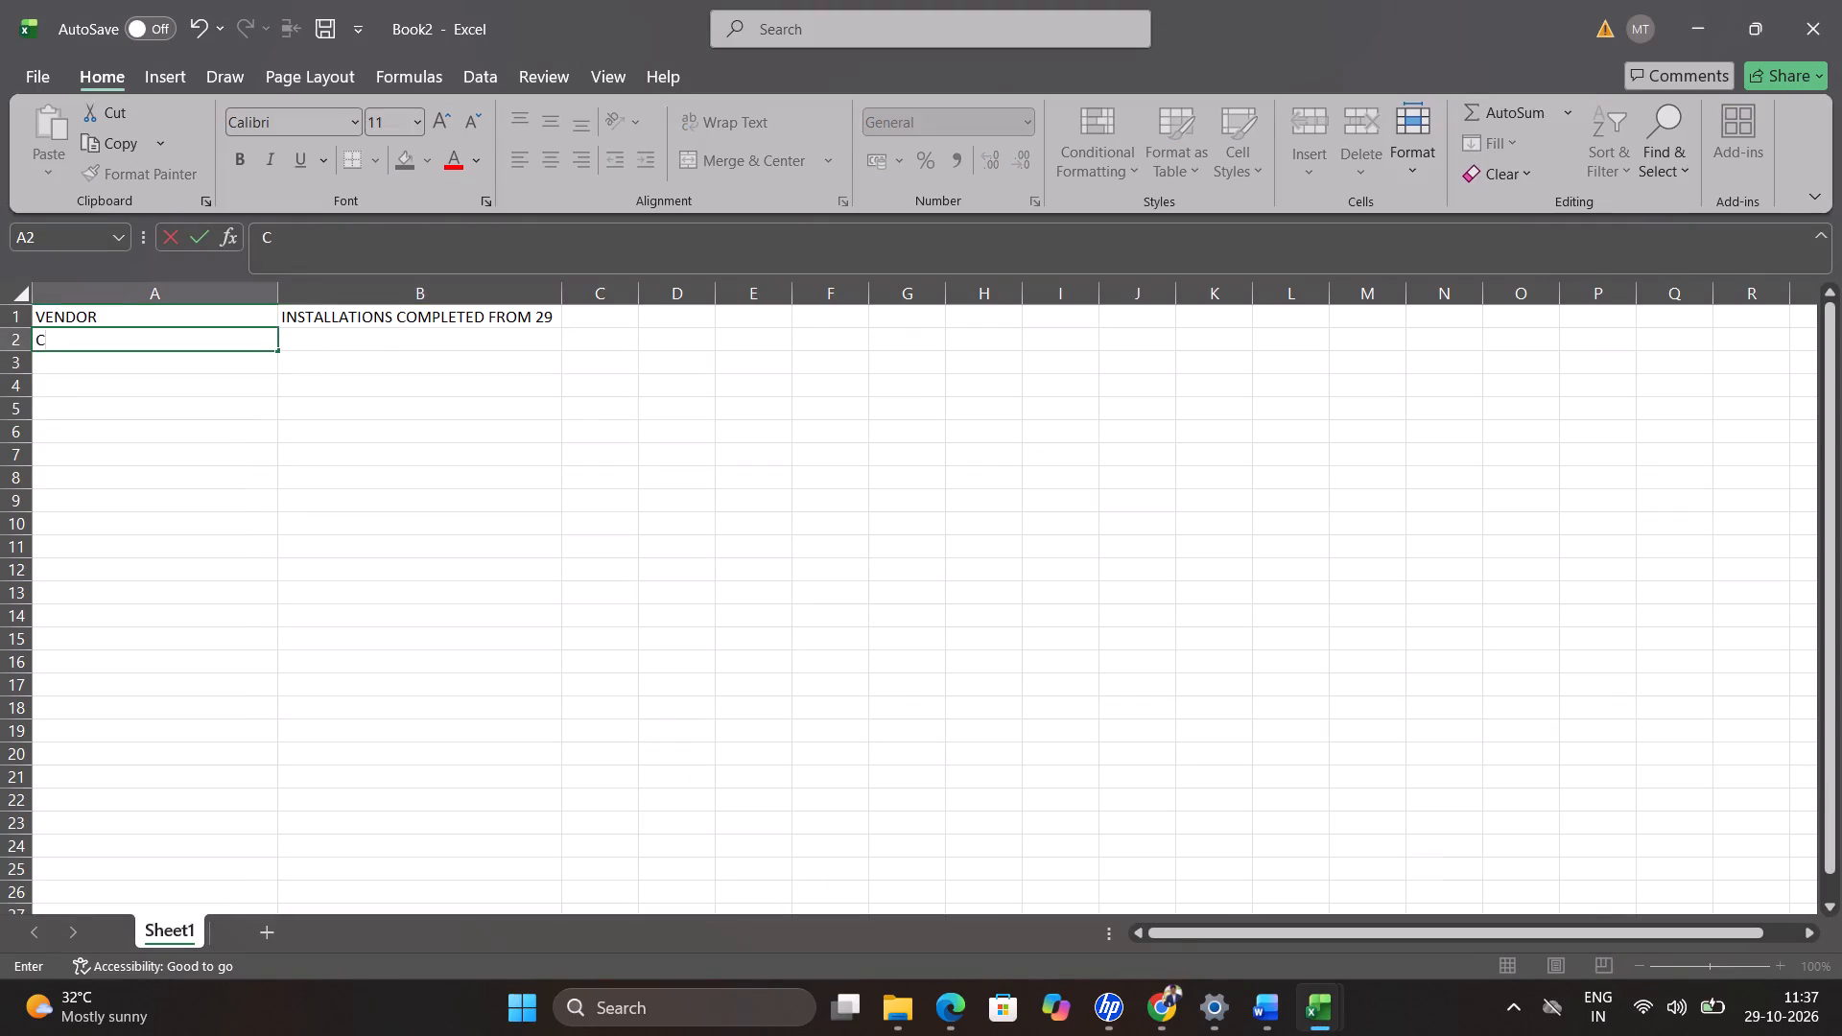
key(BackSpace)
text(VI POWER)
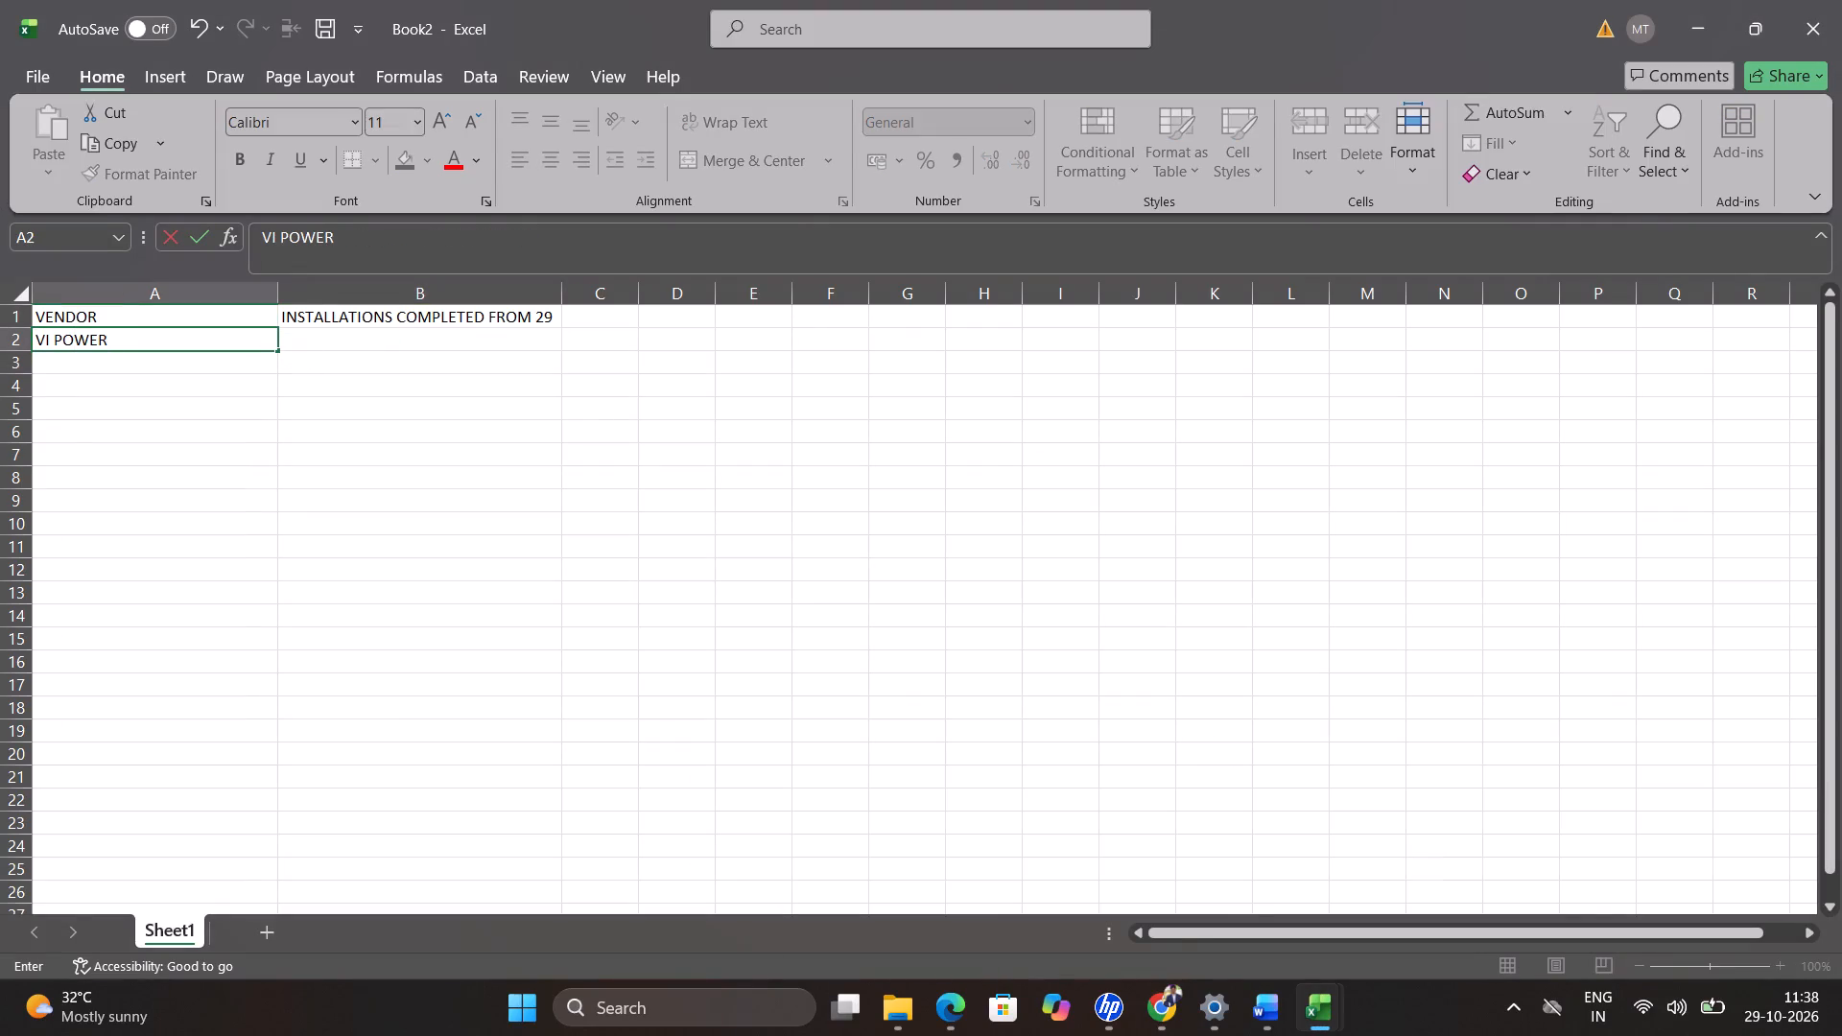
key(space)
key(BackSpace)
text(ZONE)
key(space)
Replace the heading in B1 with MATERIAL TAKEN.
click(552, 316)
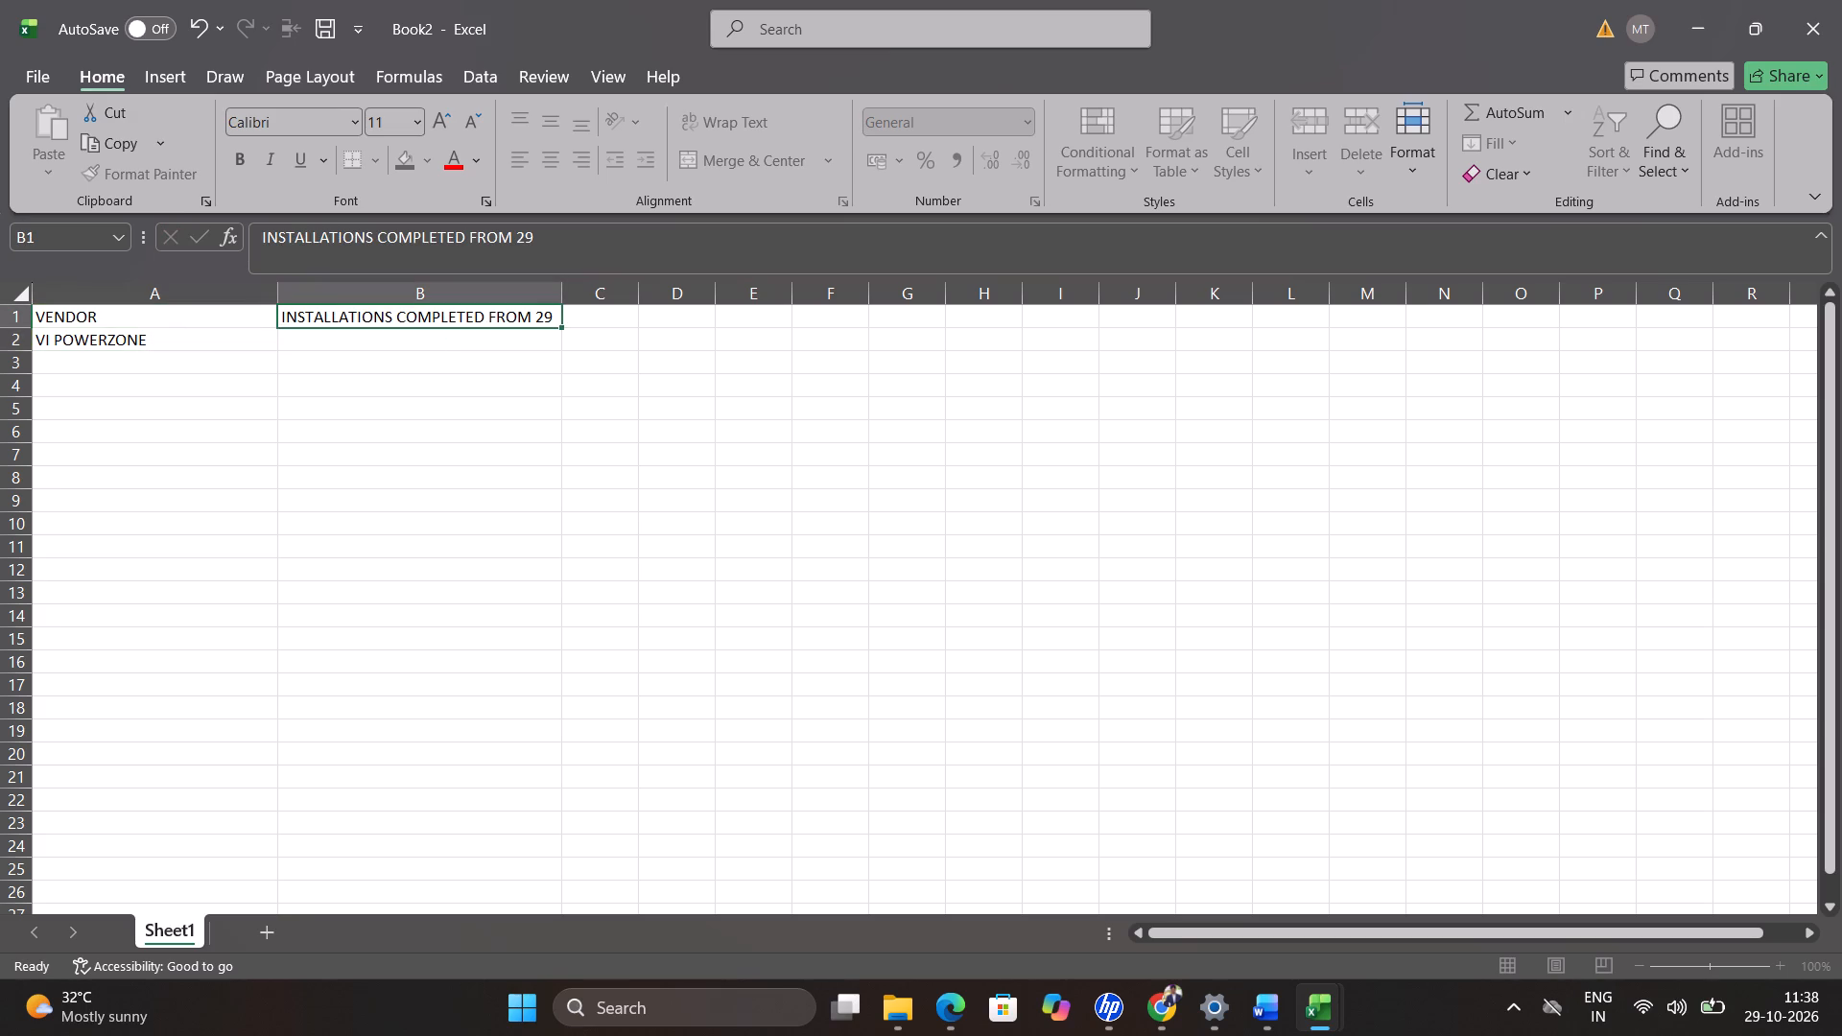
key(BackSpace)
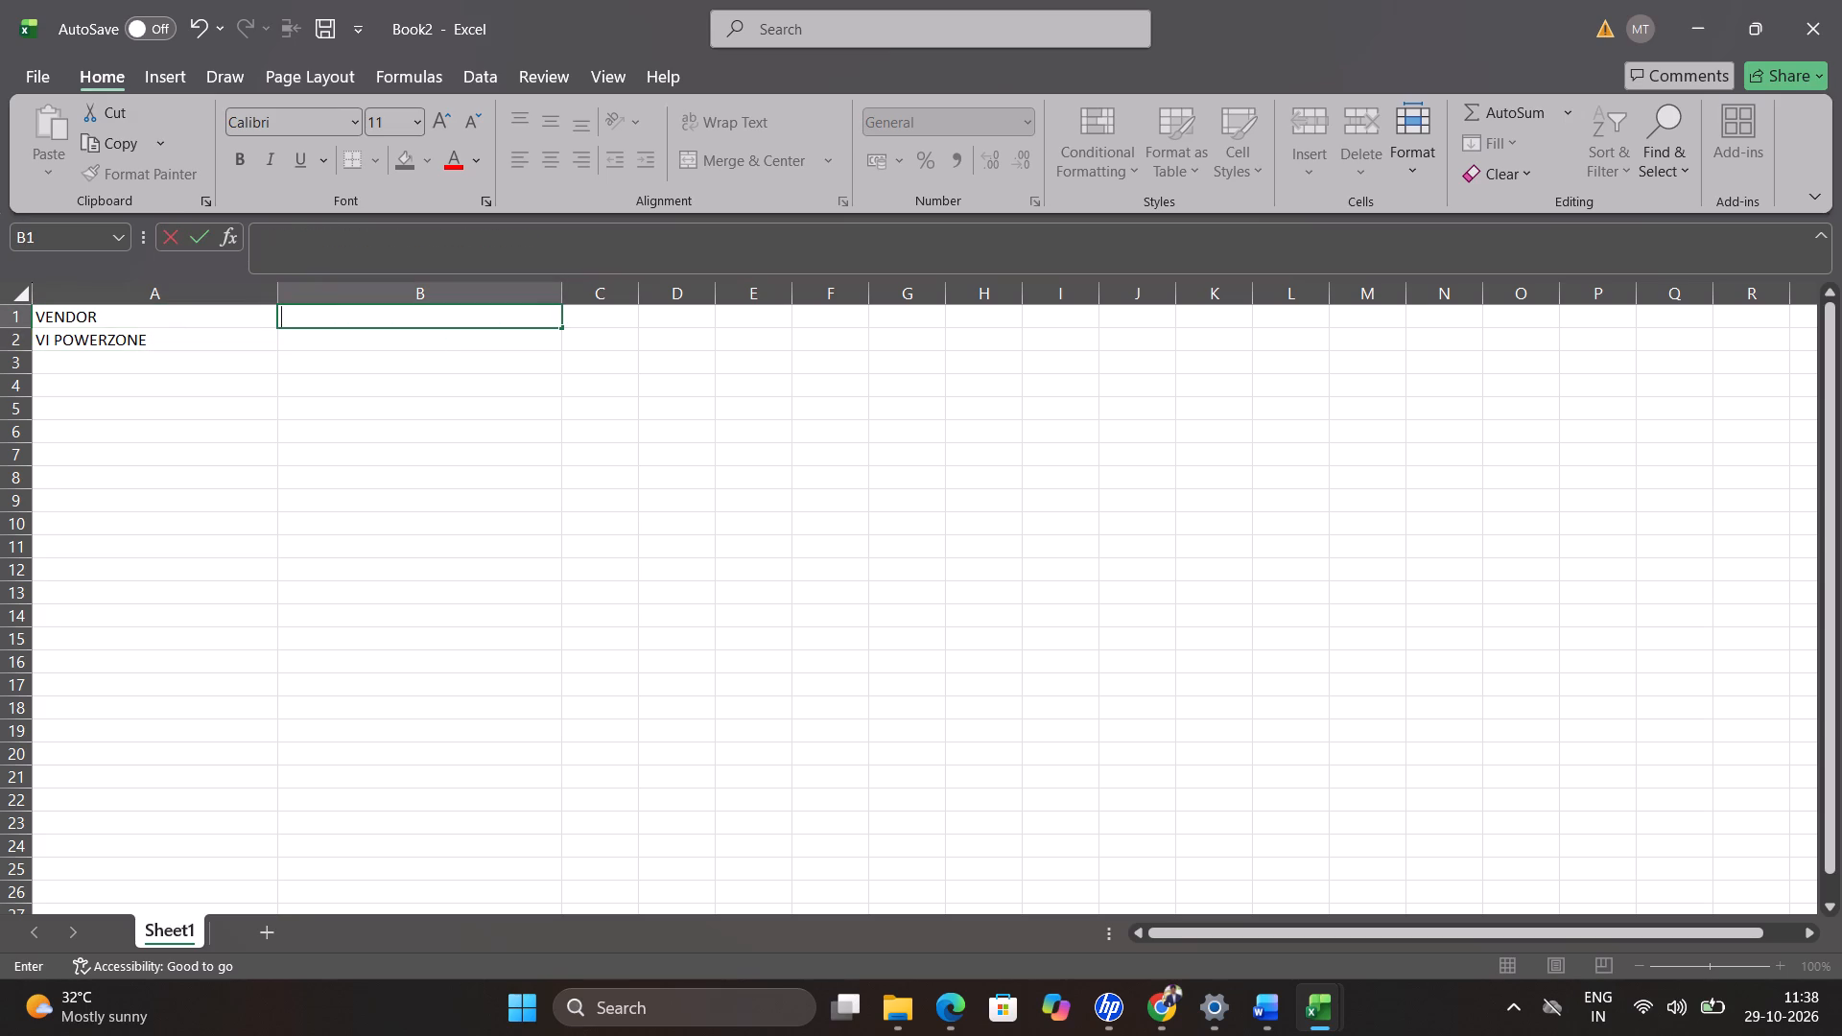
text(MATERAI)
text(L)
key(space)
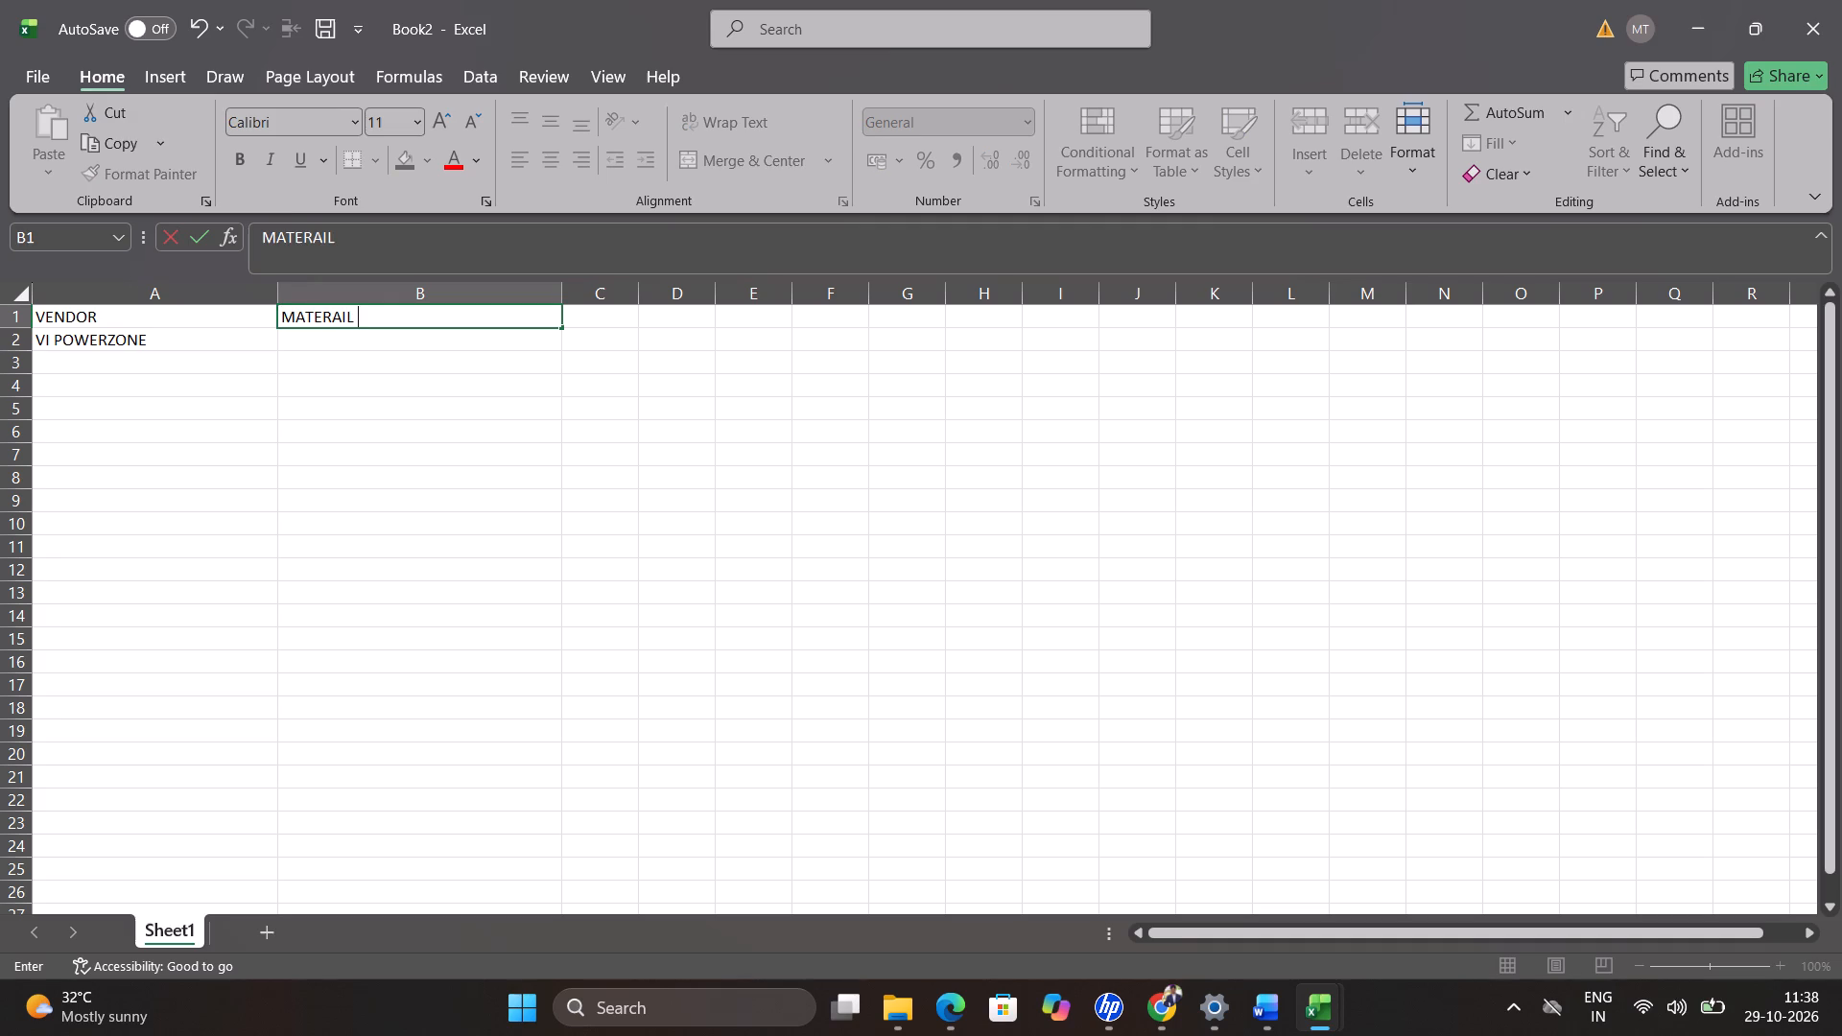
text(OUTWAQRD)
key(BackSpace)
key(BackSpace)
key(BackSpace)
text(RD)
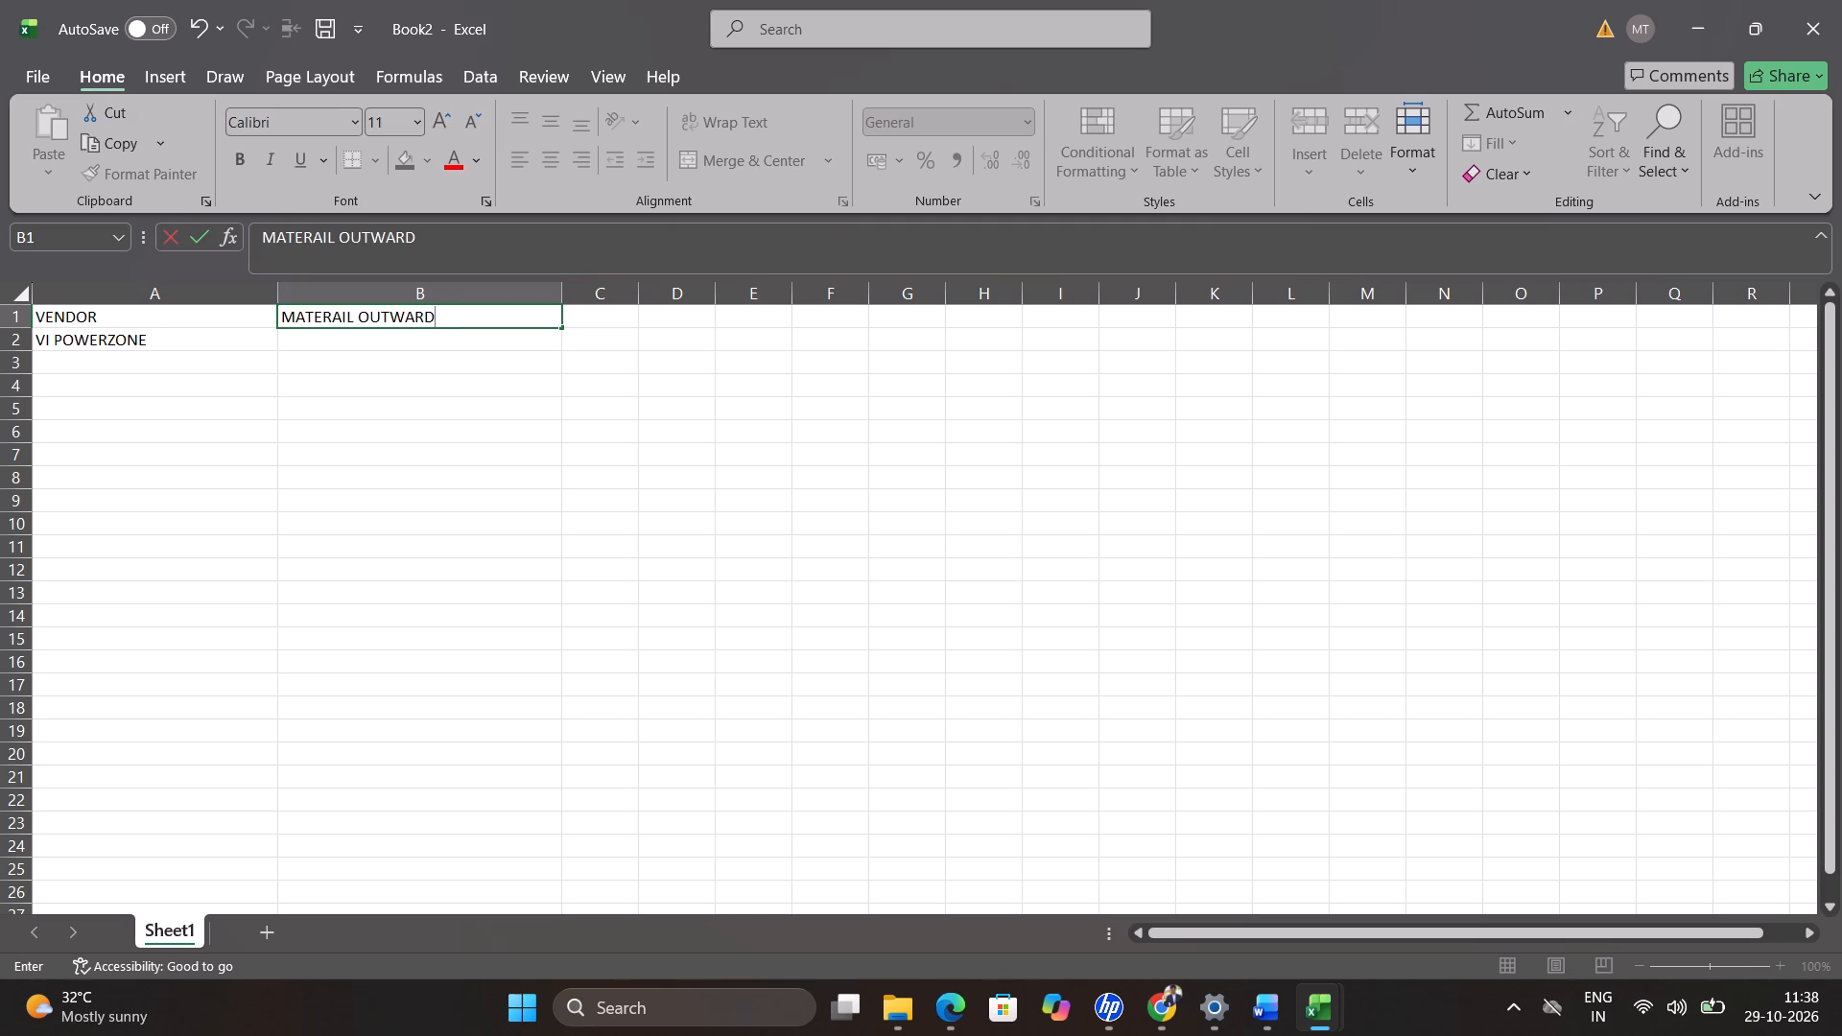
key(BackSpace)
key(BackSpace)
key(BackSpace)
key(BackSpace)
key(BackSpace)
key(BackSpace)
key(BackSpace)
key(BackSpace)
key(BackSpace)
key(BackSpace)
key(BackSpace)
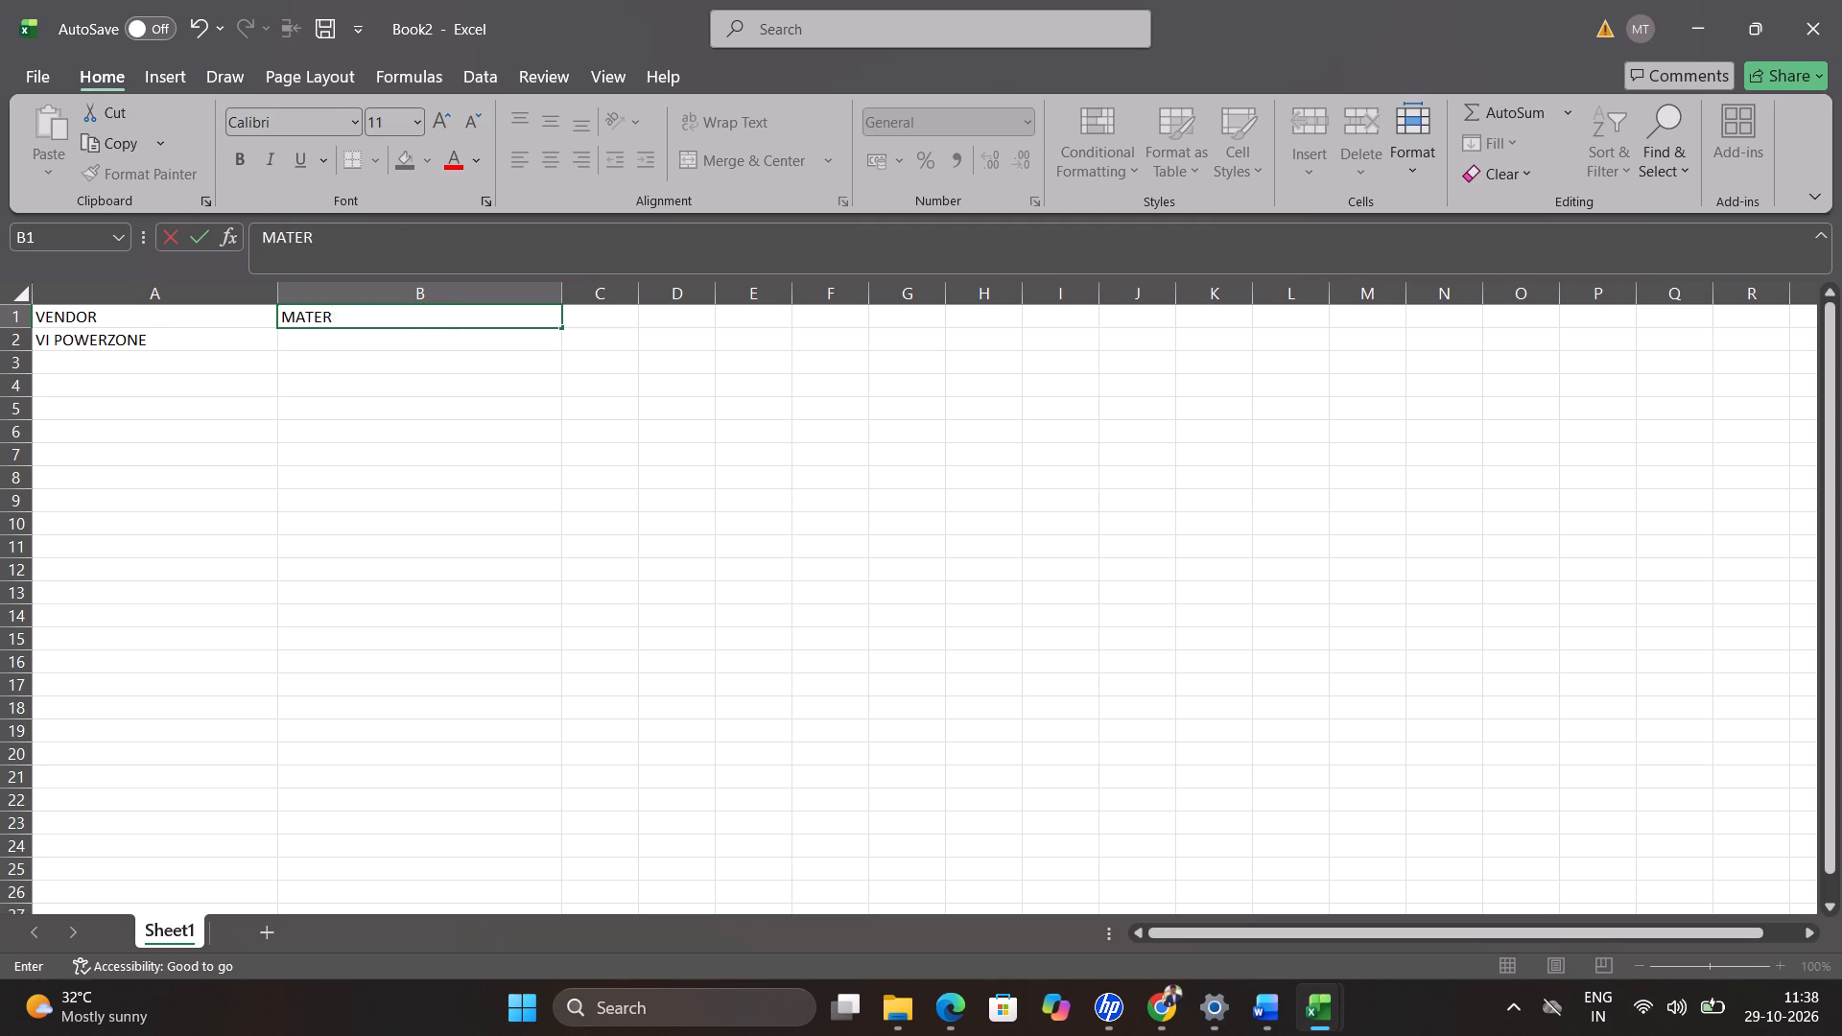
text(IAL TAKEN)
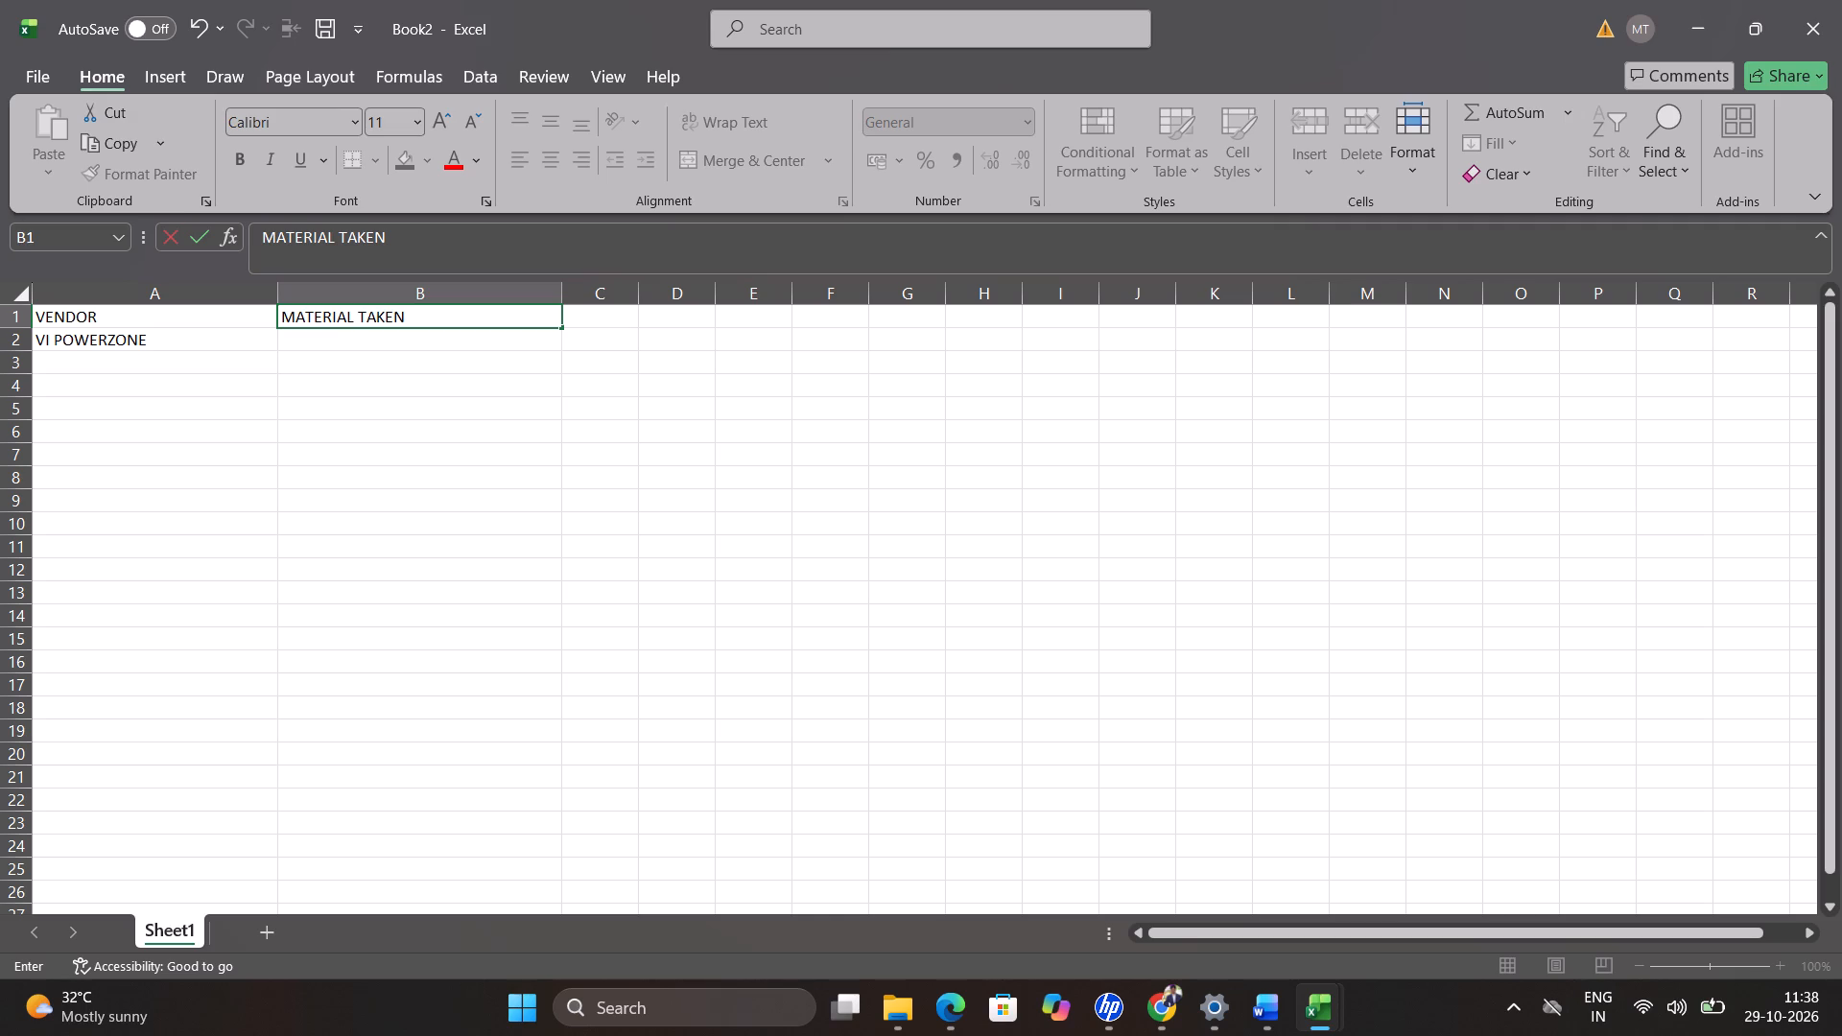
Enter 151 sets in B2 as the material taken by VI POWERZONE.
click(465, 349)
text(151 S)
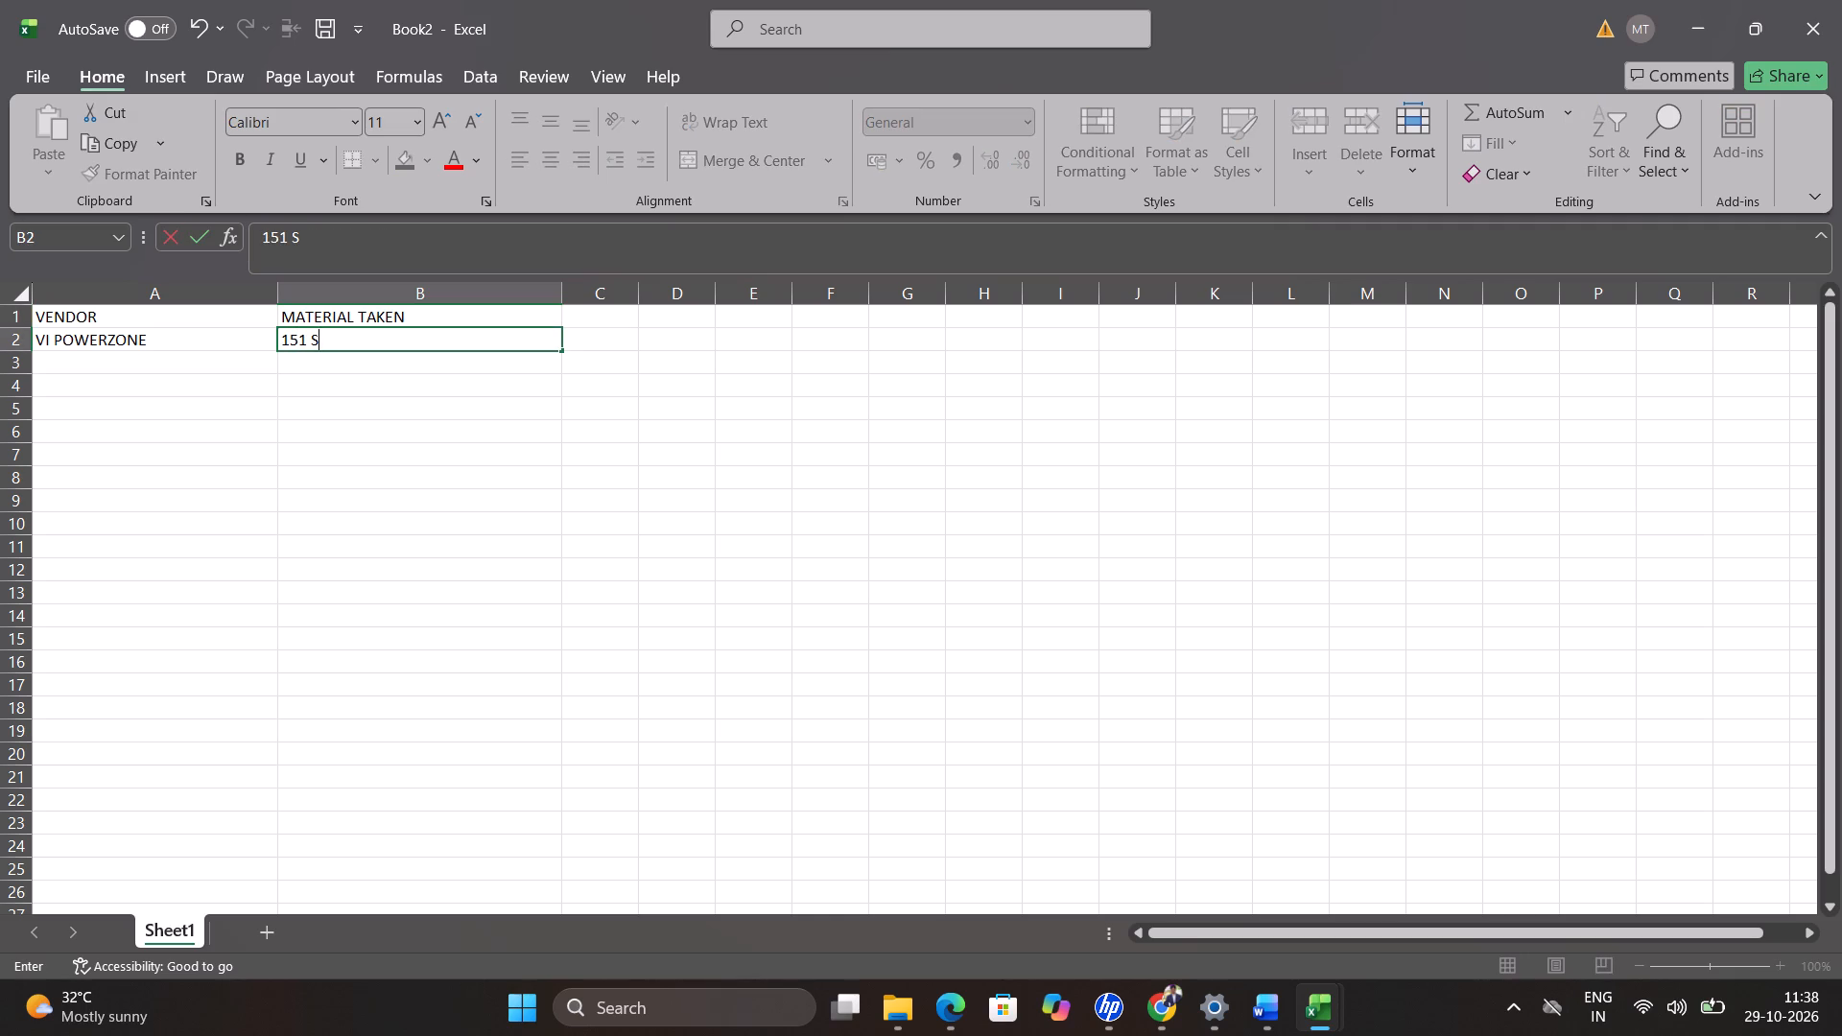
key(BackSpace)
key(space)
text(sets)
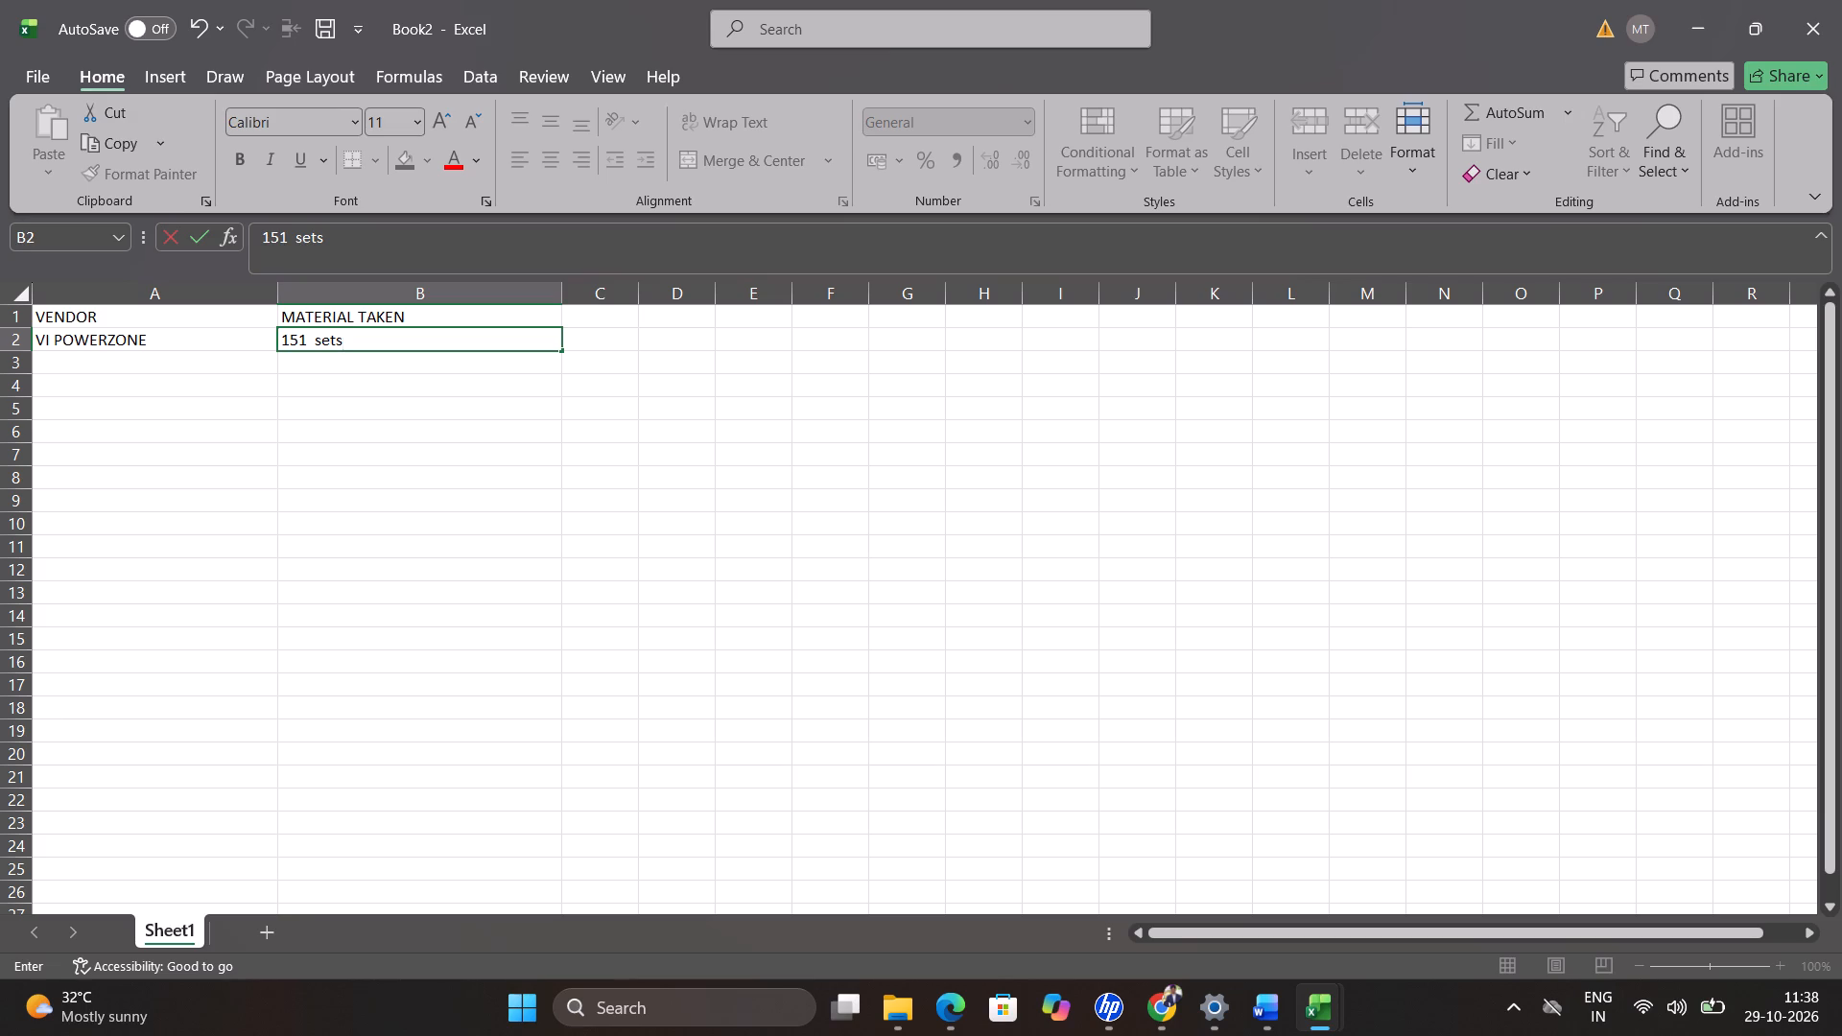
Widen column C to about 27 and enter the heading WORK DONE in C1.
click(599, 317)
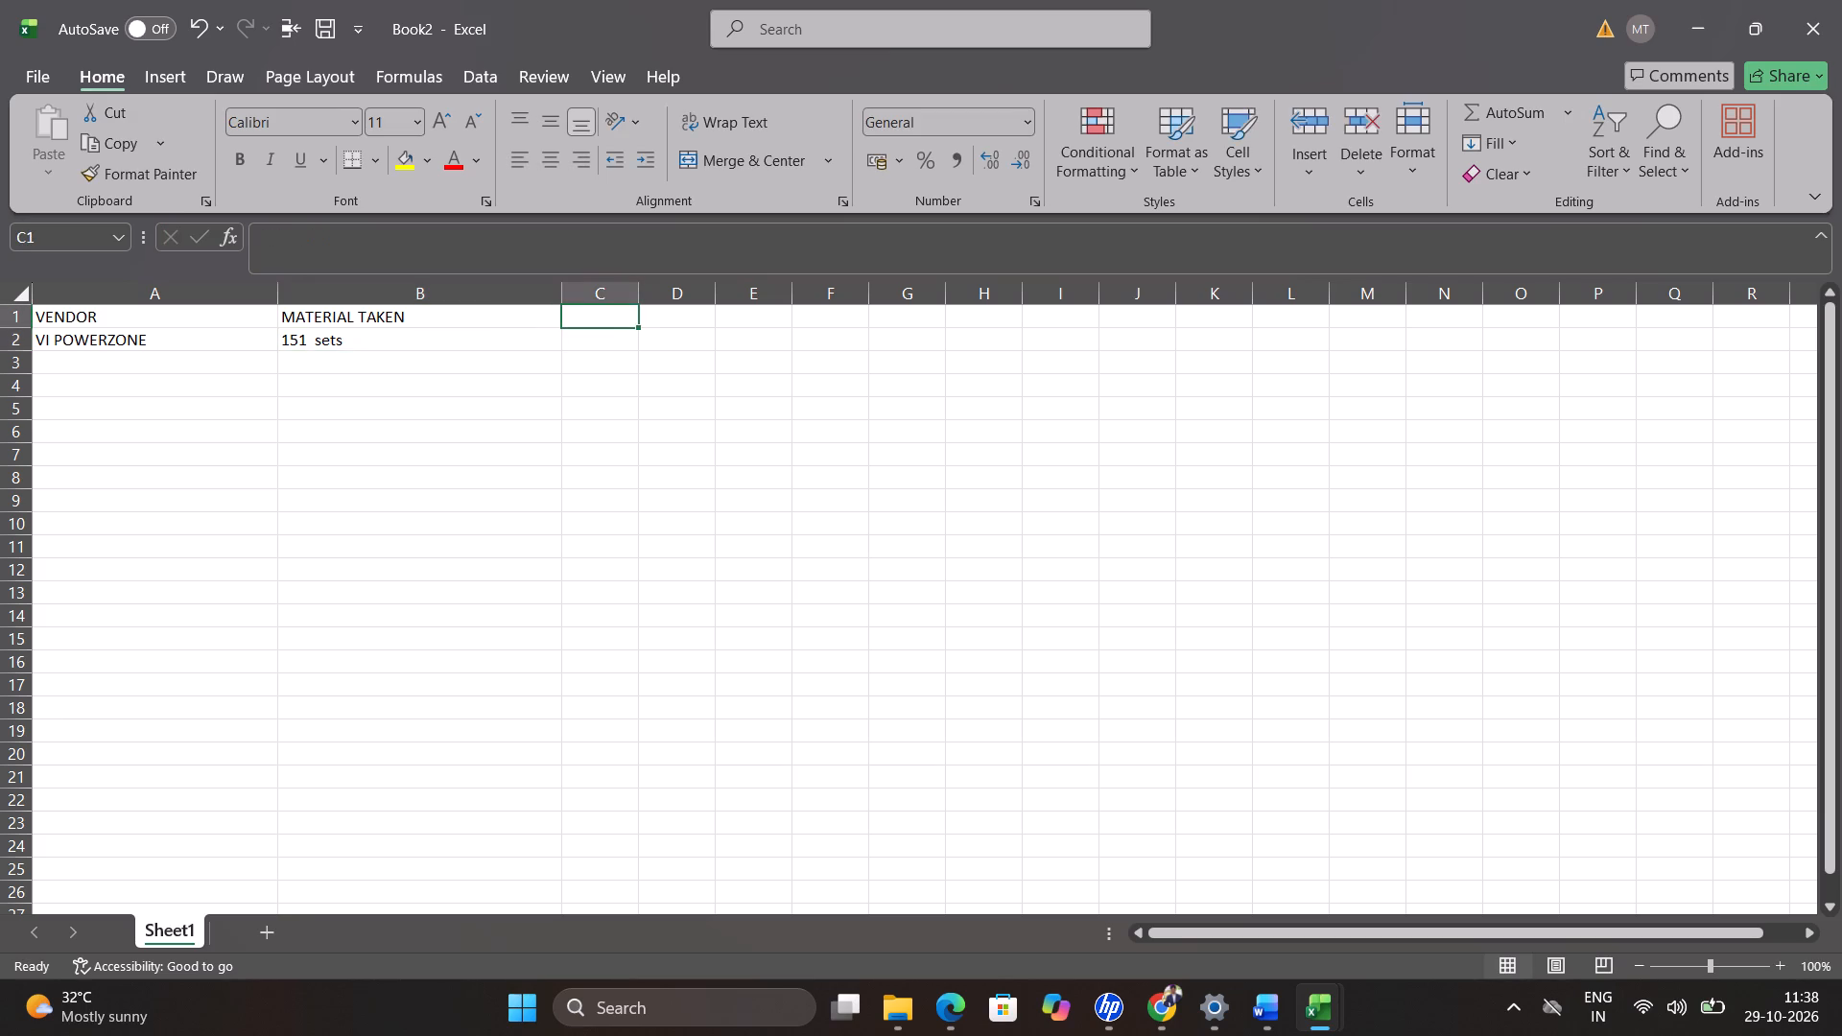
drag(640, 296, 803, 289)
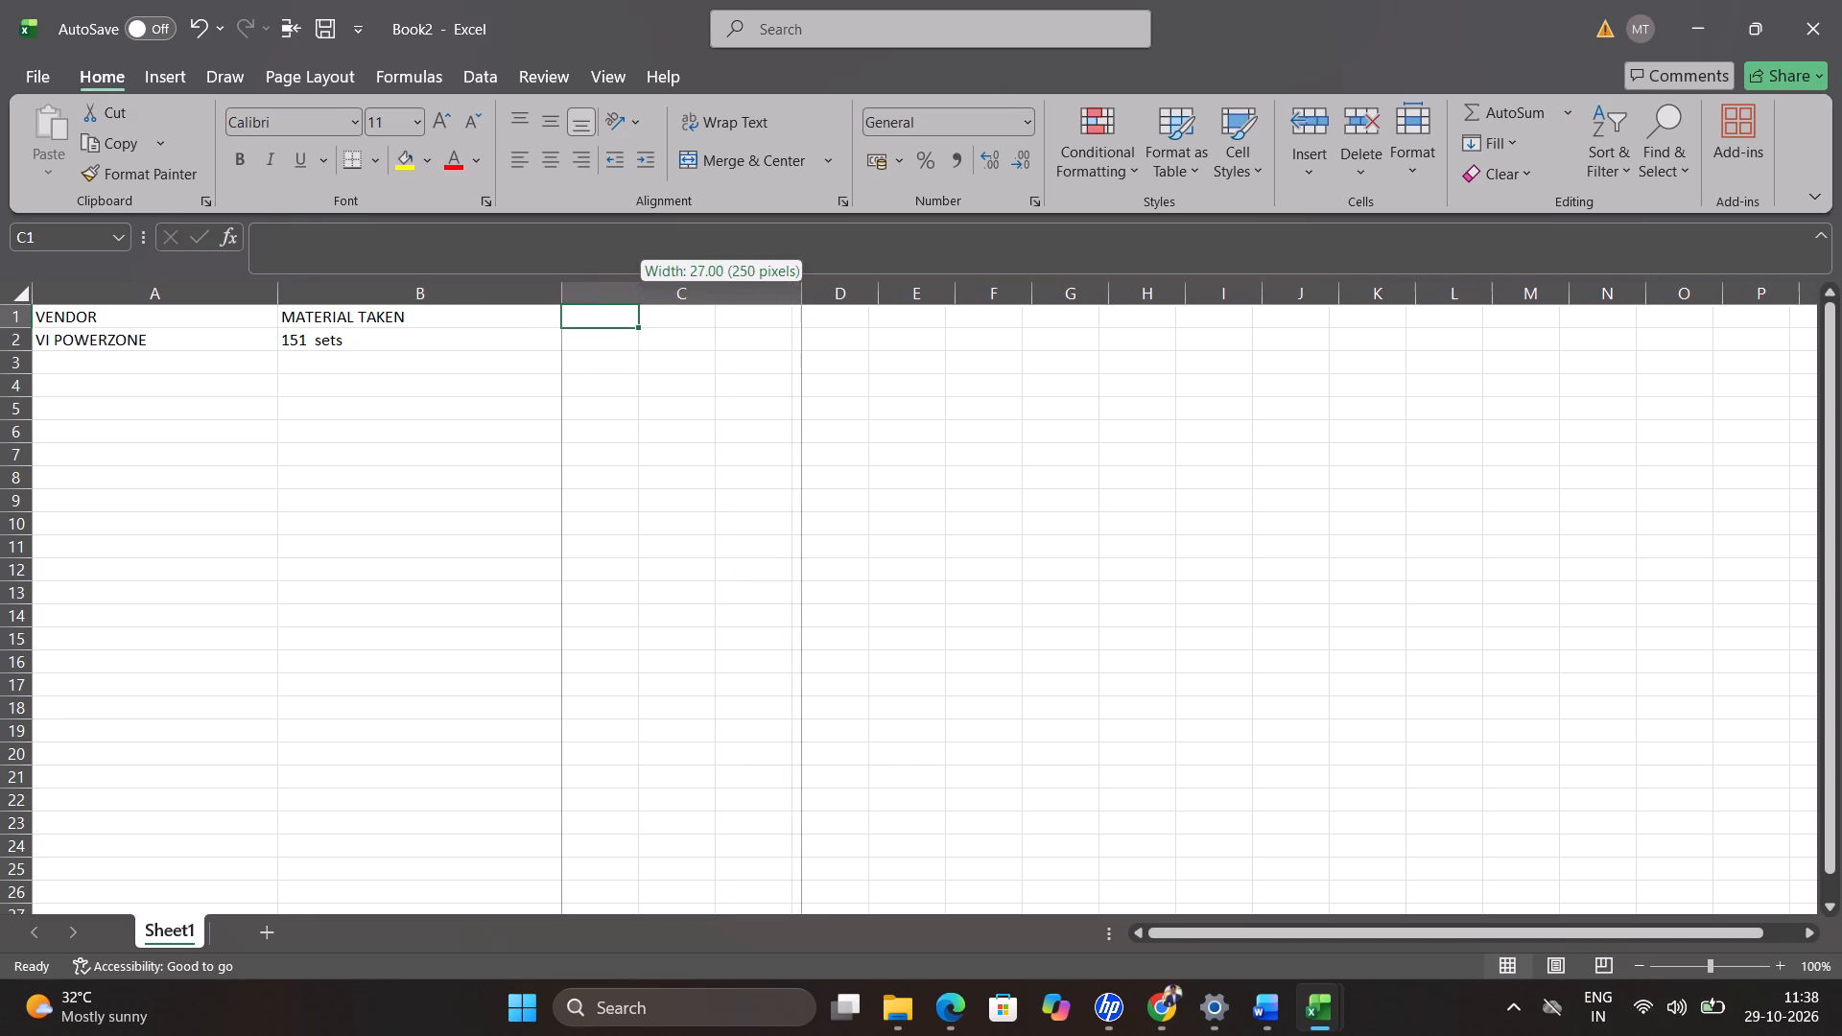
drag(803, 289, 804, 289)
click(697, 321)
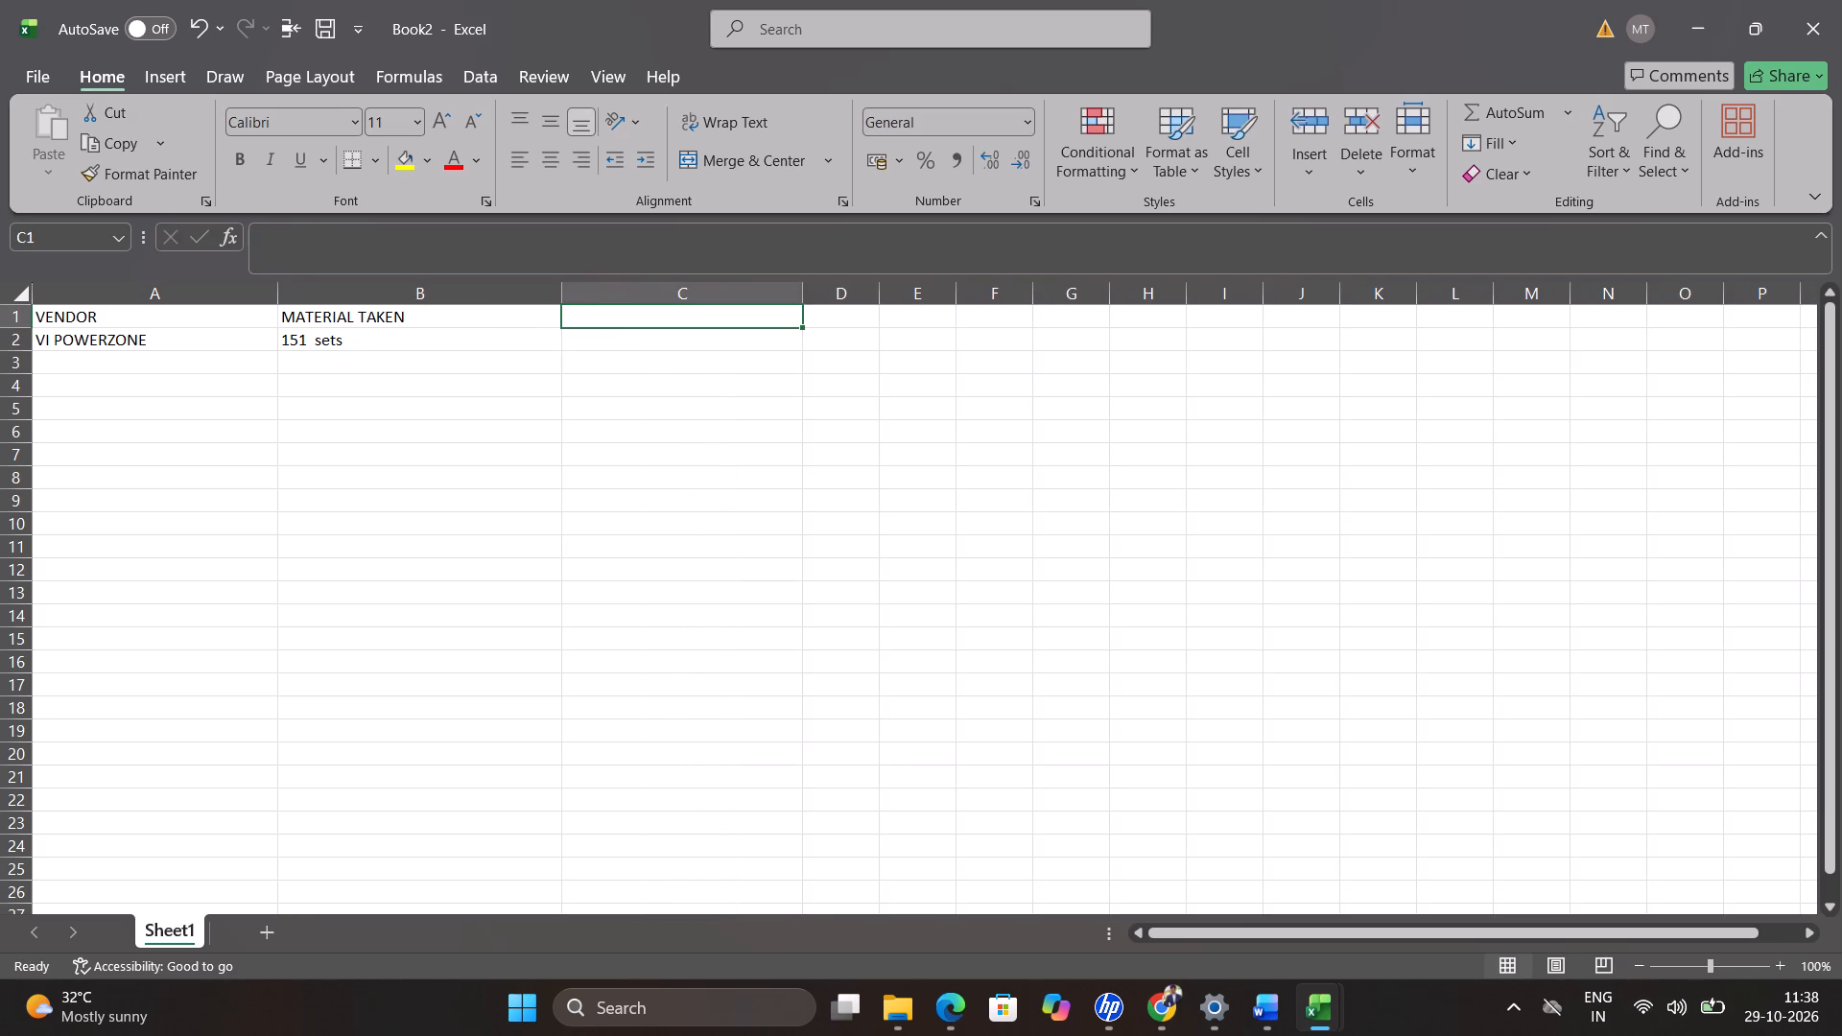
text(work)
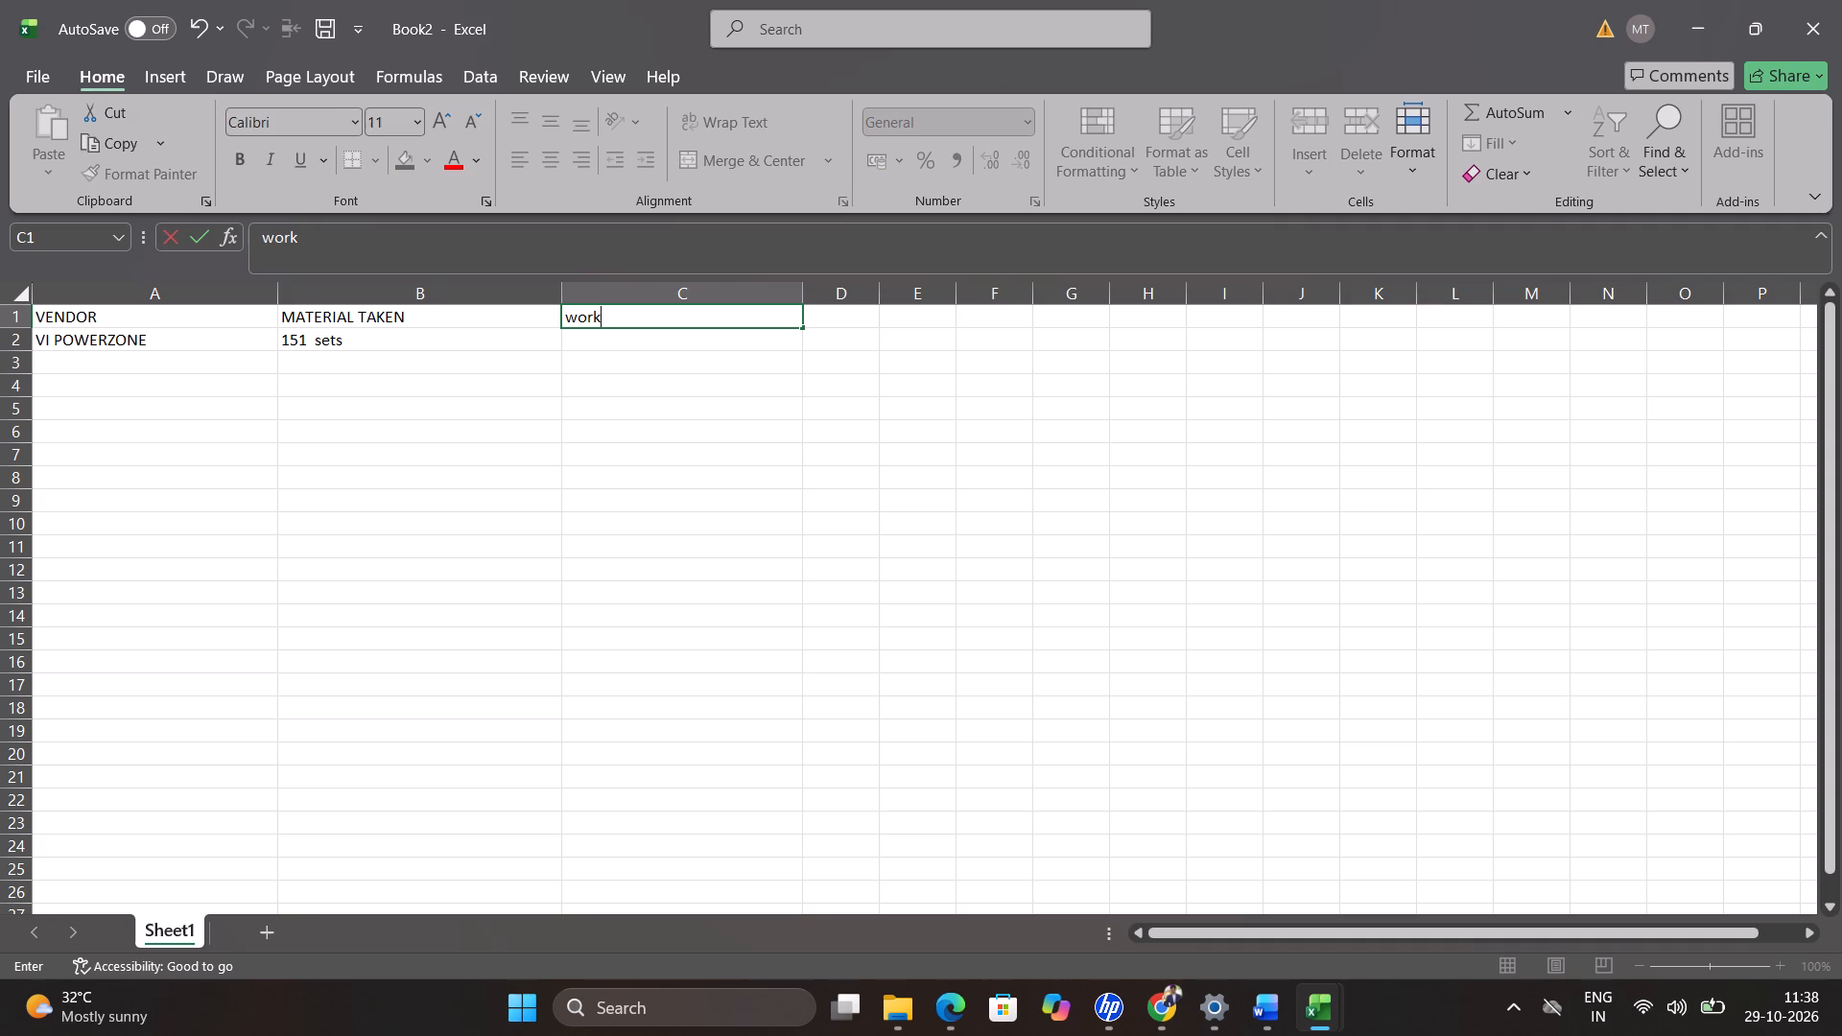
key(BackSpace)
key(BackSpace)
key(BackSpace)
key(BackSpace)
text(WORK DONE)
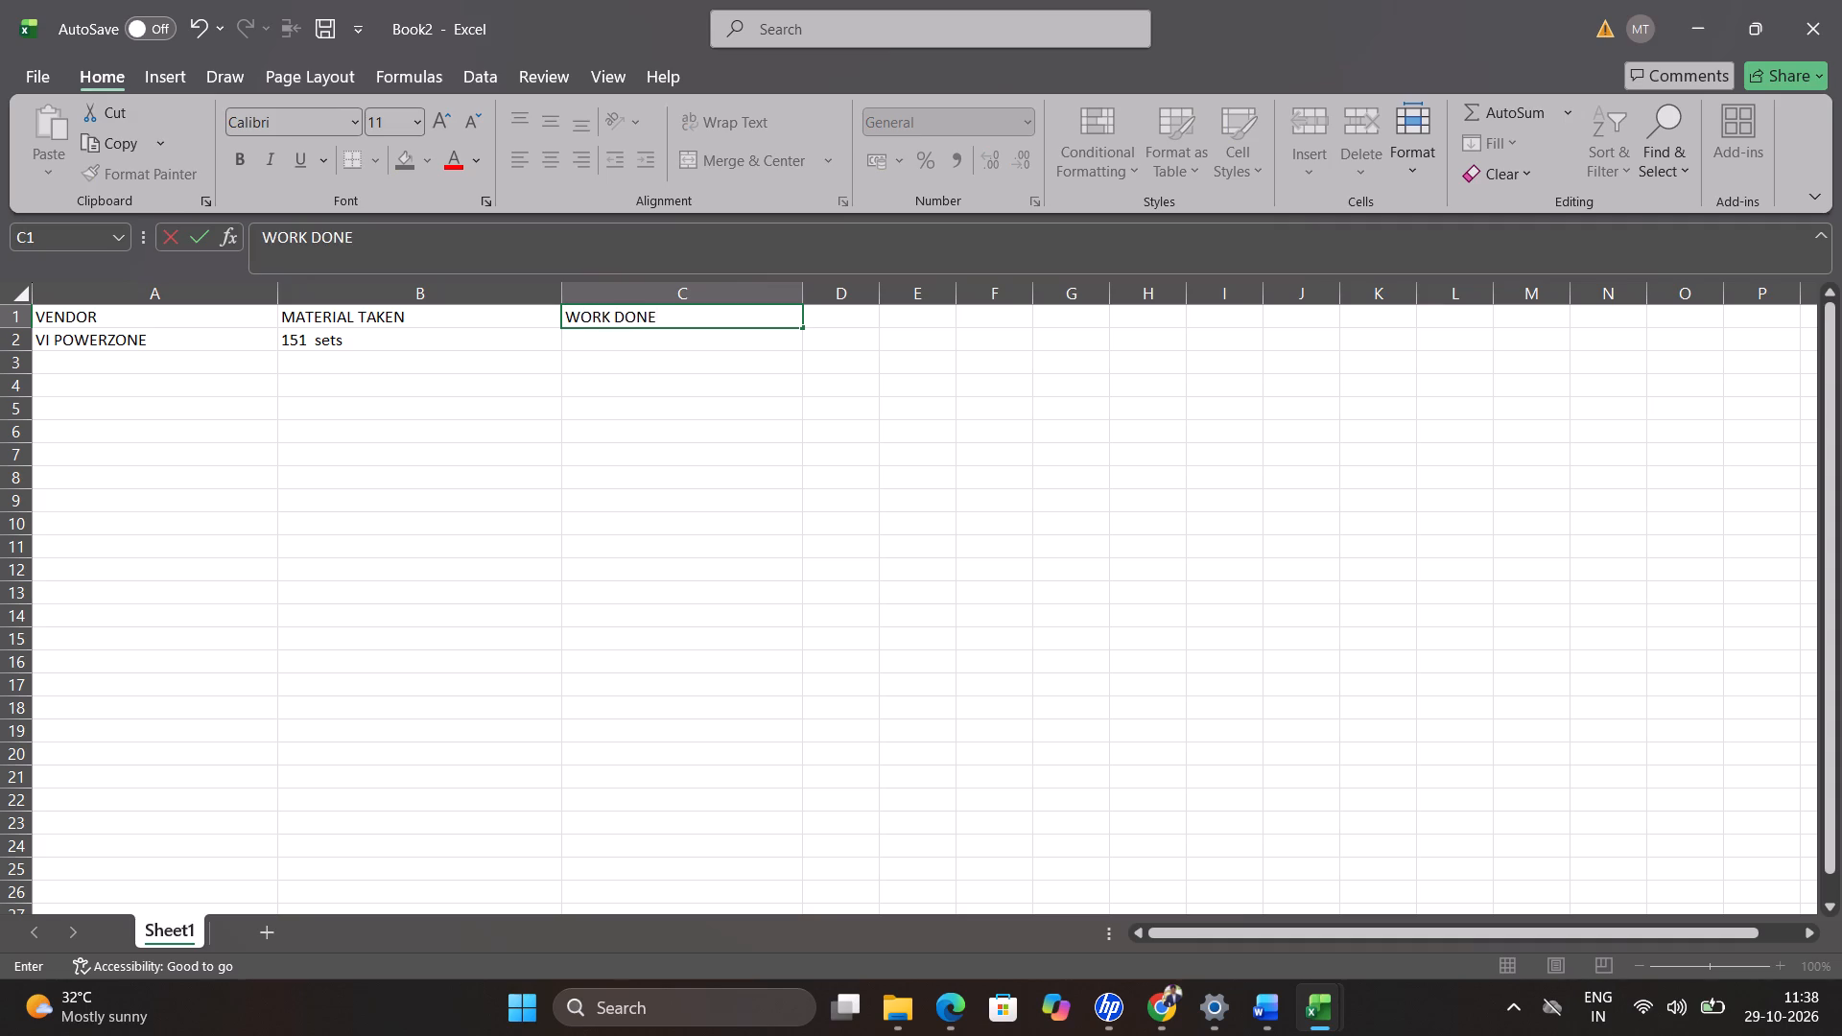
Enter 137 in C2 as the work done by VI POWERZONE and left-align the cell.
click(681, 336)
key(1)
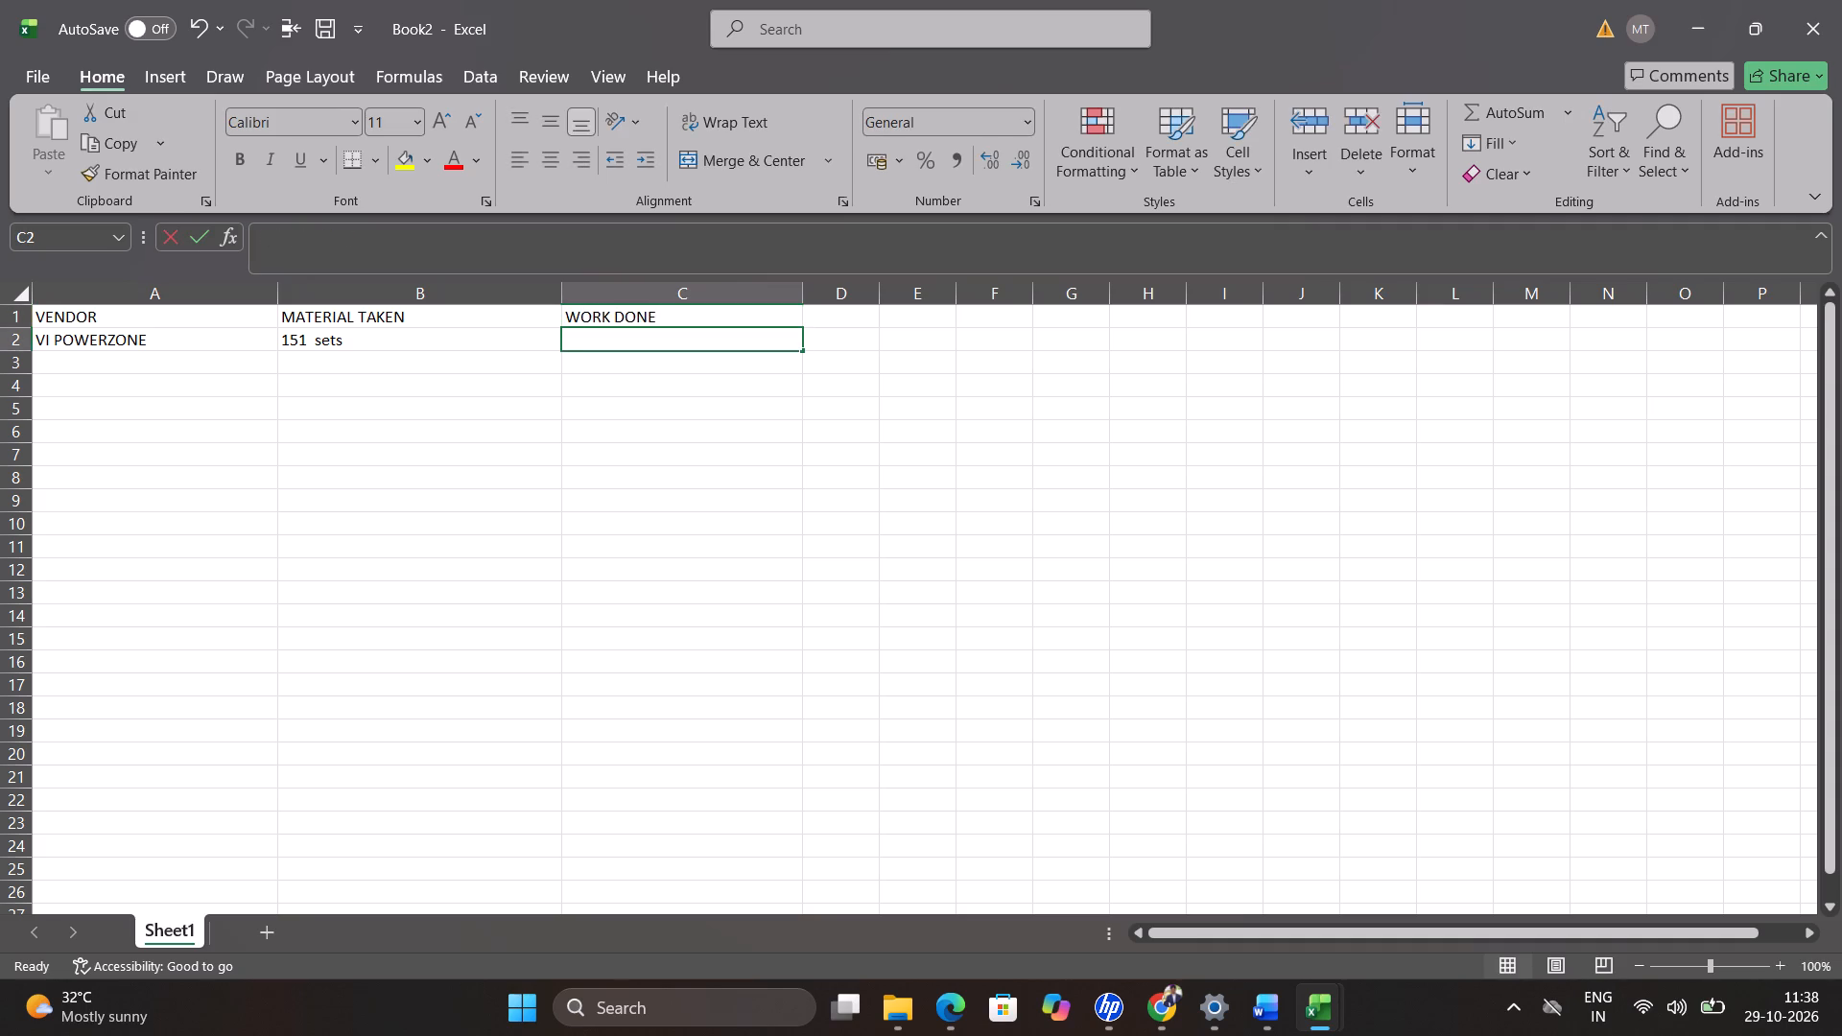
text(37)
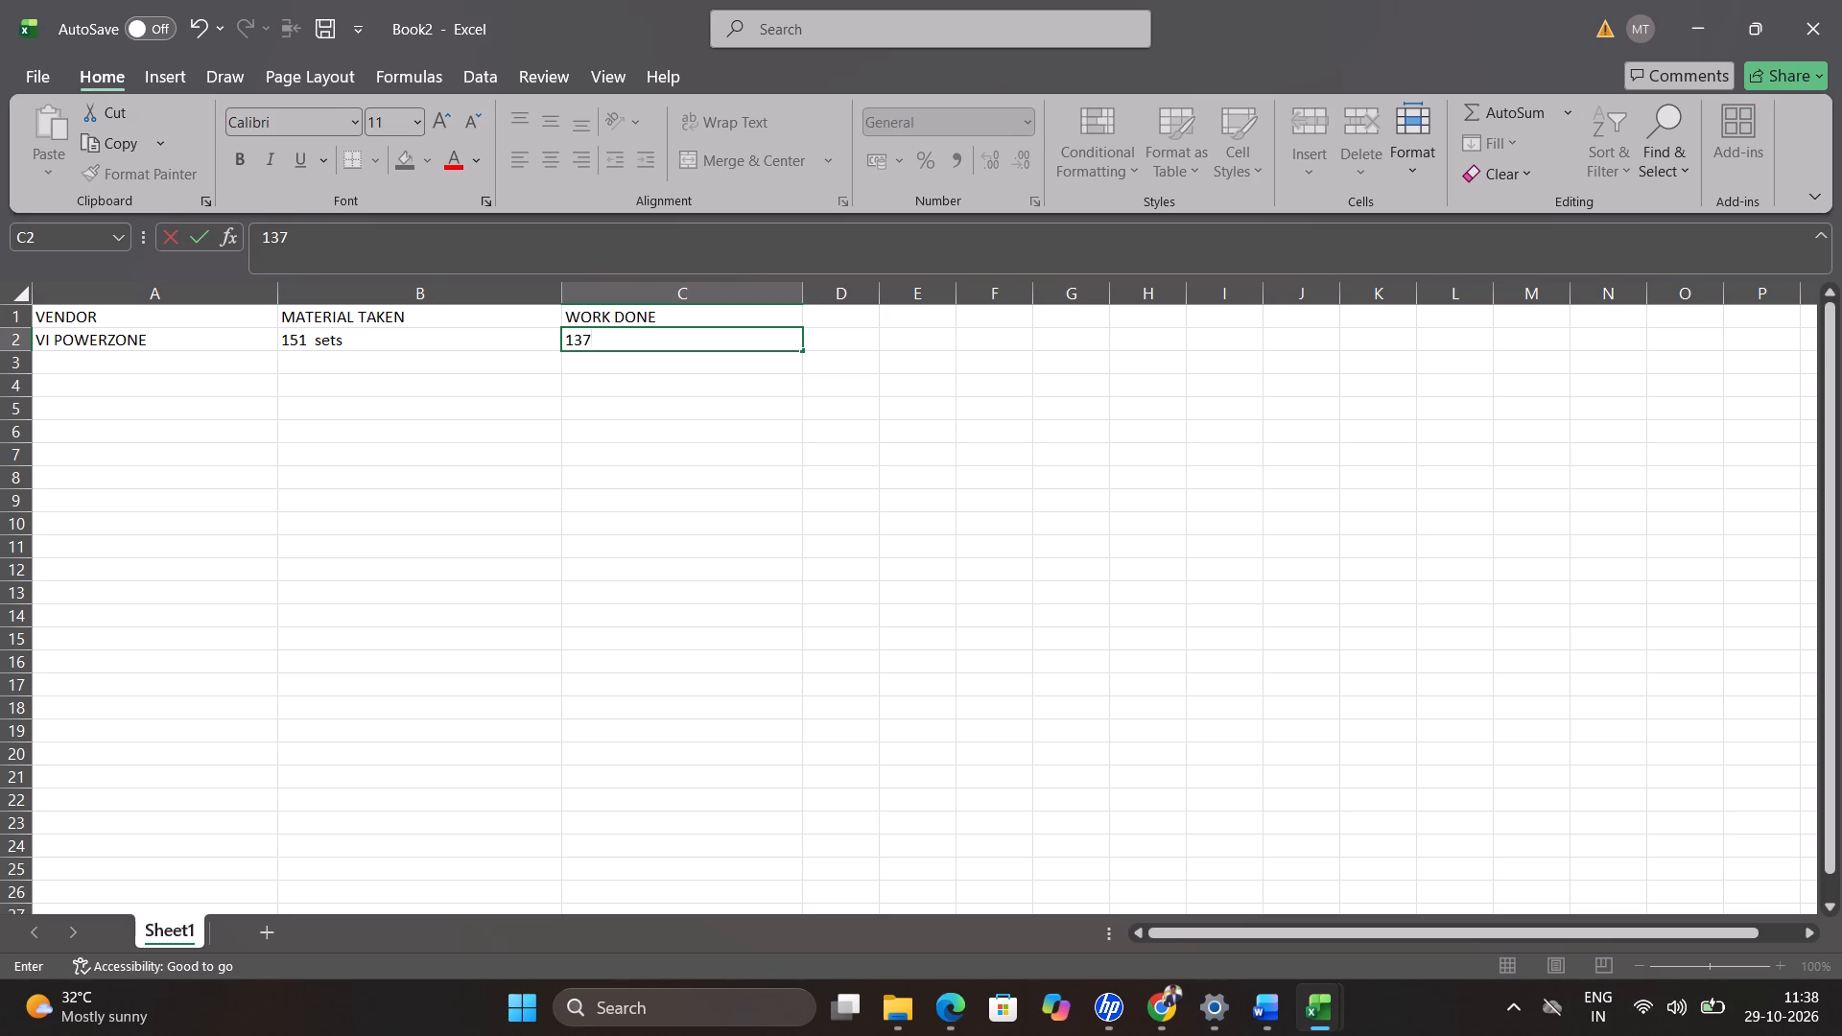
click(848, 312)
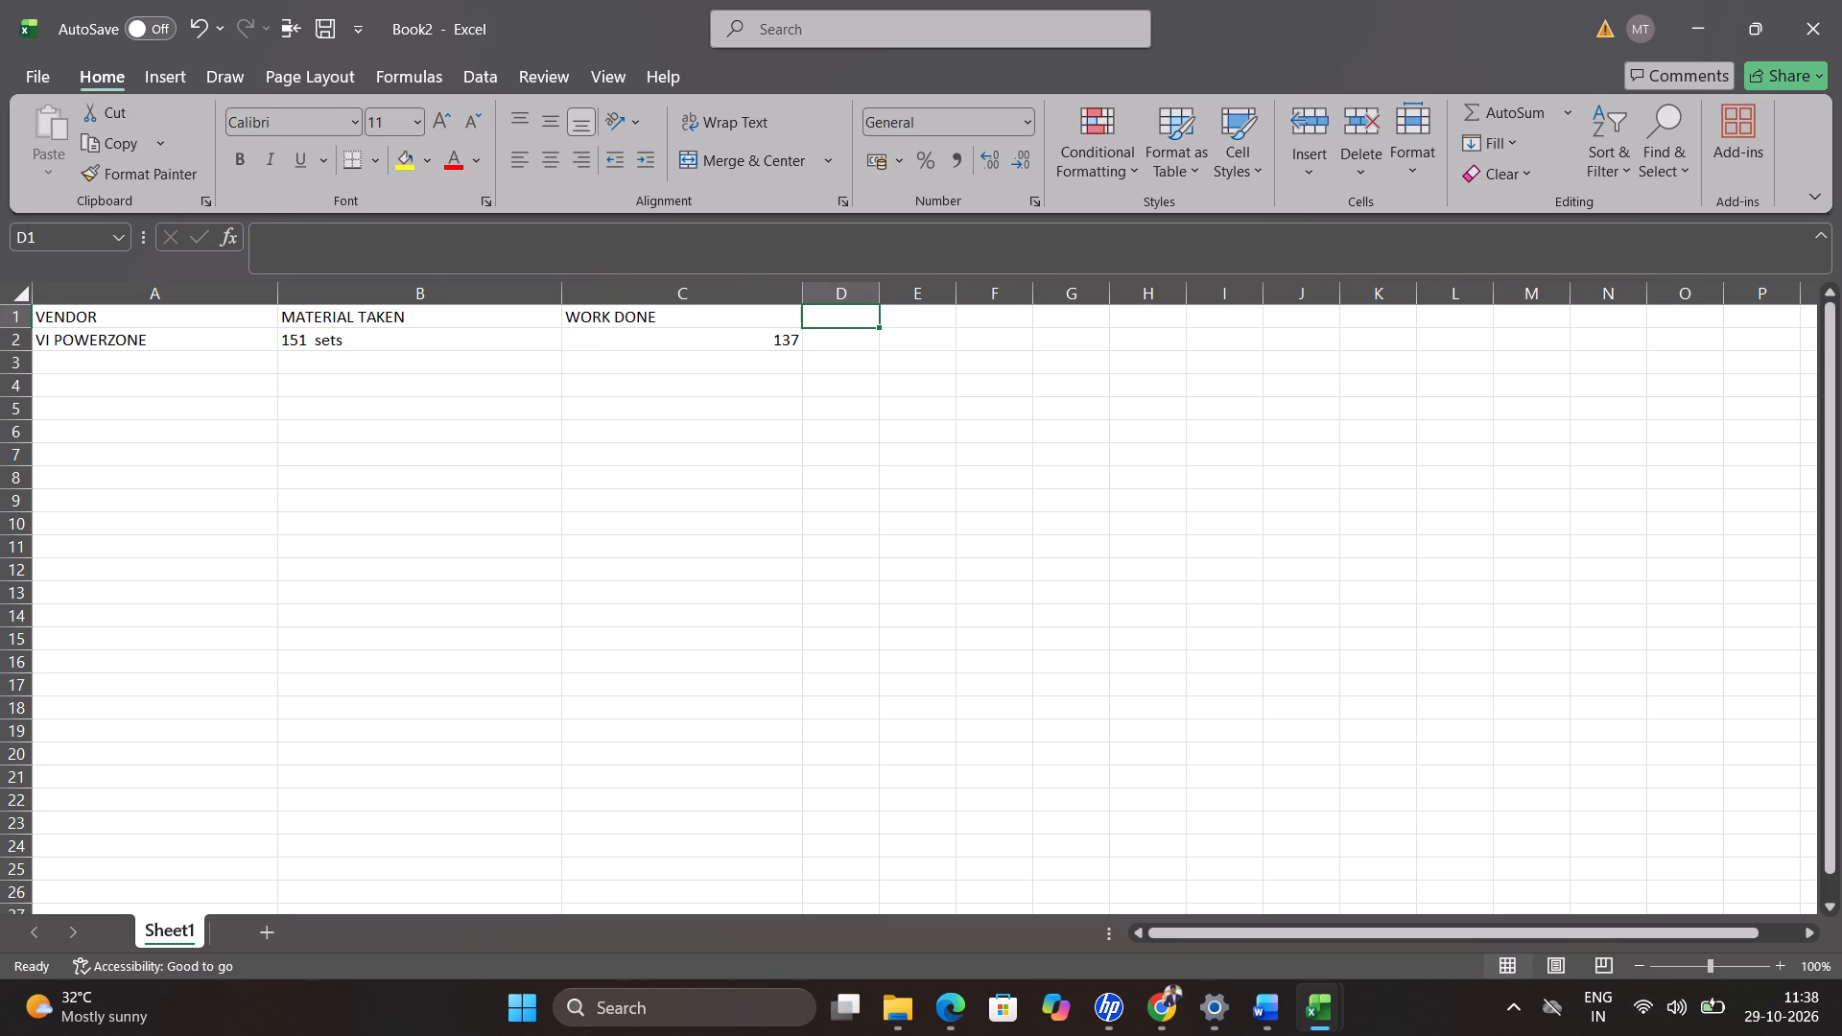
click(766, 348)
click(552, 158)
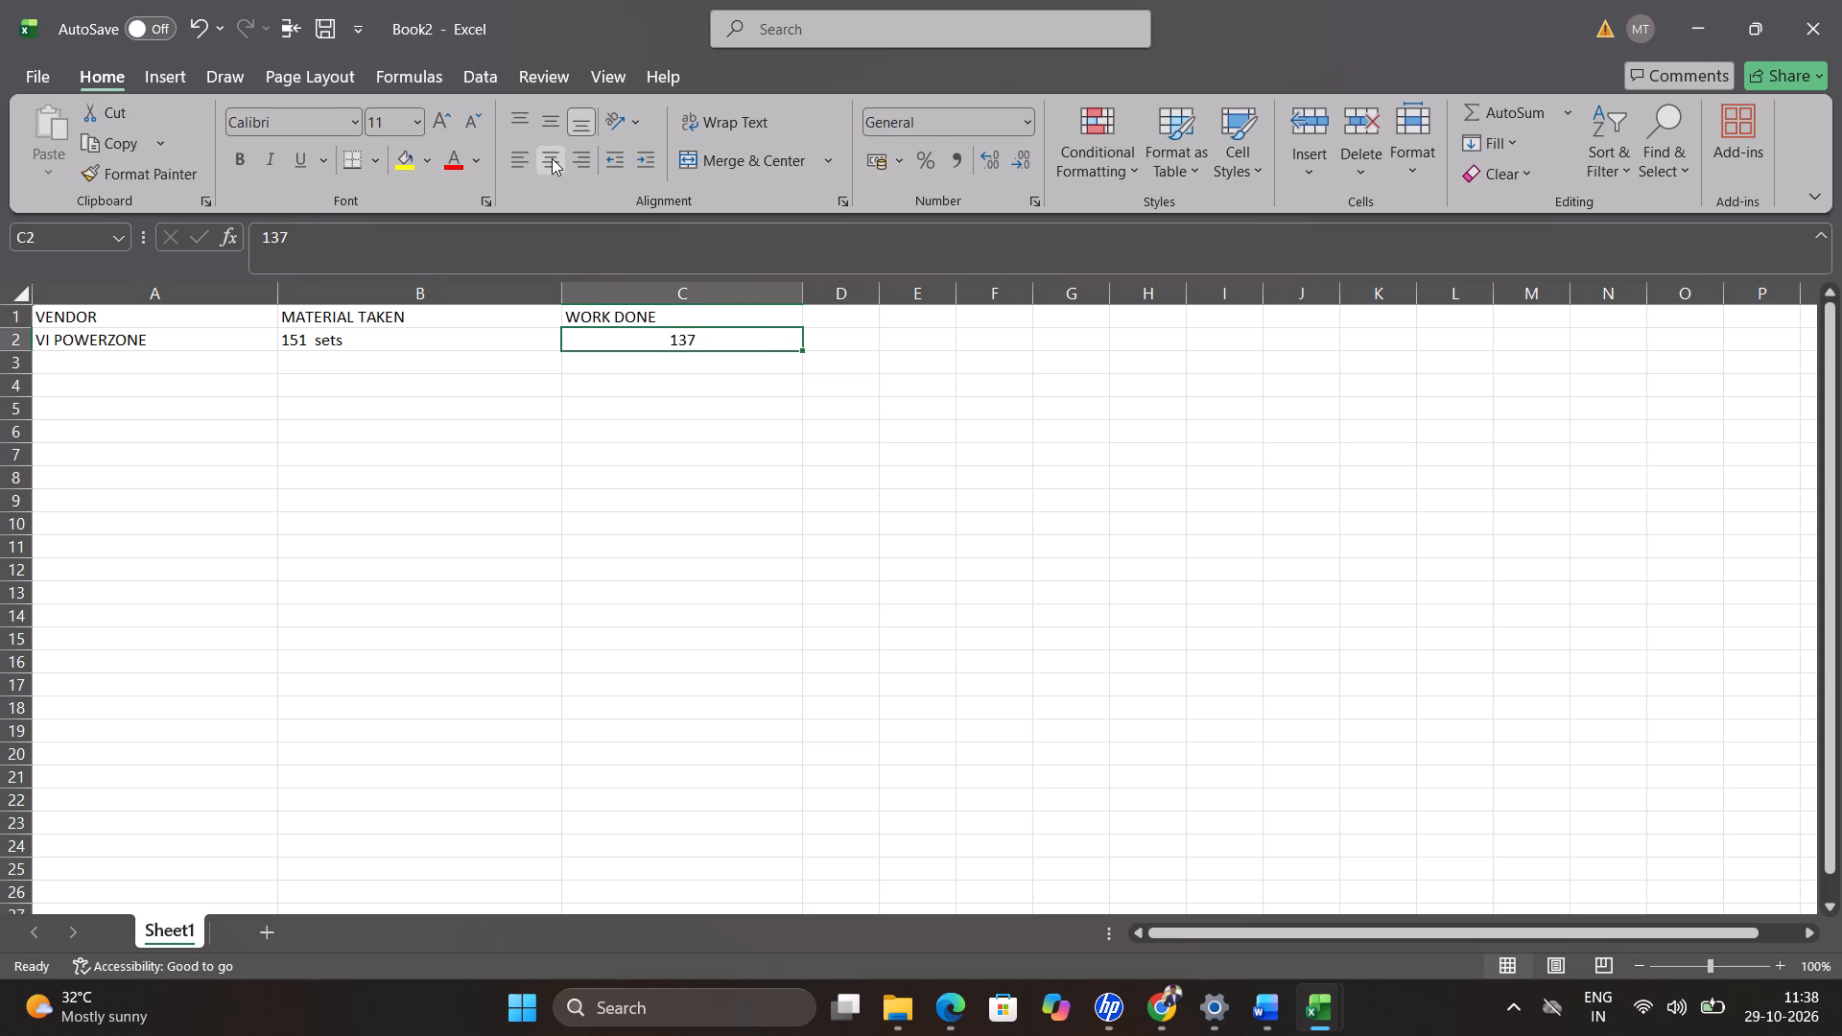
drag(552, 158, 523, 161)
click(523, 161)
Add the heading PENDING in D1 and enter 14 in D2 for VI POWERZONE.
click(851, 320)
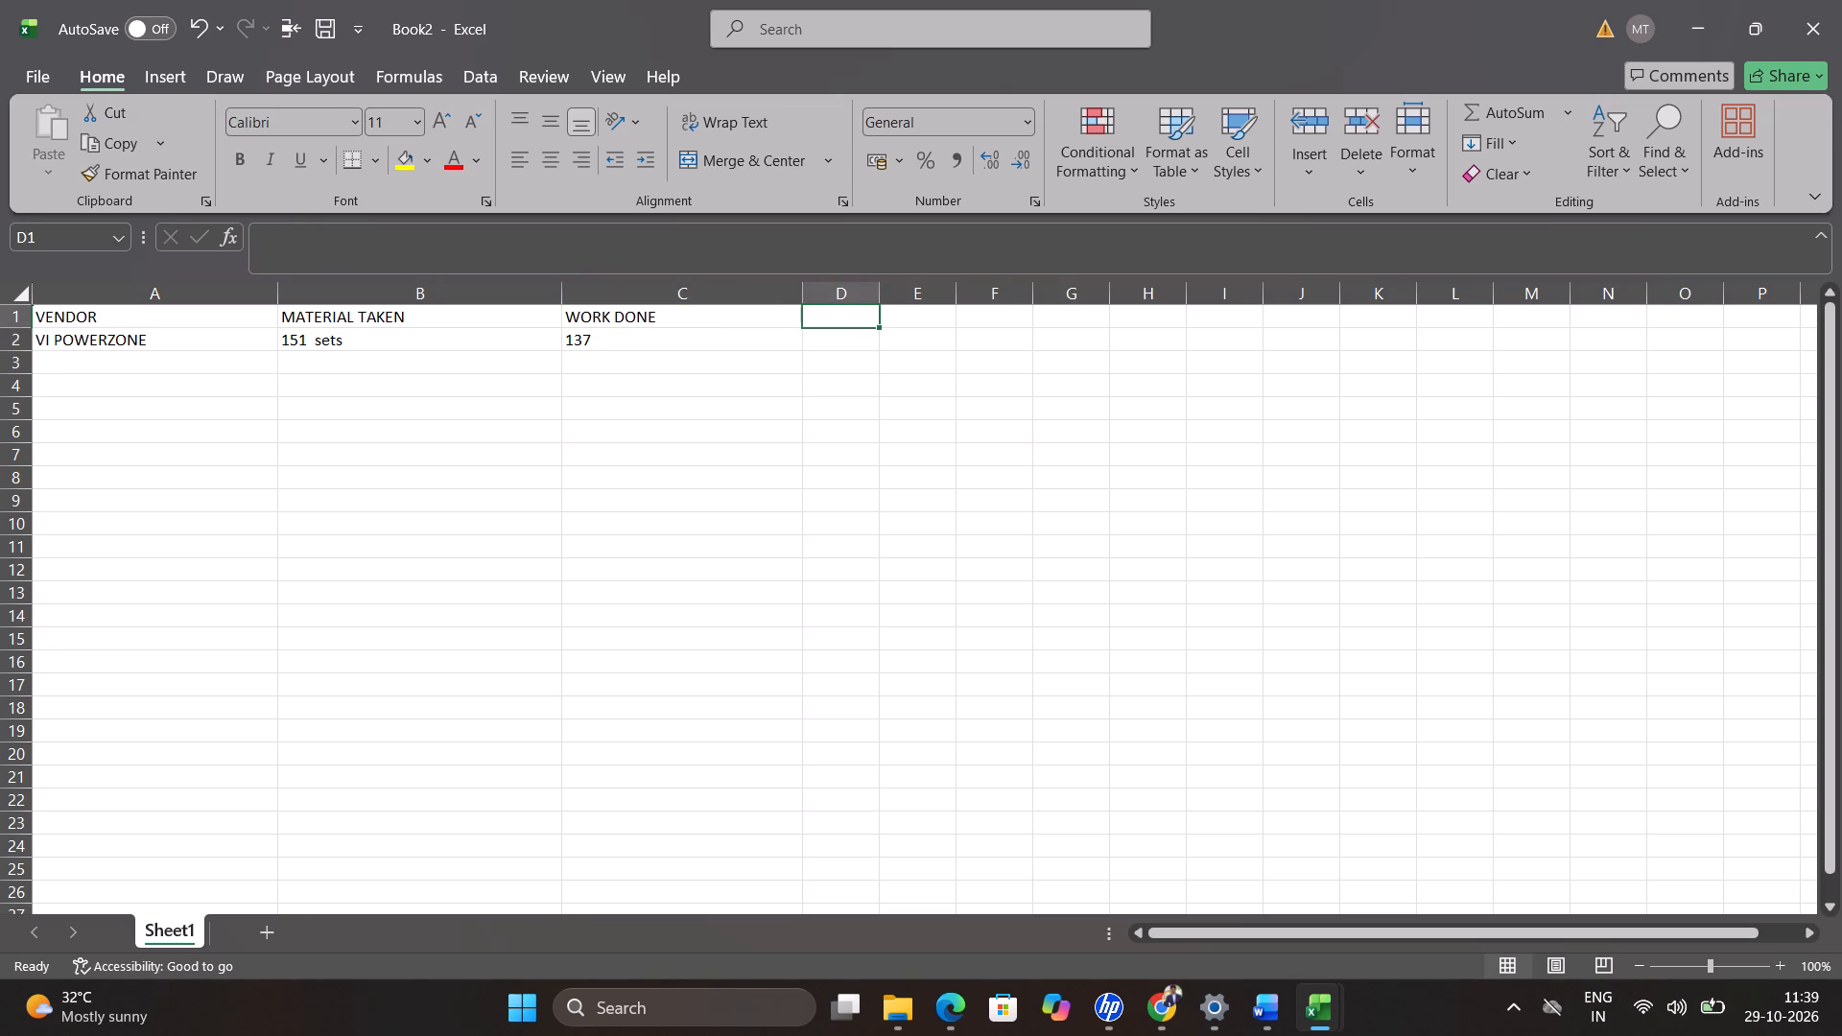
text(PENDING)
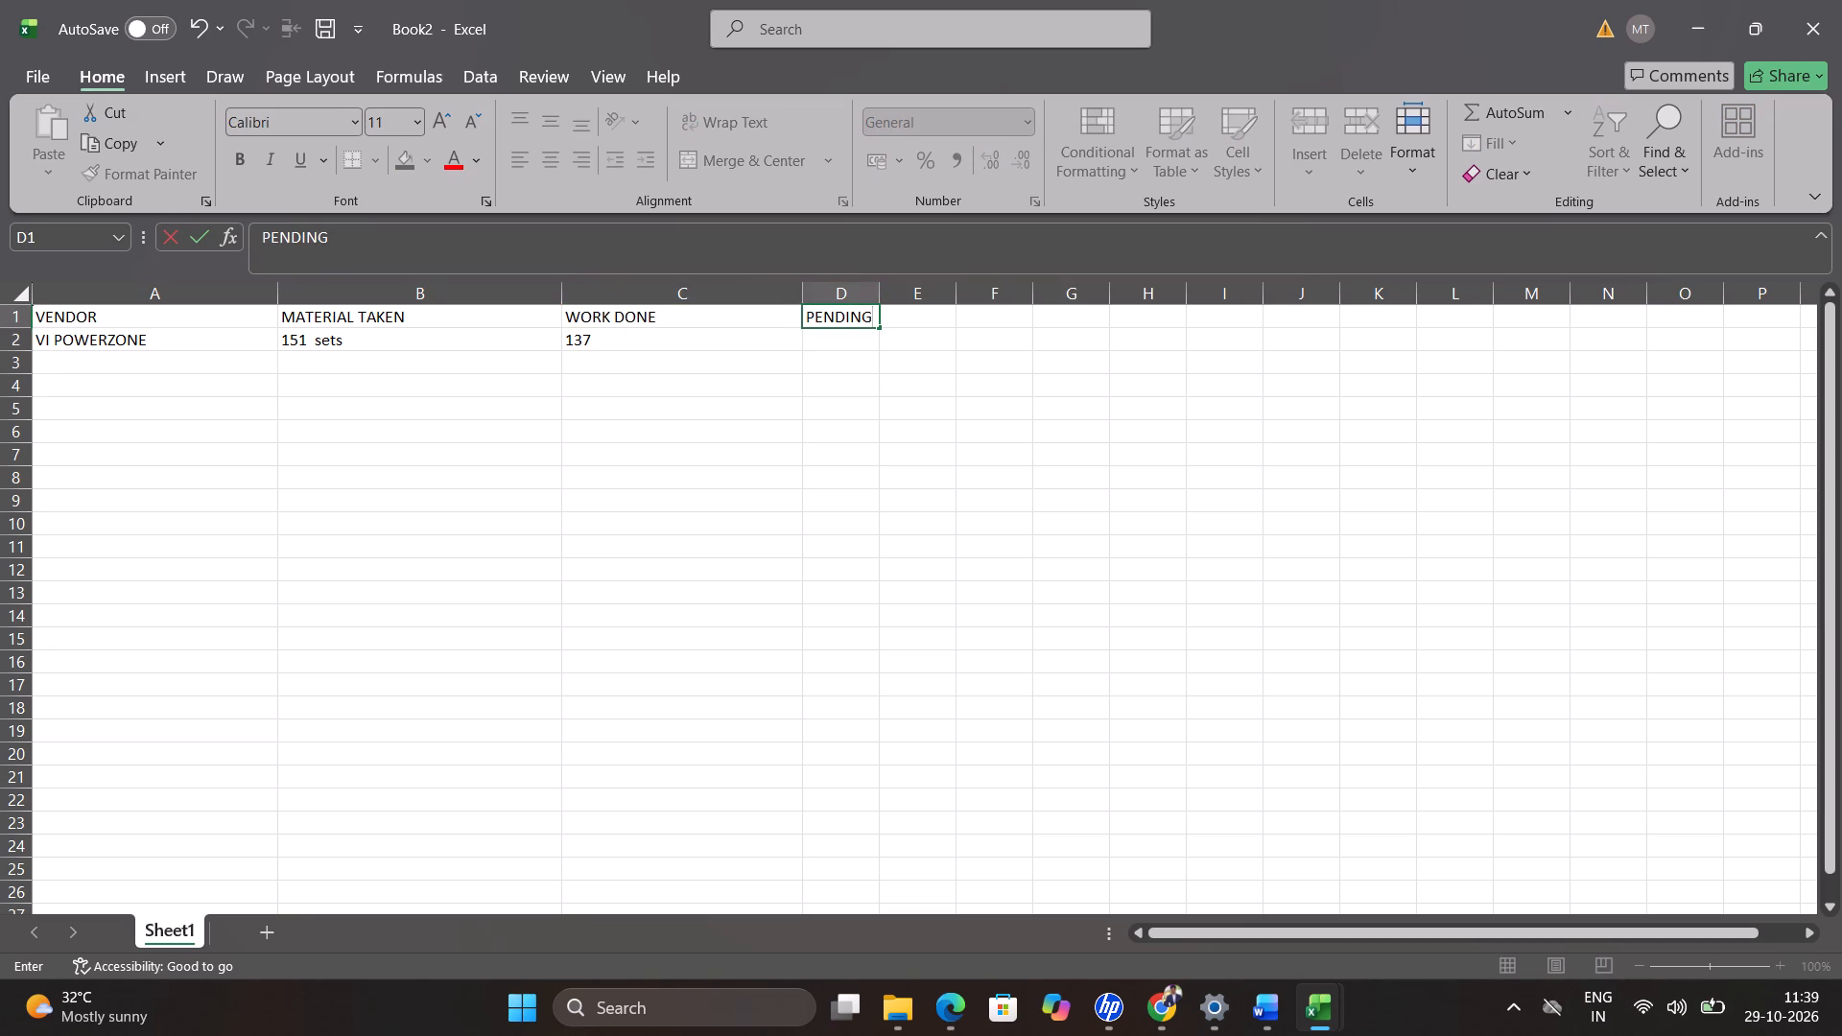
click(839, 355)
click(839, 351)
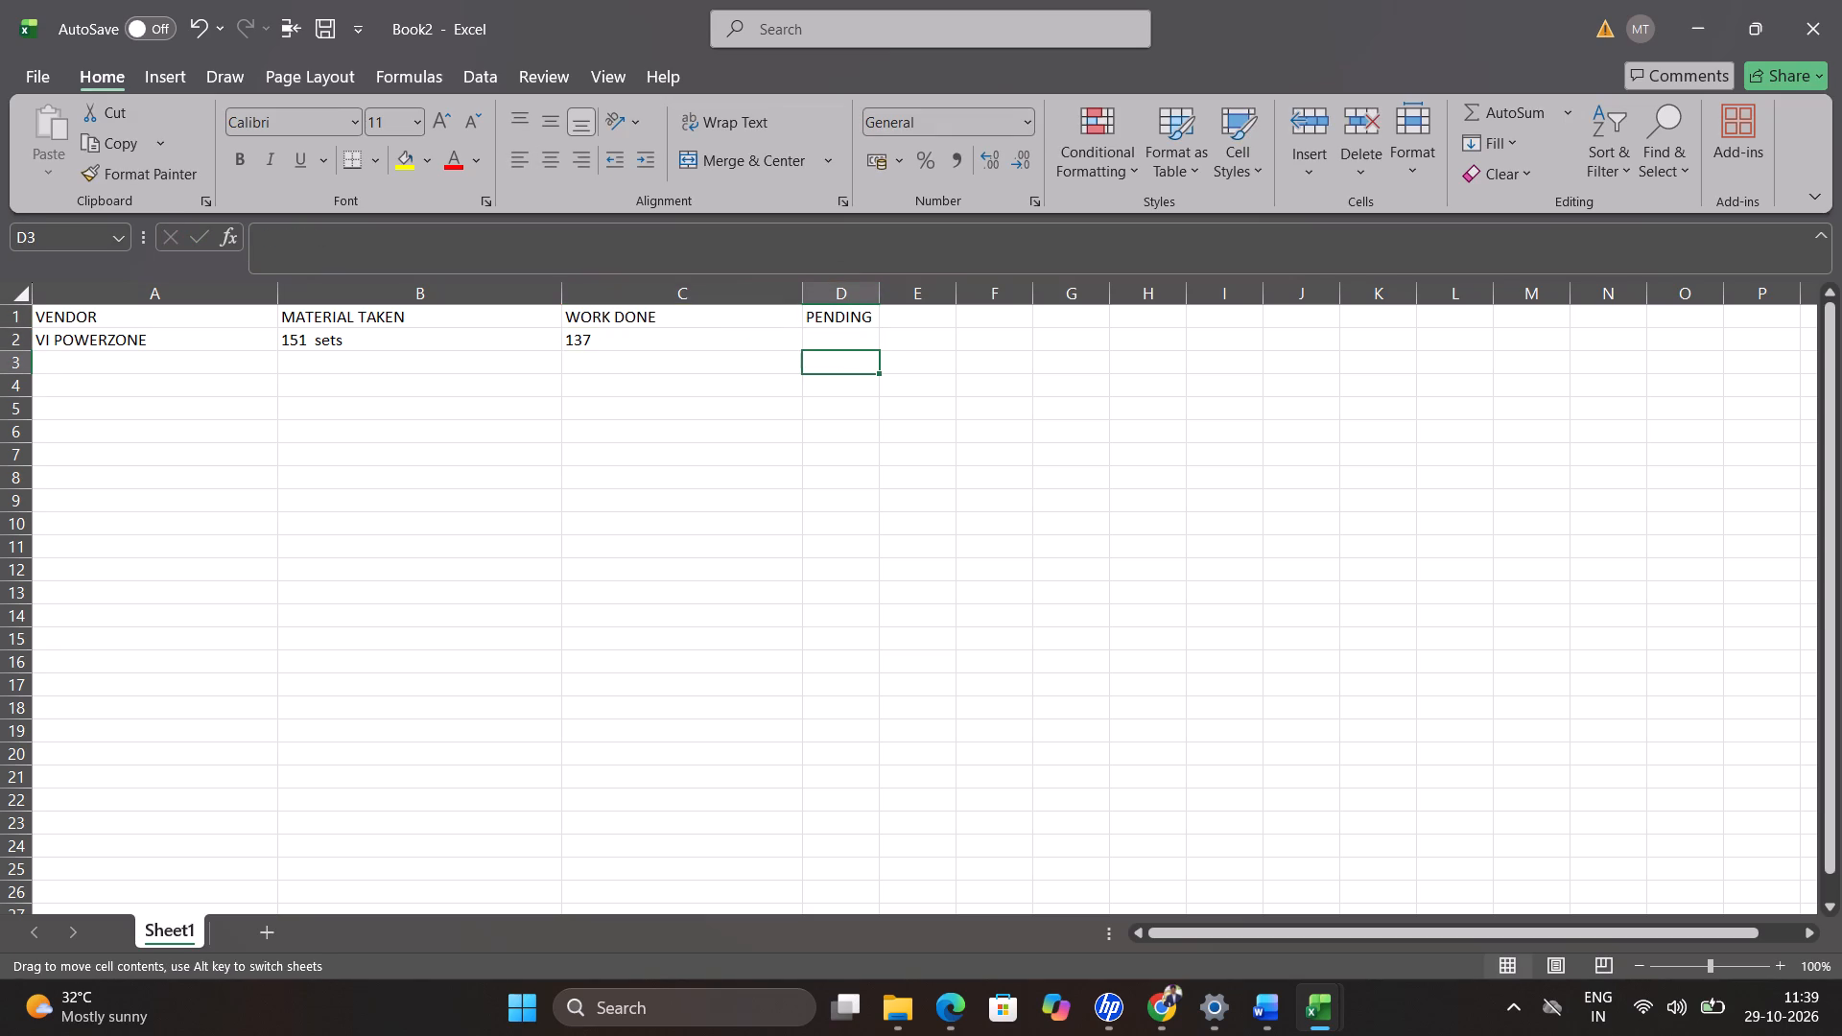
click(848, 340)
text(14)
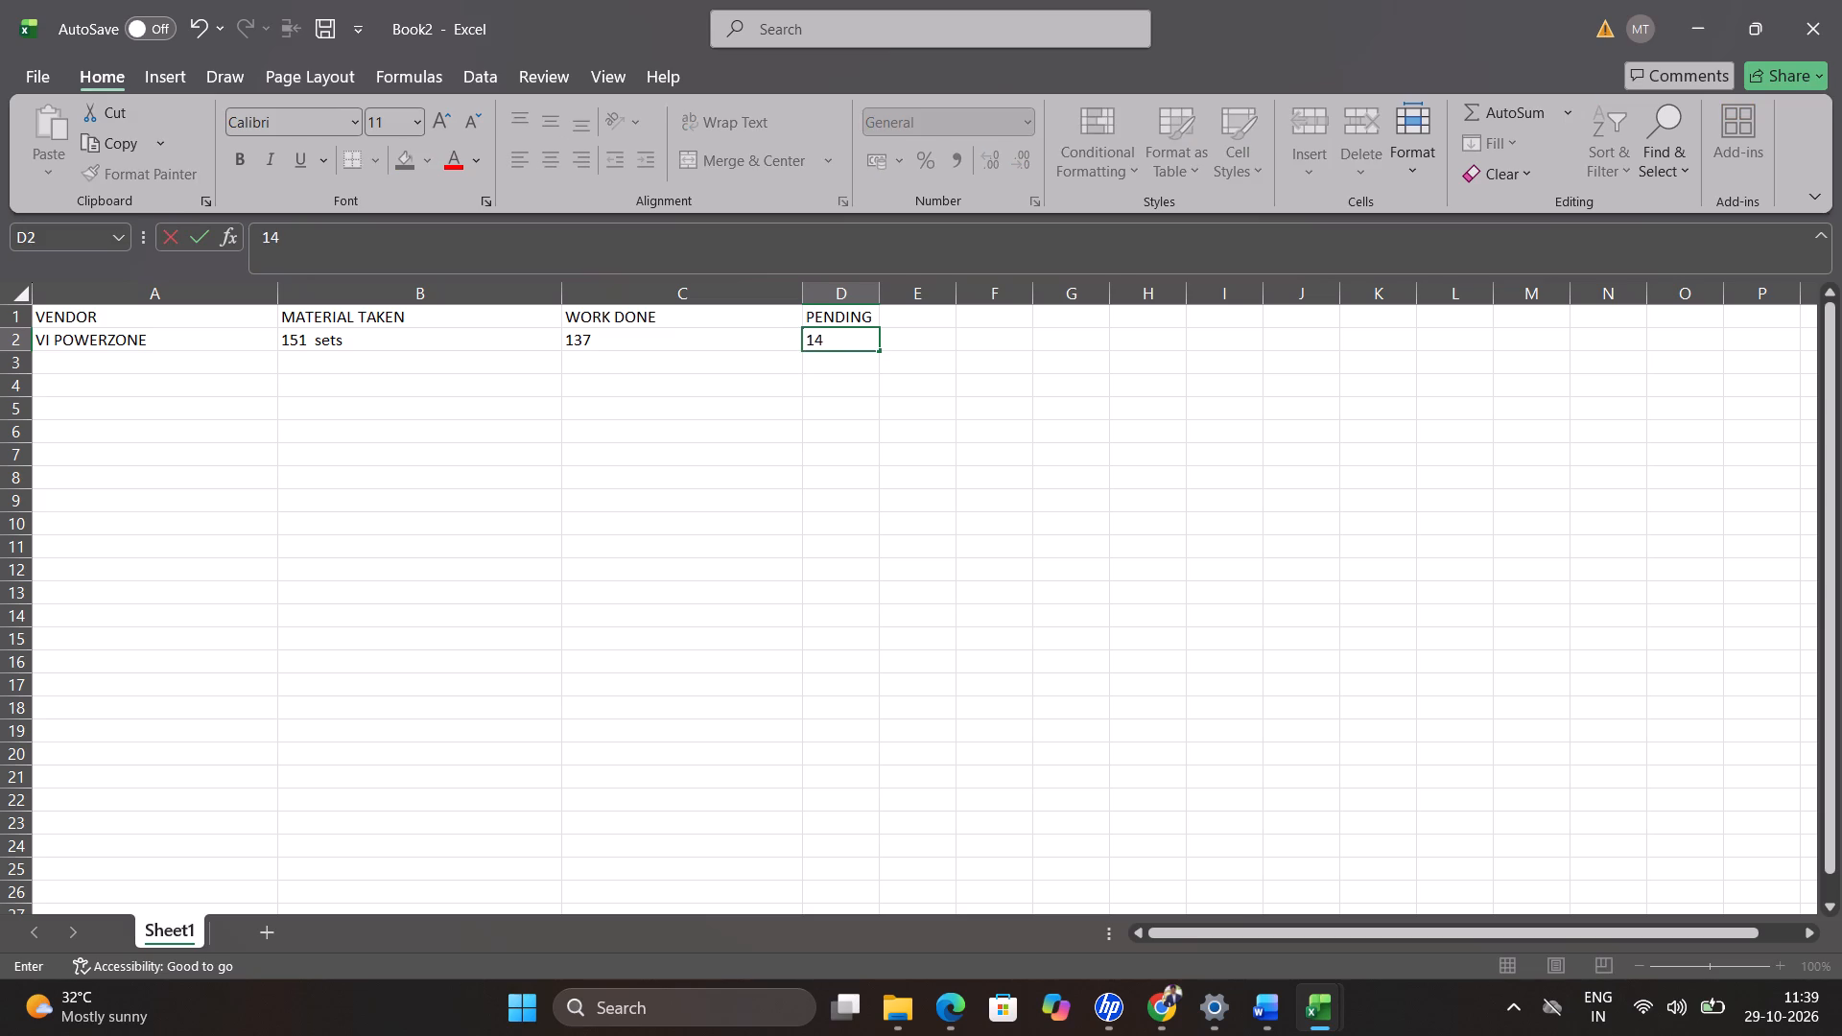
click(185, 360)
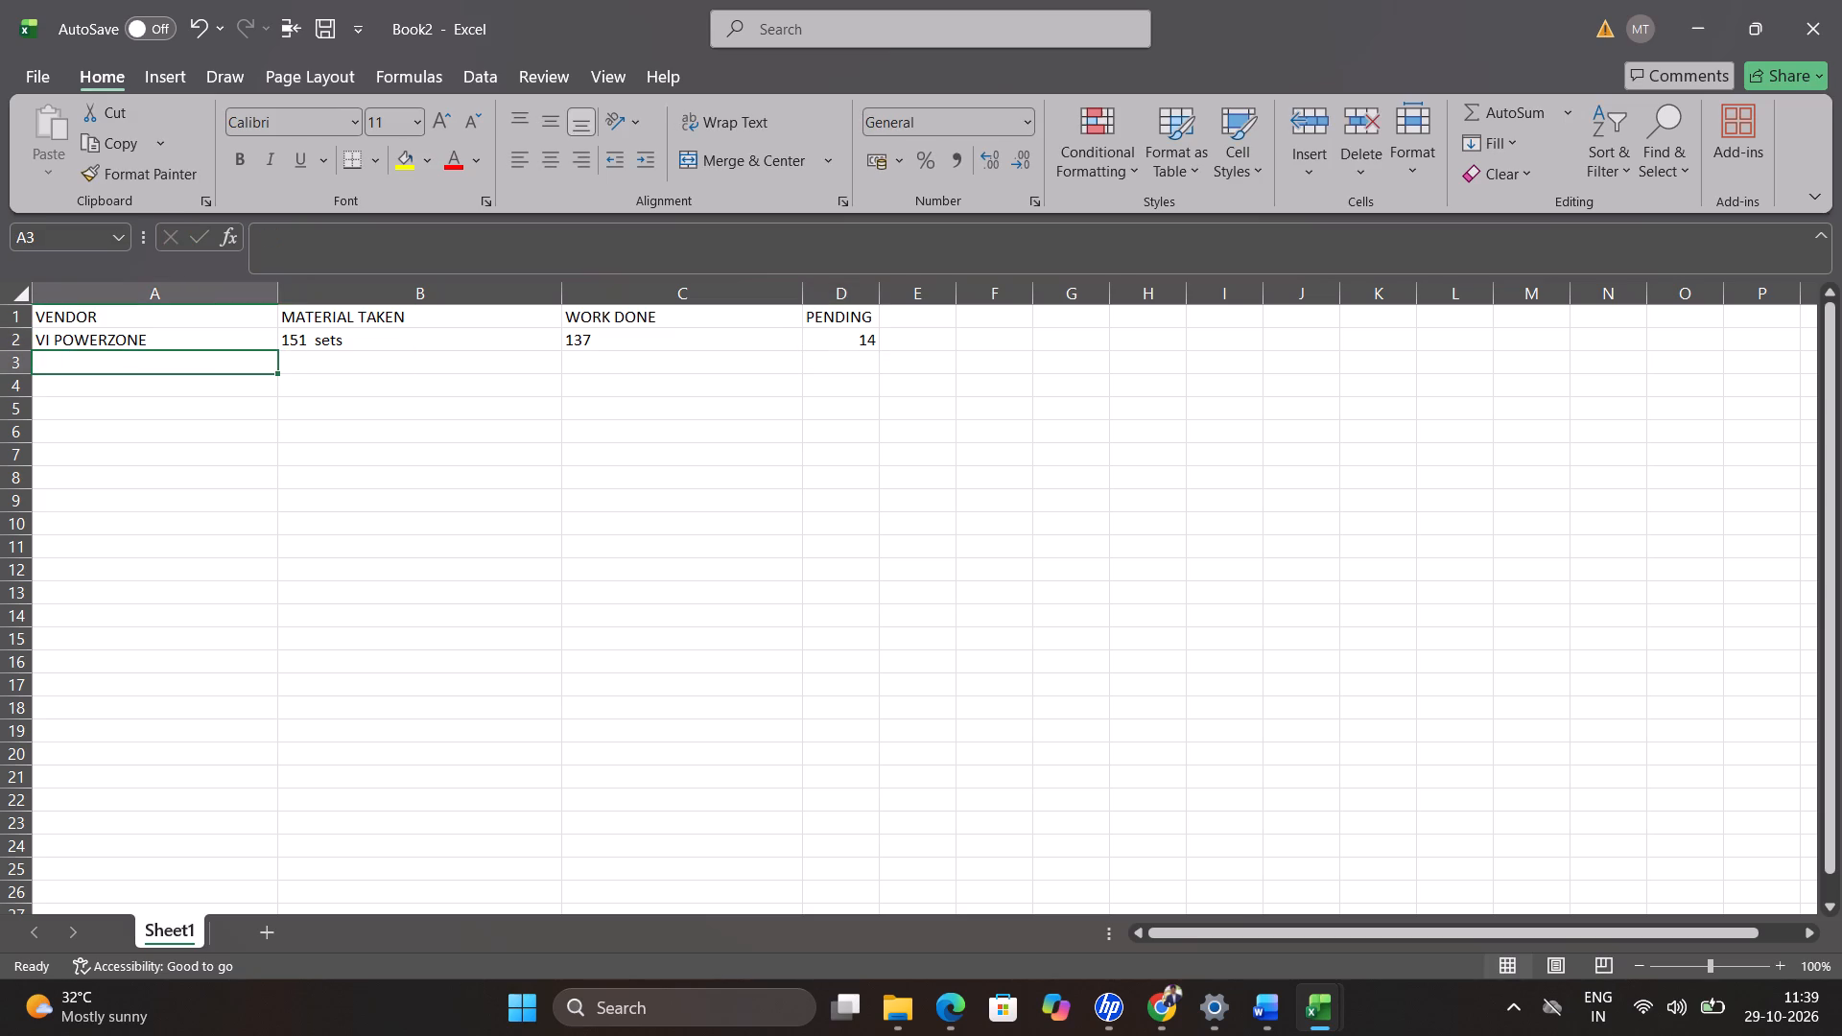
Add the vendor BEESHMA in A3 with 480 as material taken in B3 and 424 as work done in C3.
text(BEESHMA)
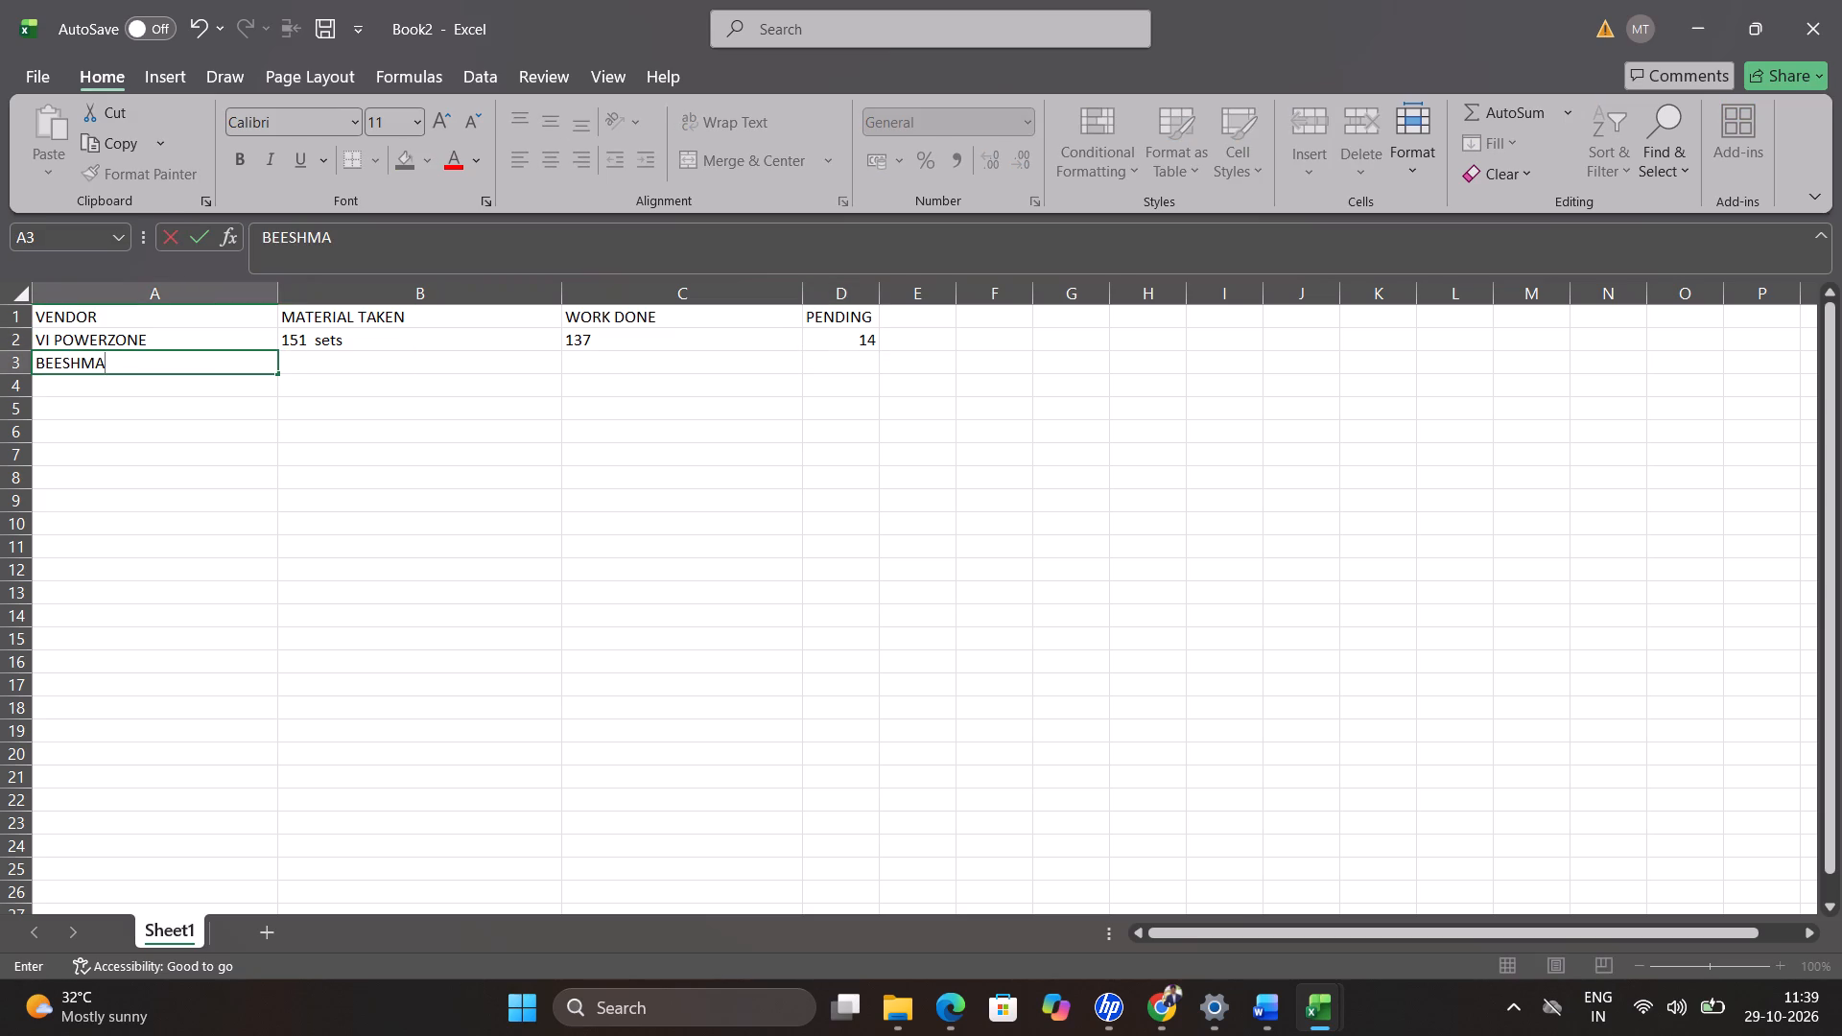
click(378, 358)
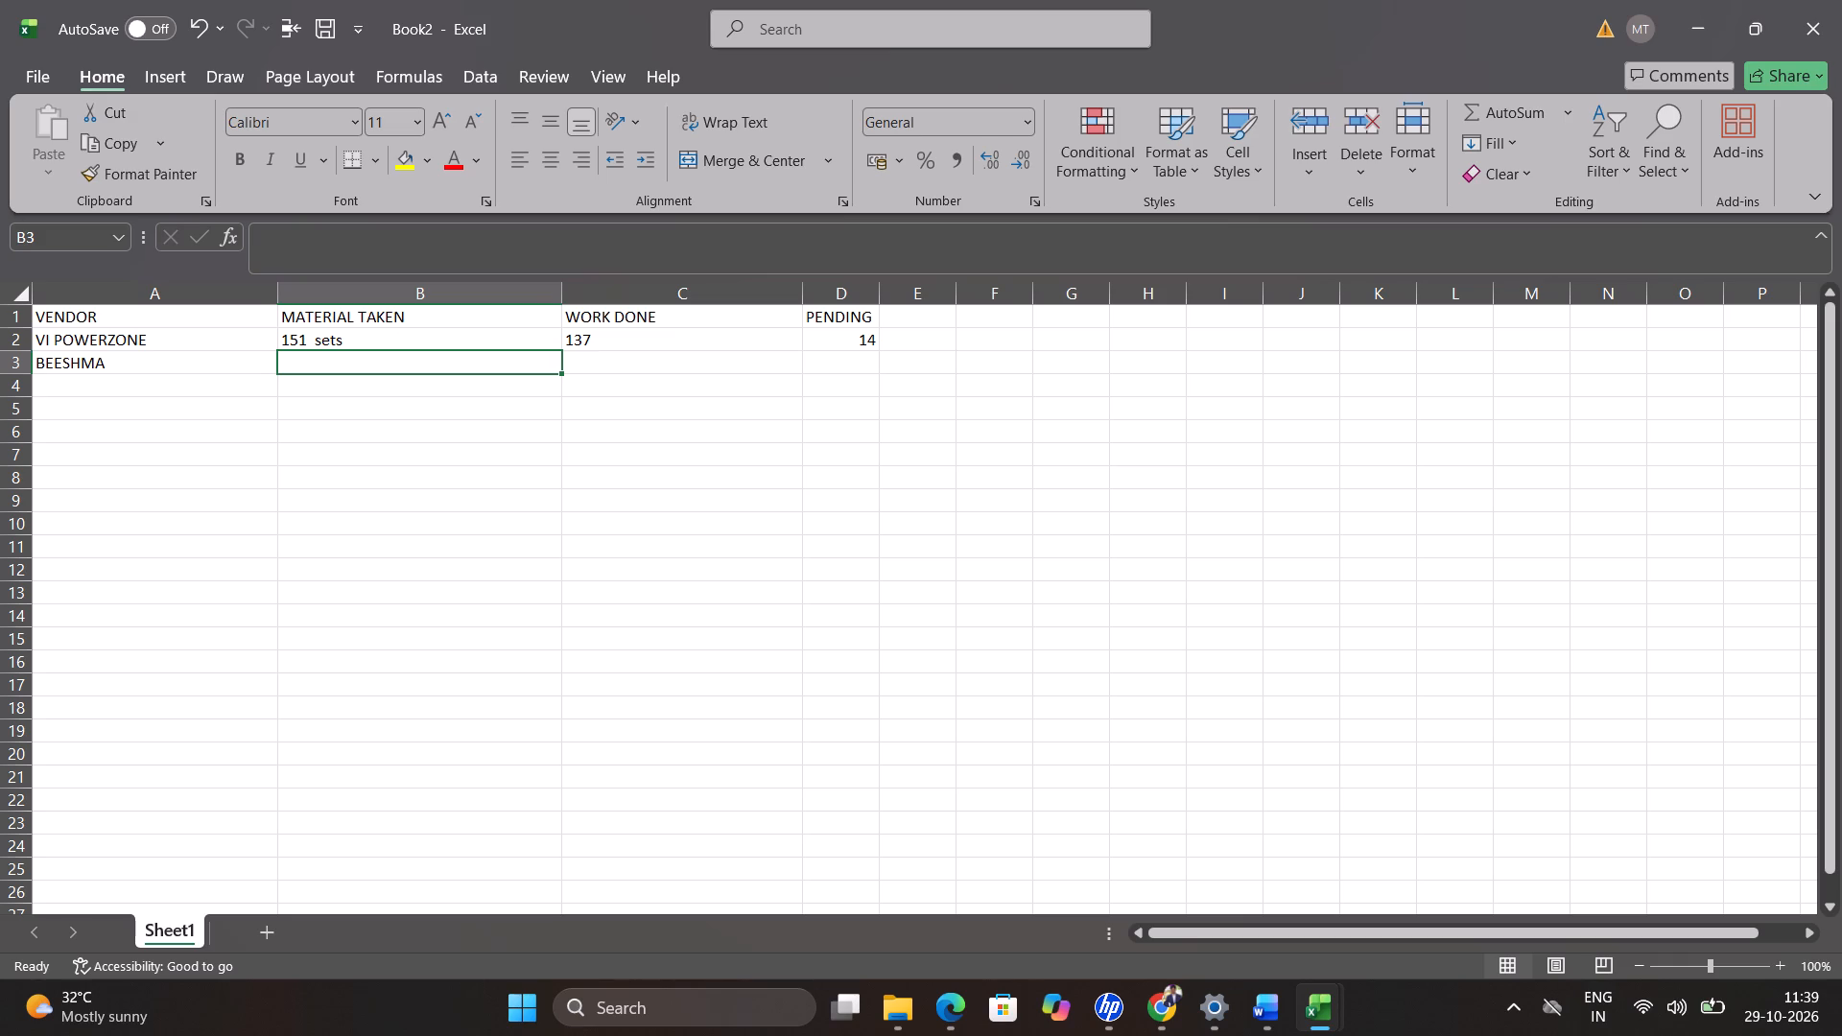
click(594, 368)
text(424)
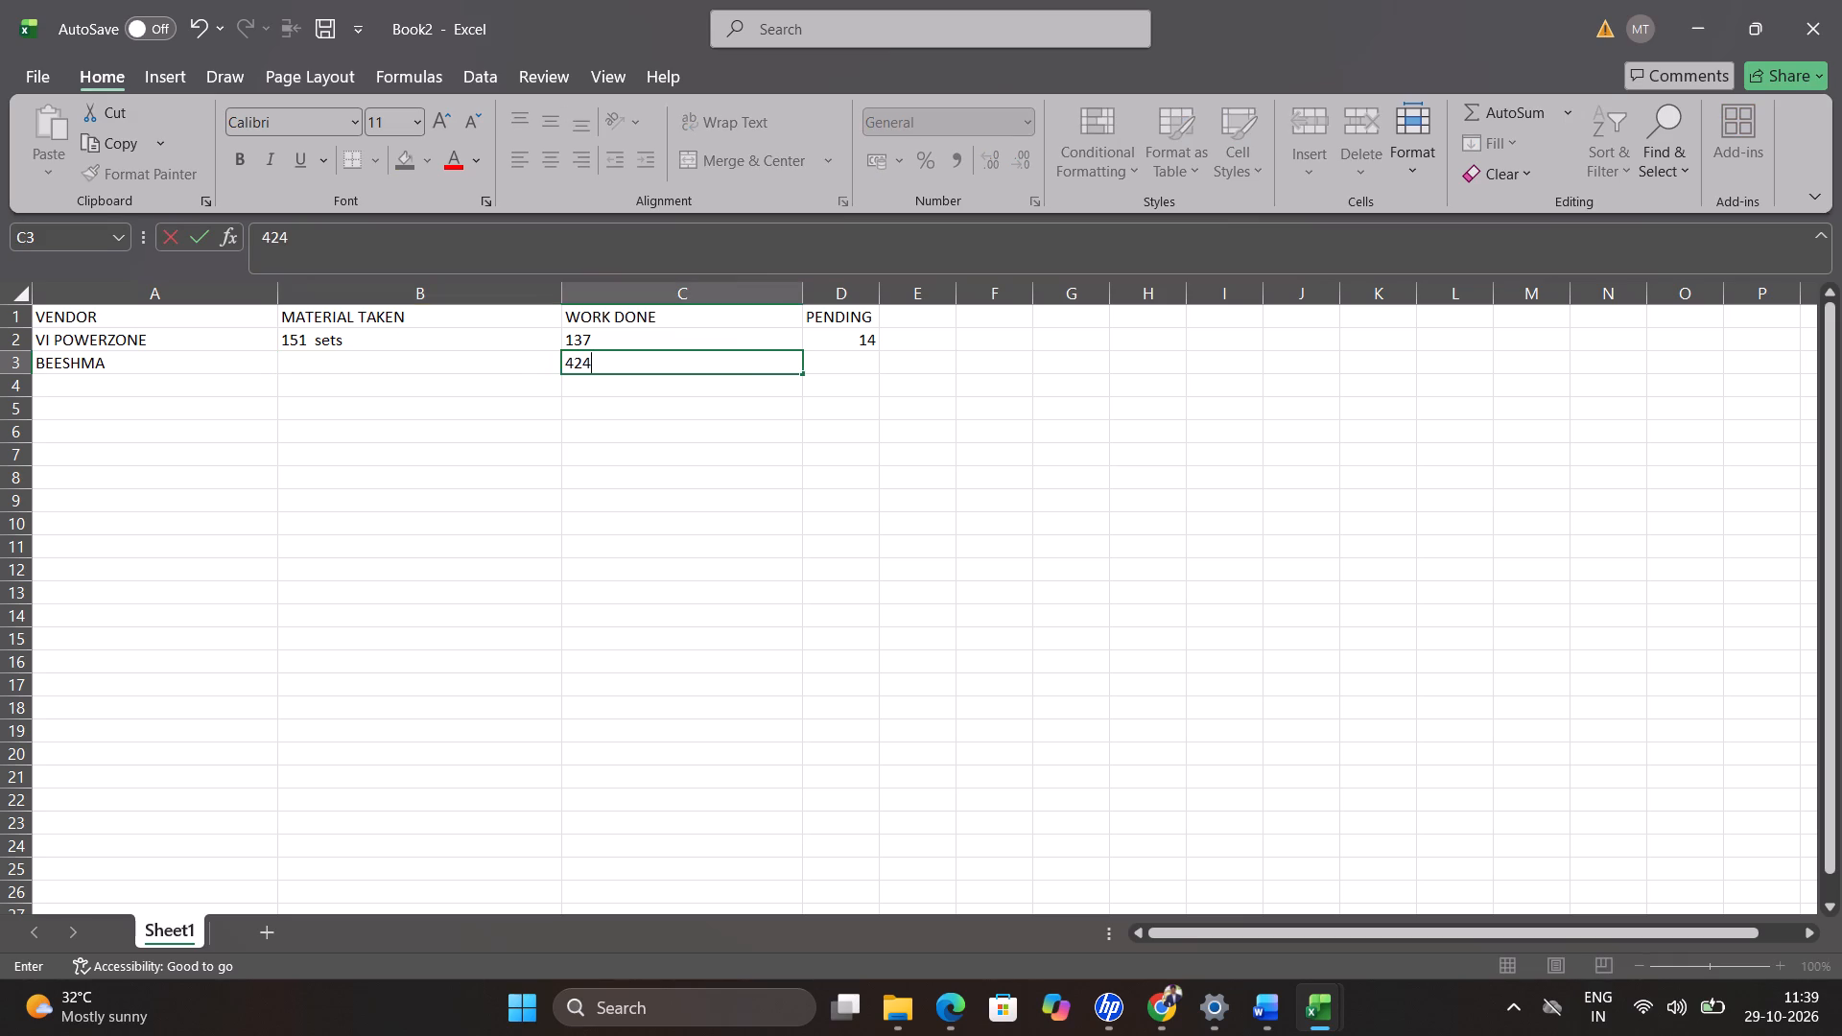
click(468, 366)
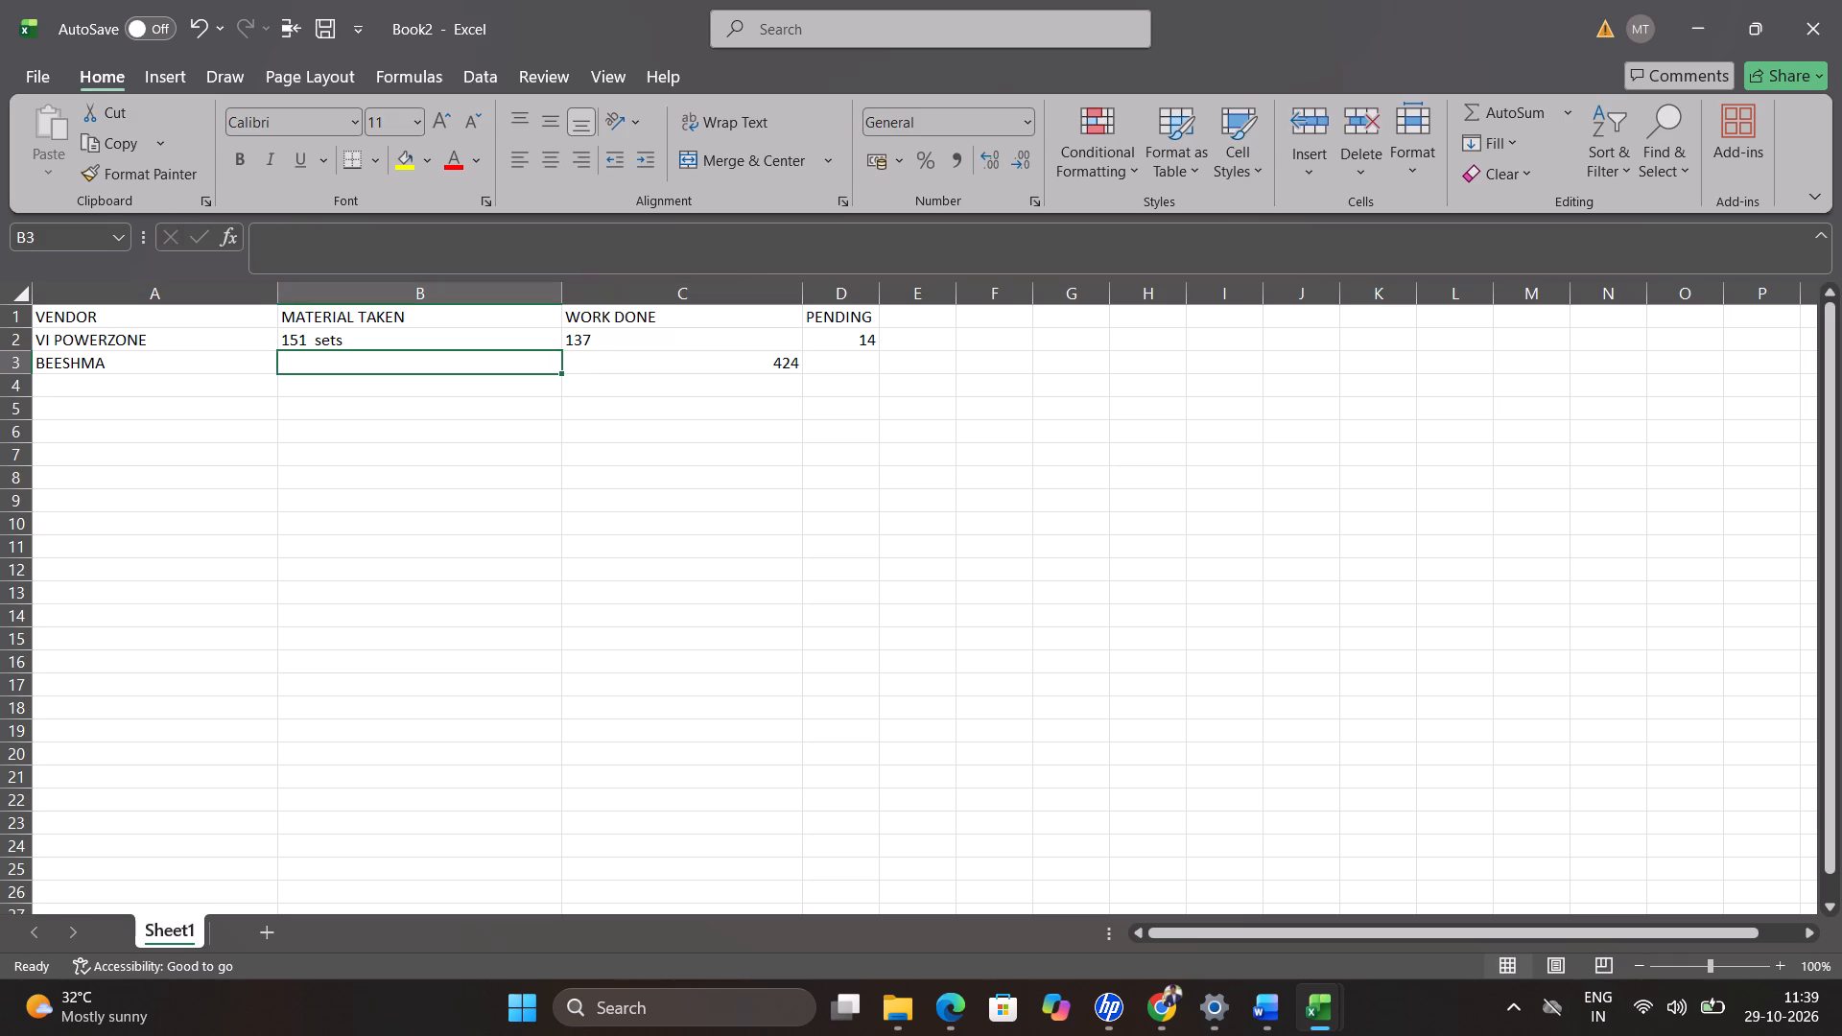
text(48)
key(0)
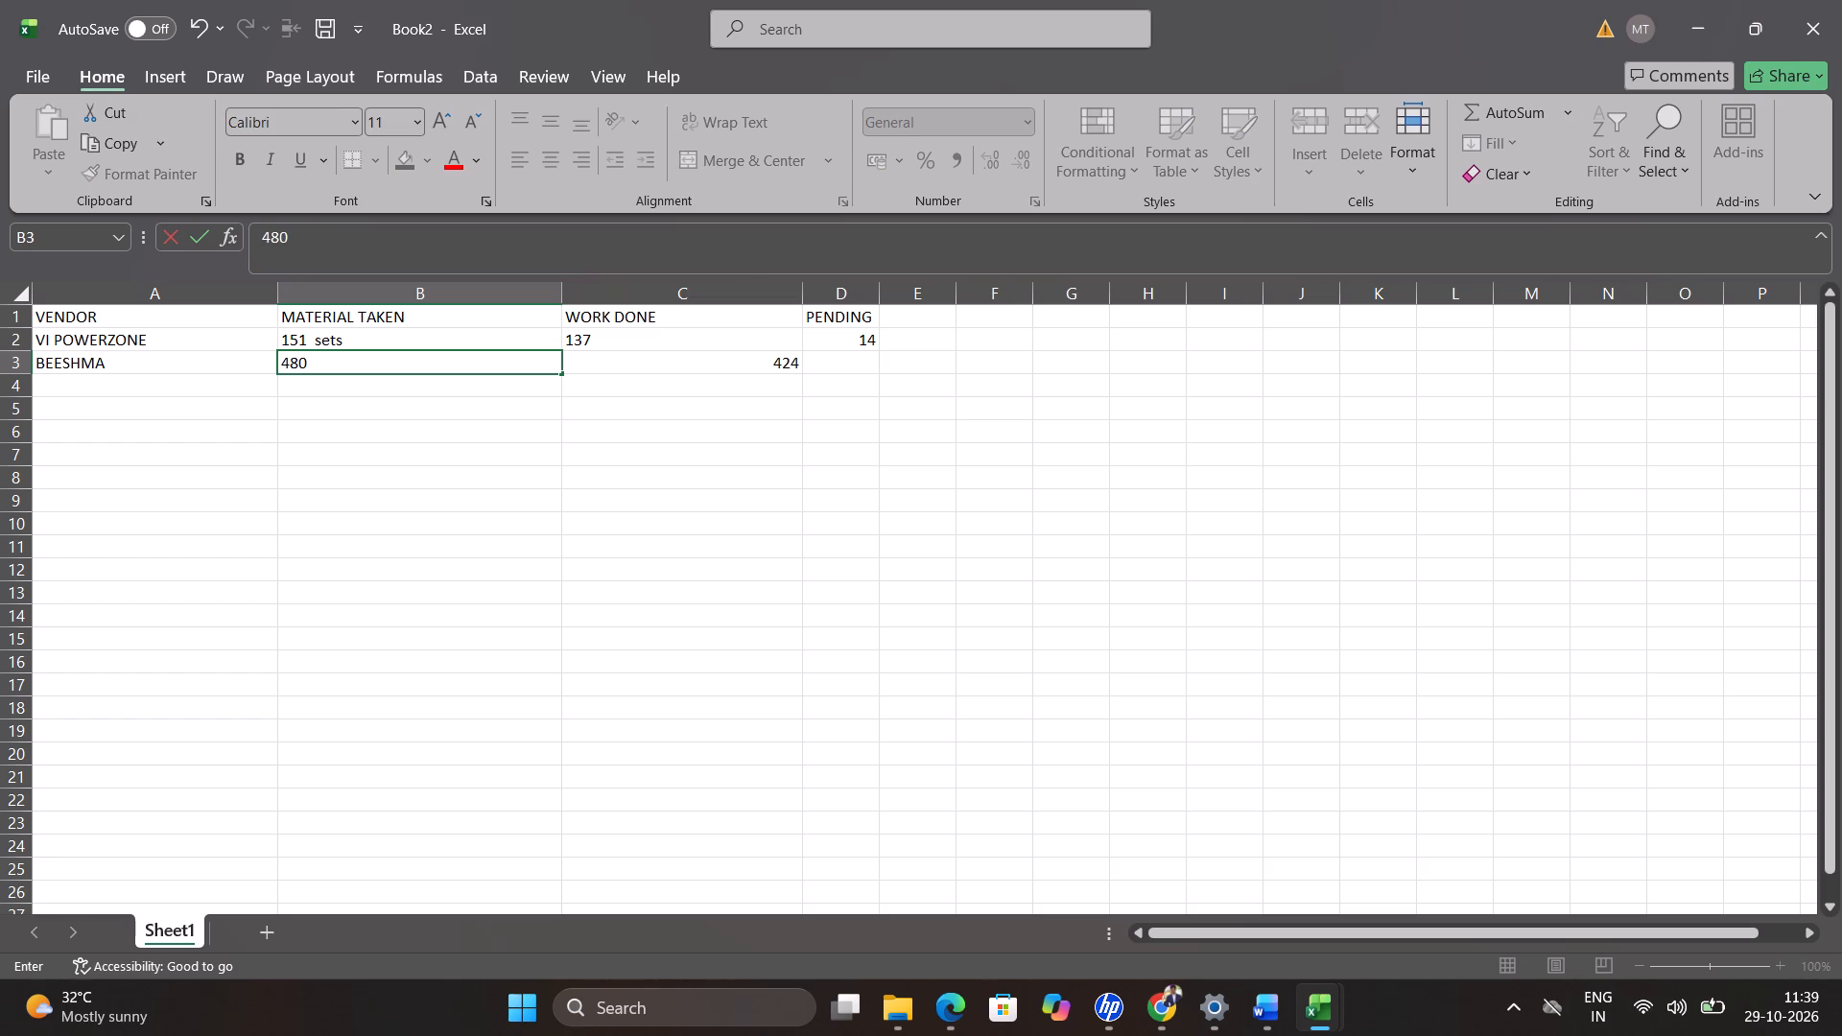
click(758, 370)
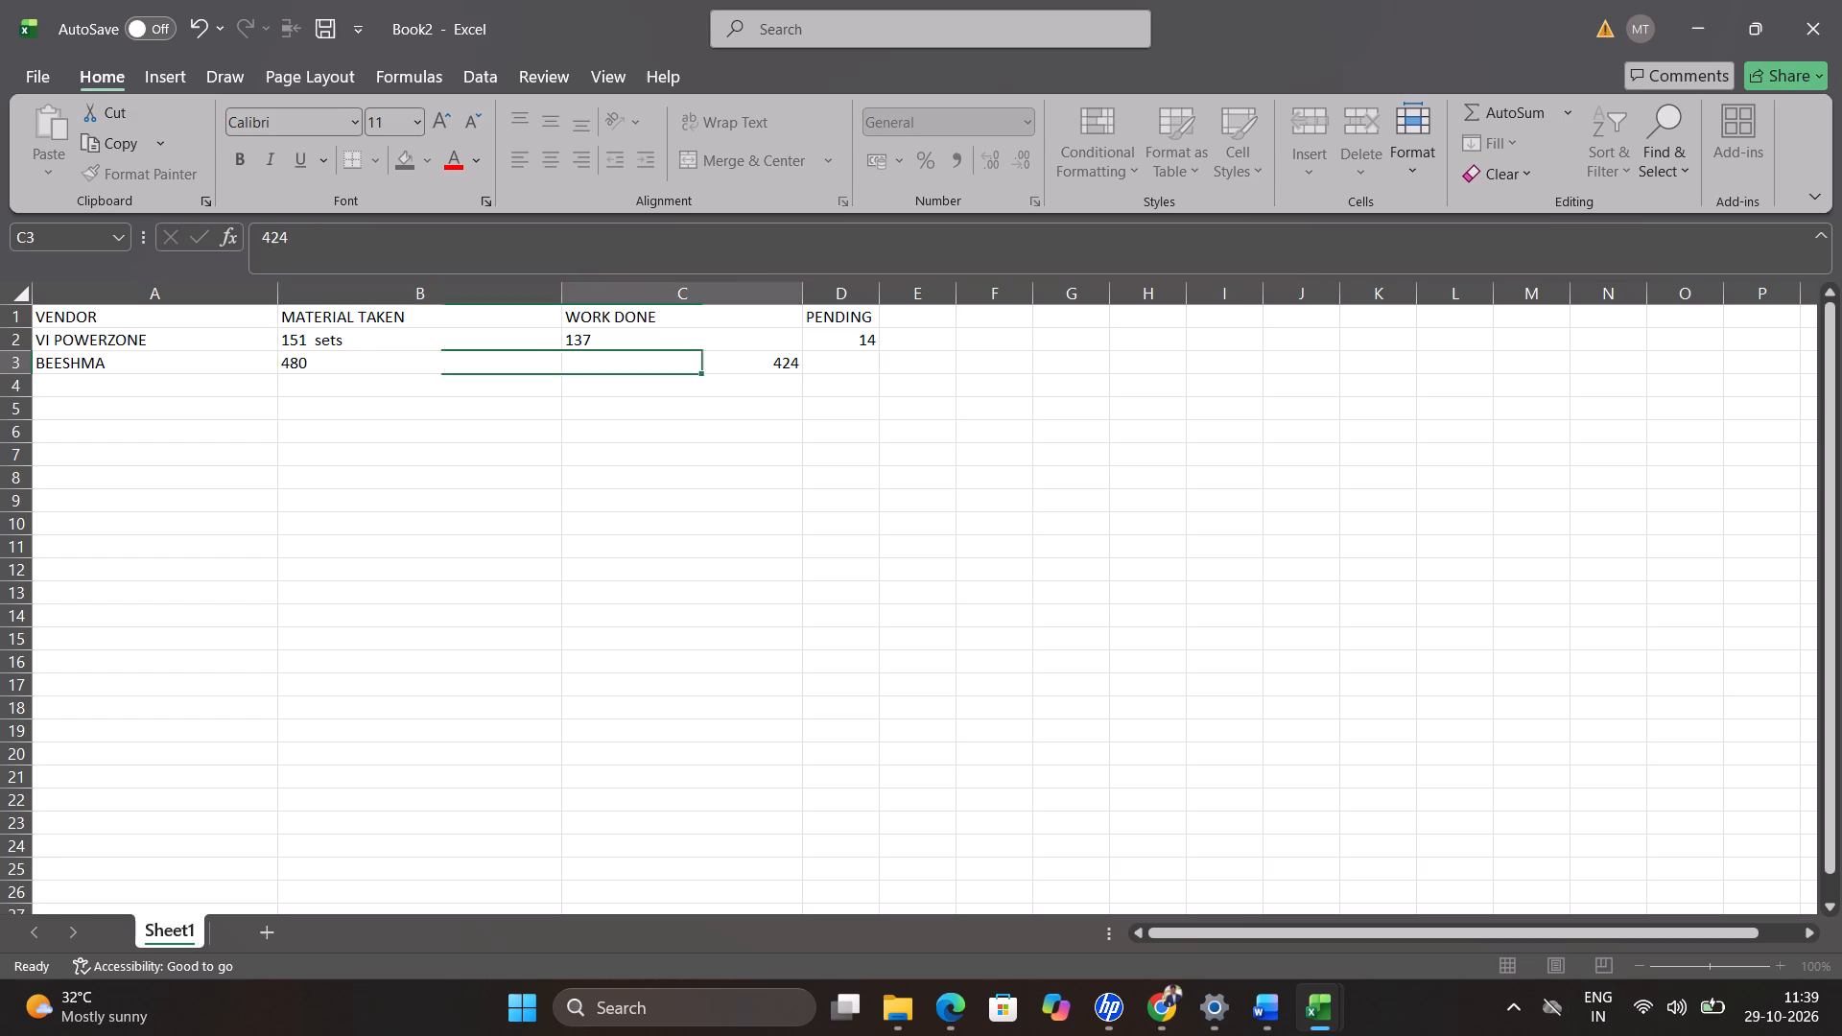
Left-align BEESHMA's material taken and work done values in B3 and C3.
click(544, 372)
click(530, 153)
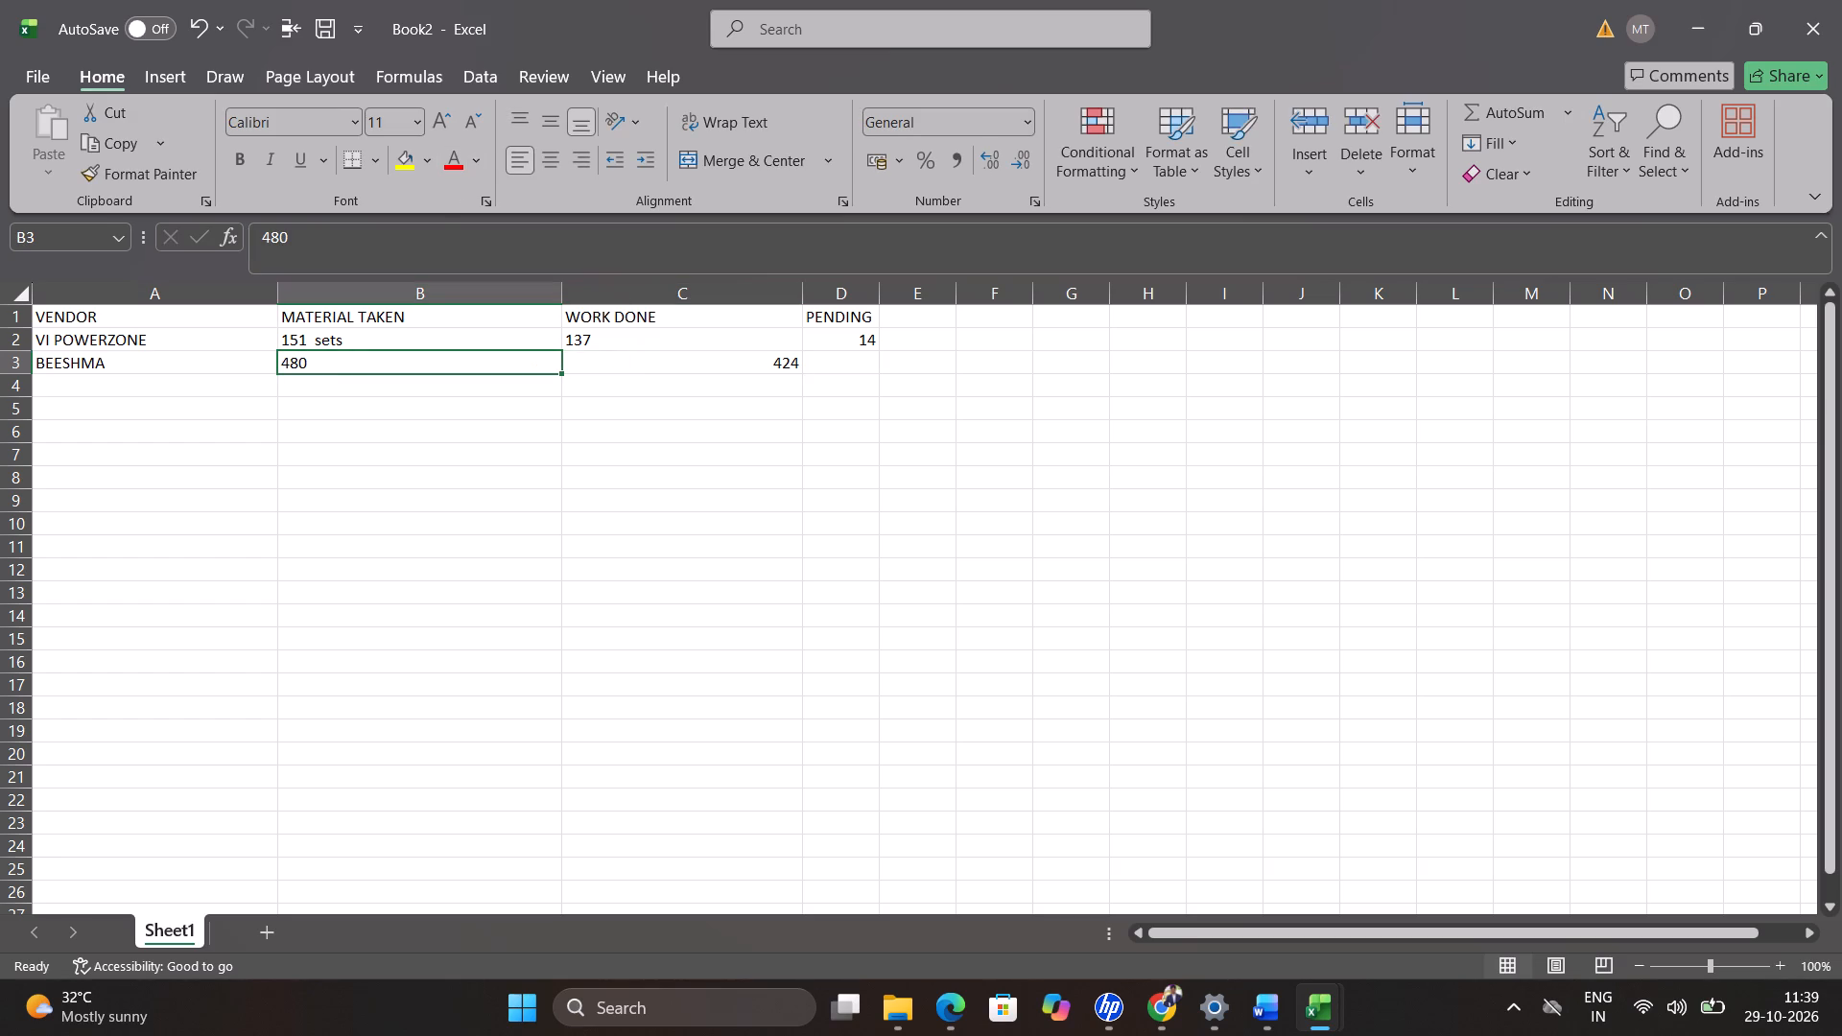
click(674, 370)
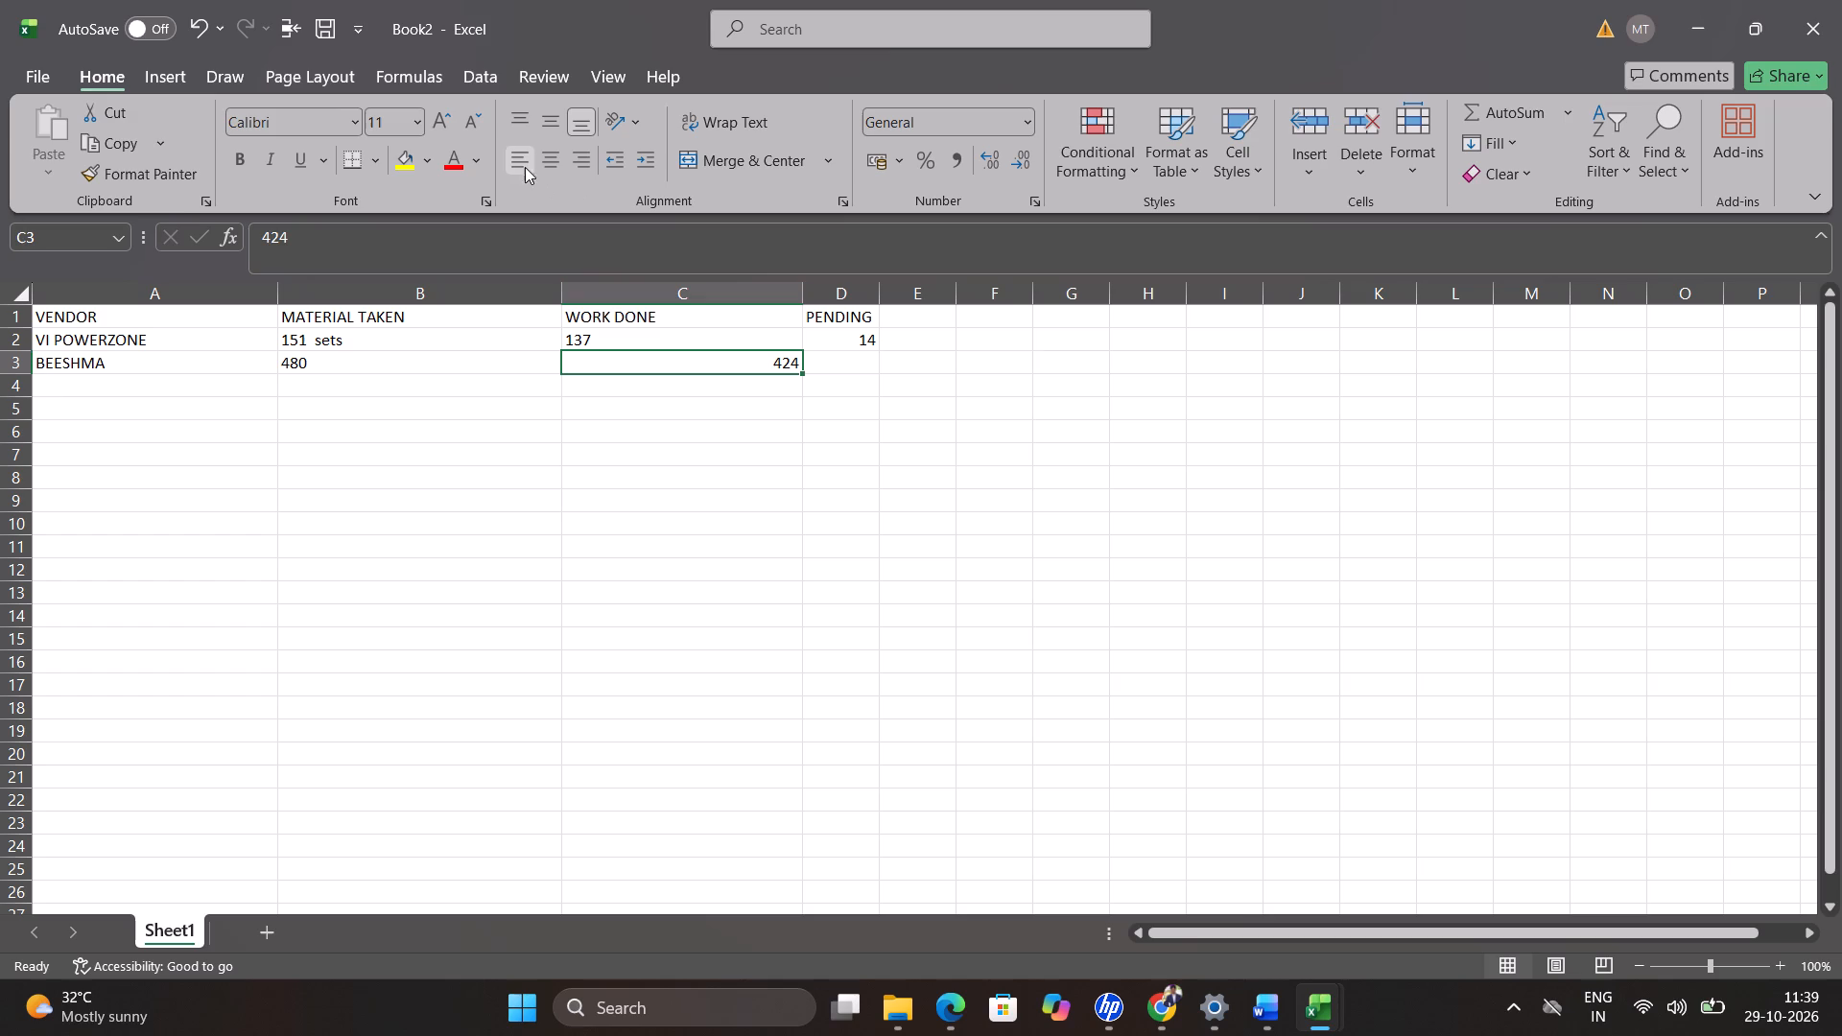
click(514, 155)
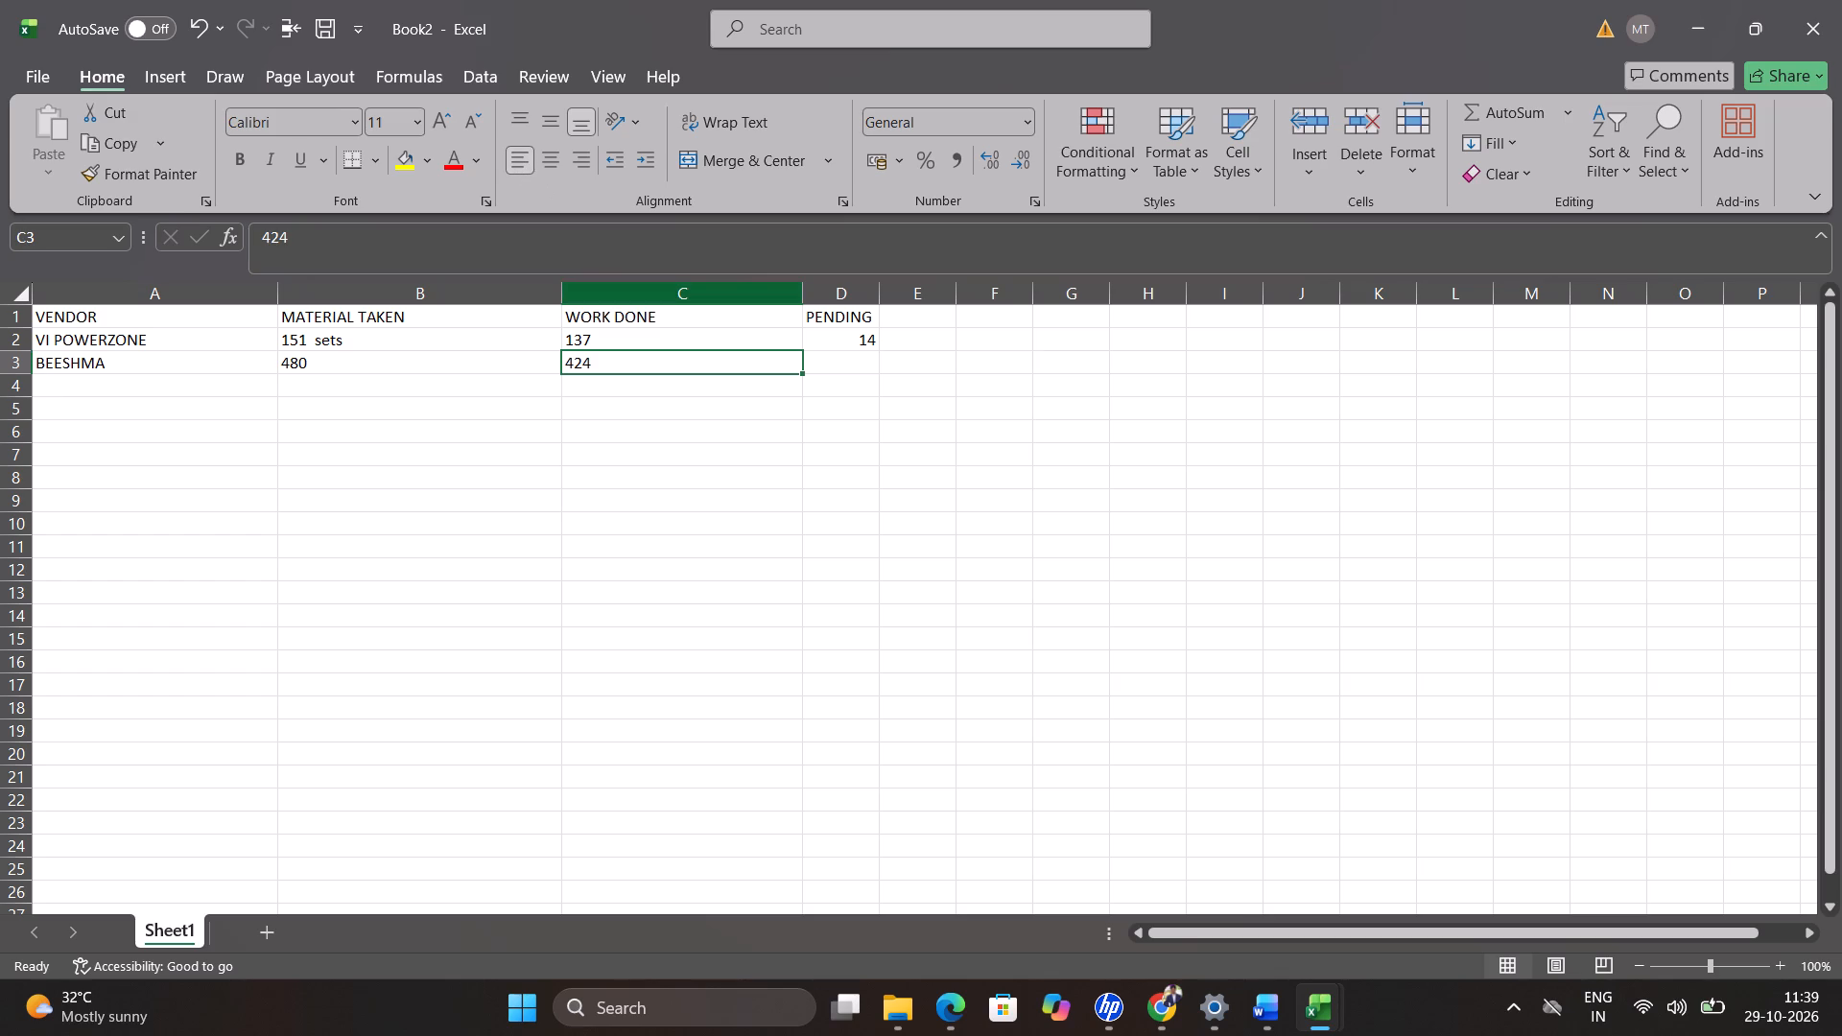
Enter 56 in D3 as the pending sets for BEESHMA.
click(839, 372)
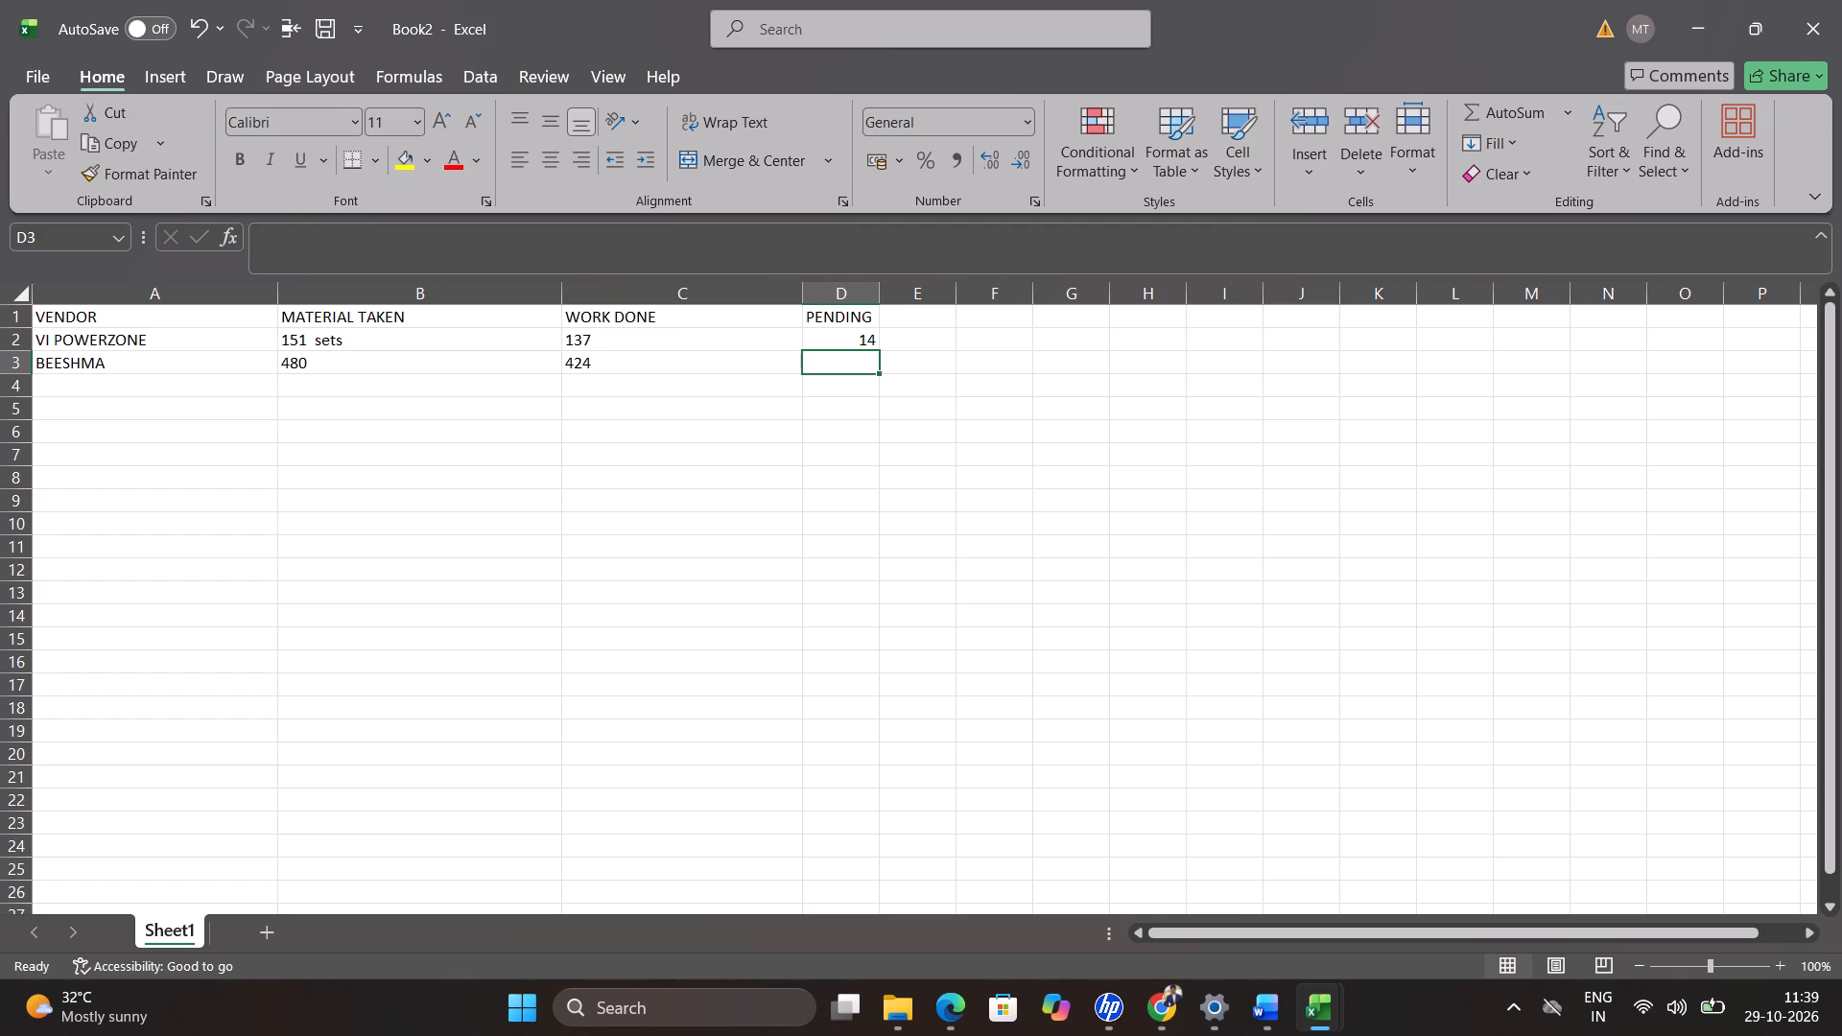
text(56)
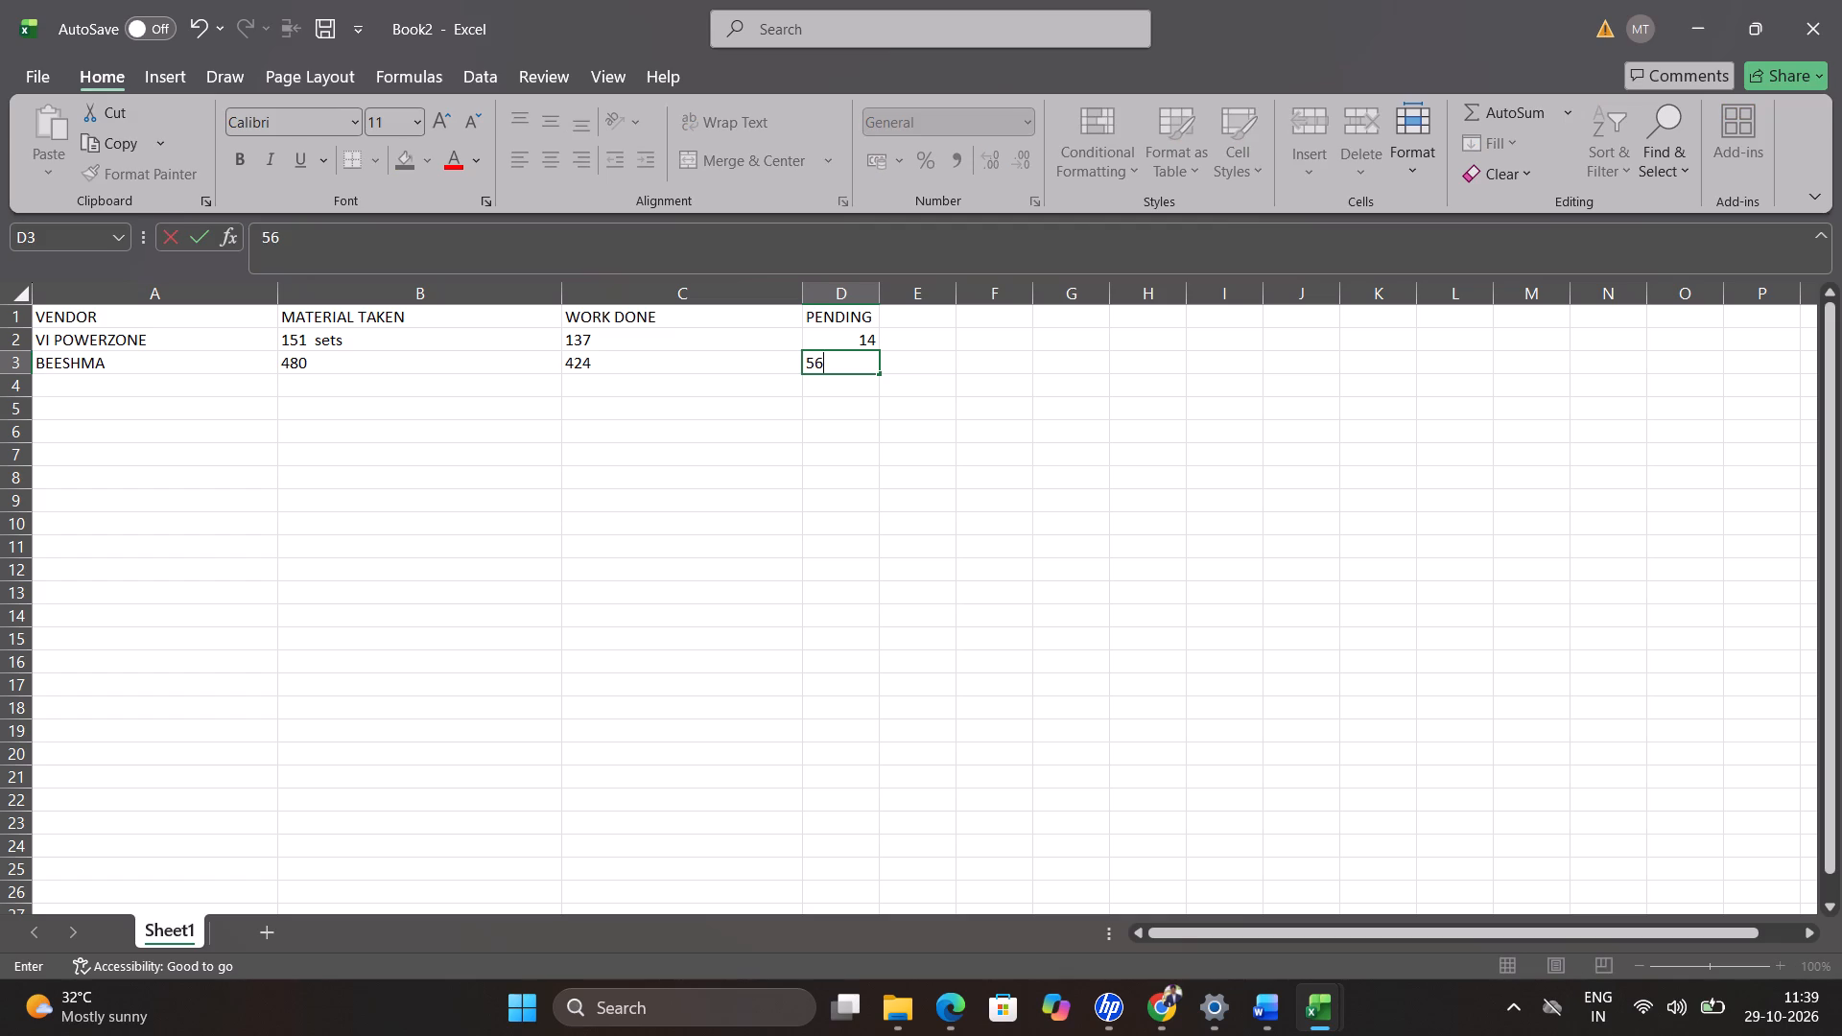
click(196, 389)
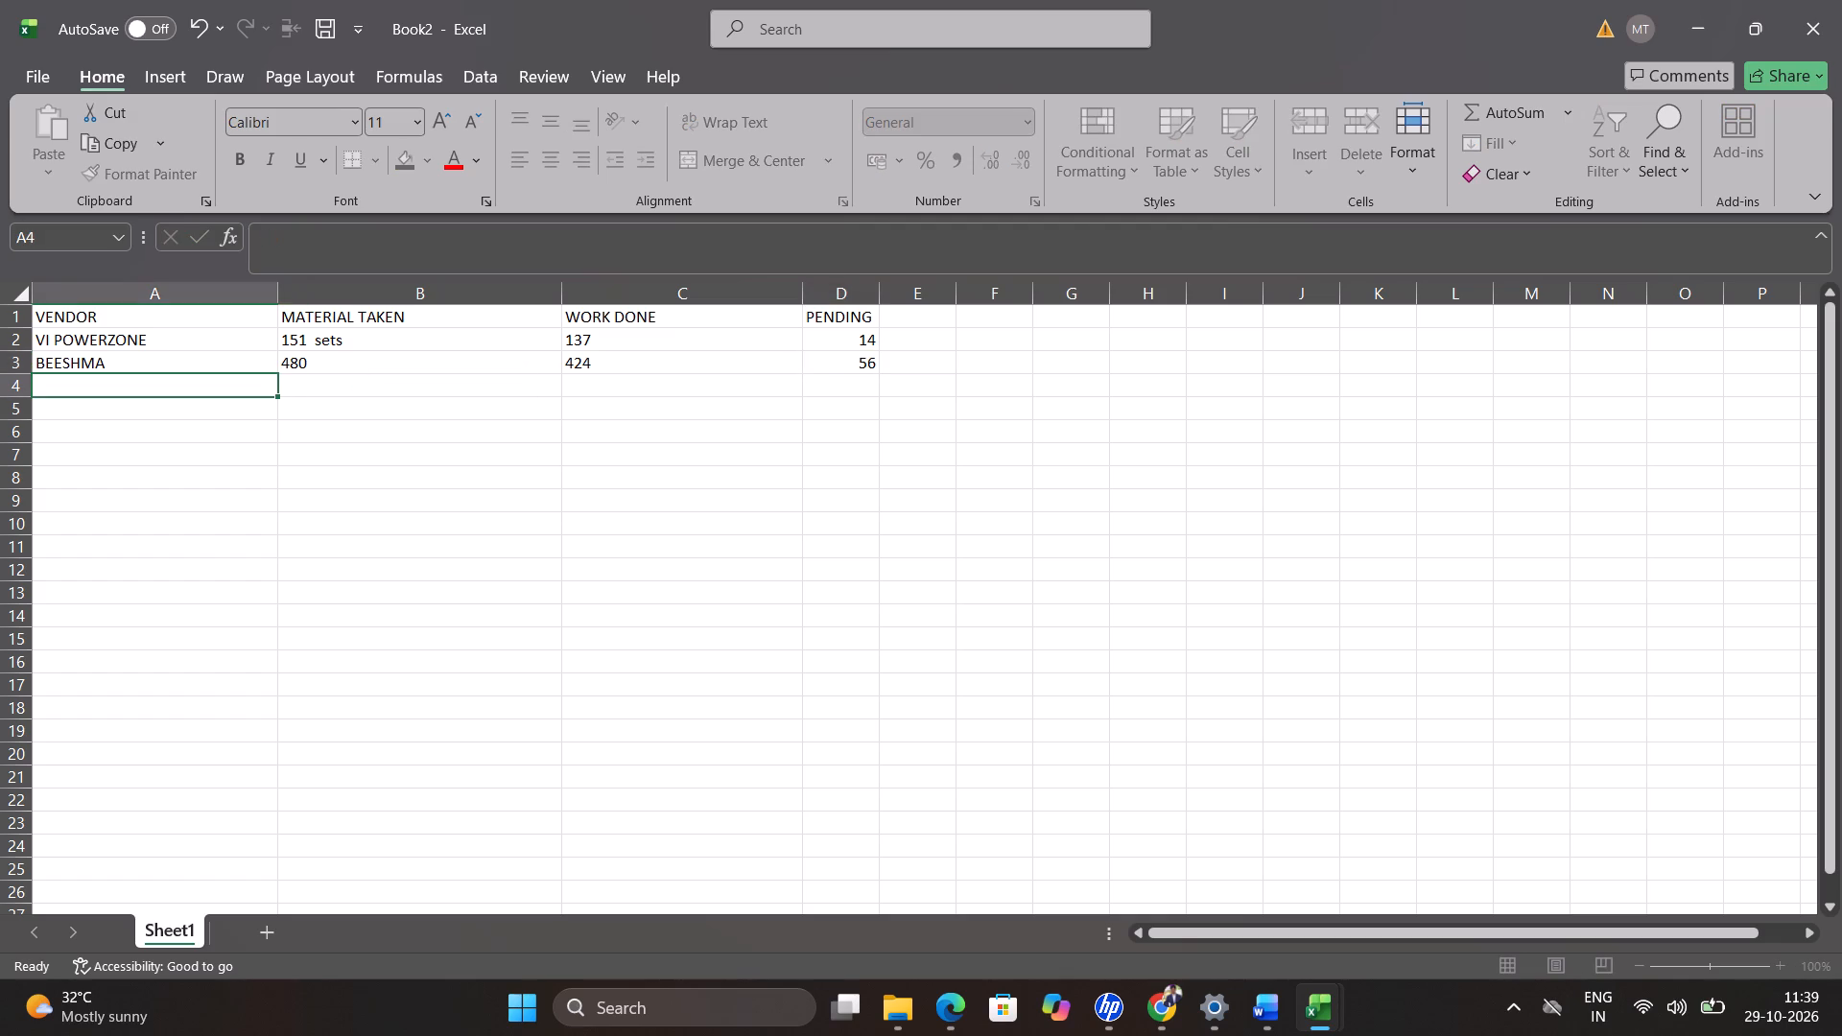
Extend the material heading in B1 to read MATERIAL TAKEN ASW PER SETS.
click(447, 318)
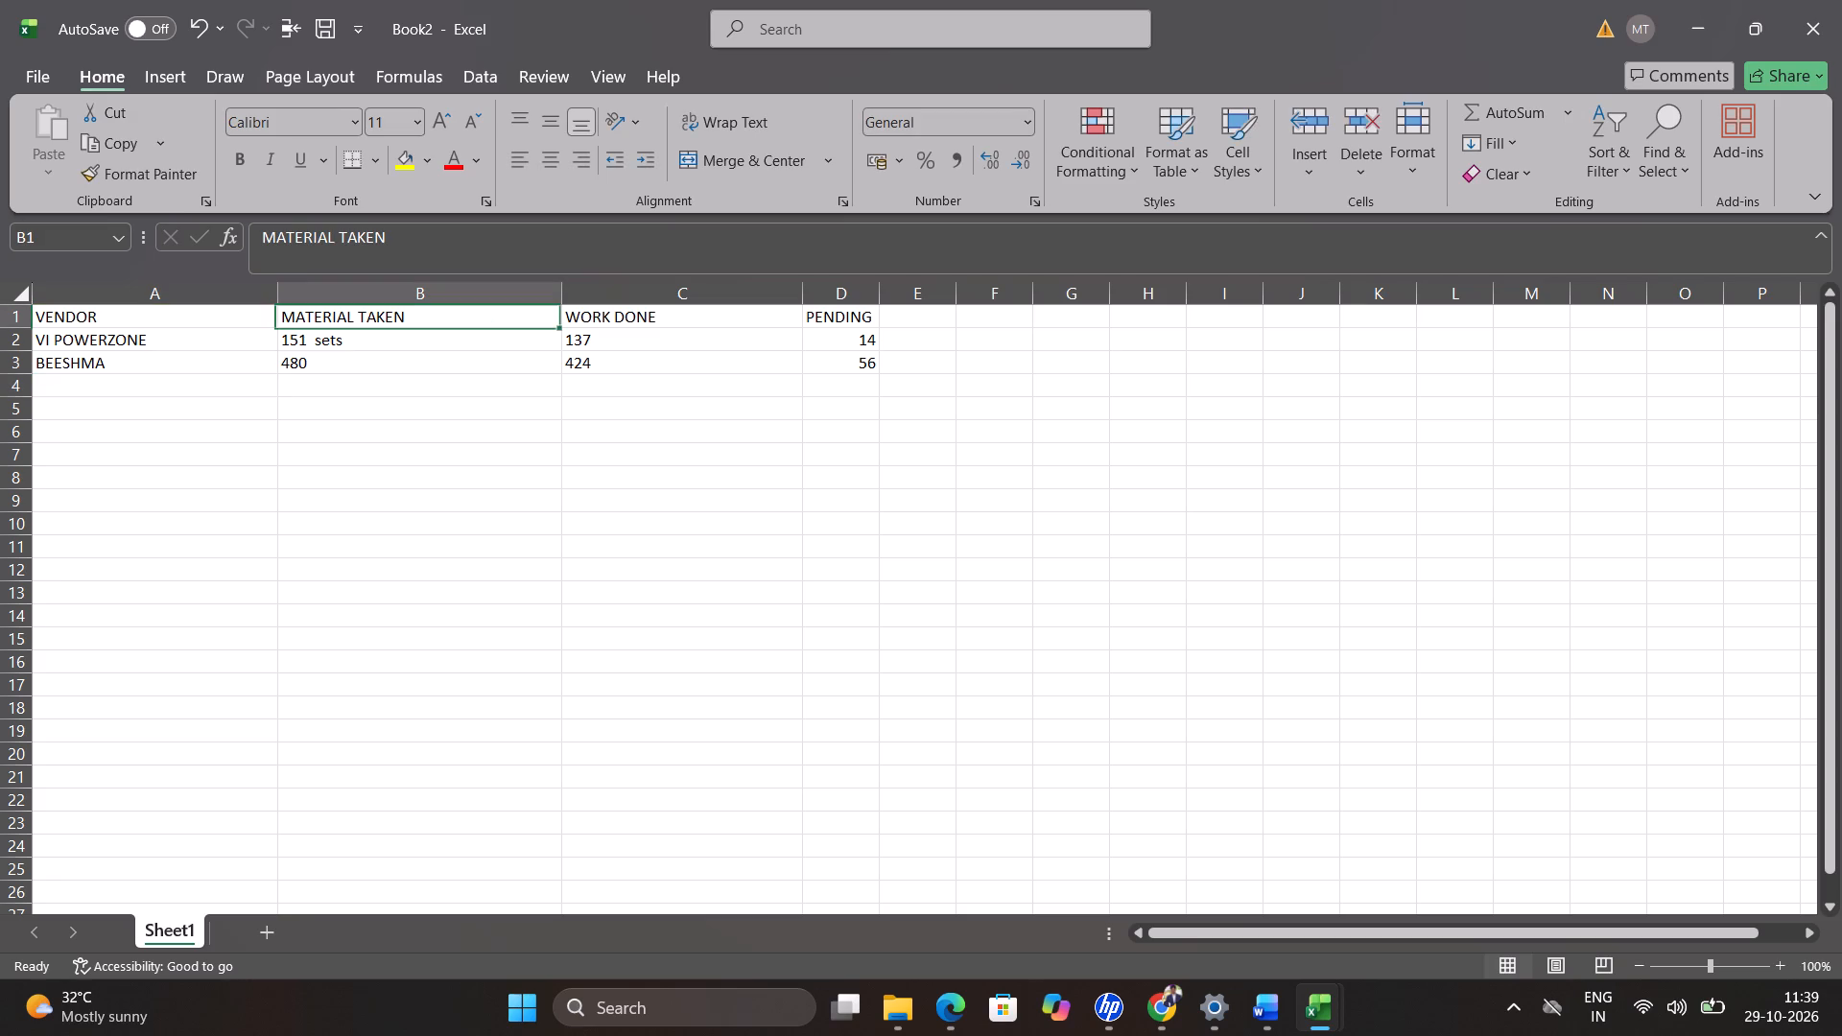
click(451, 235)
key(space)
text(PER)
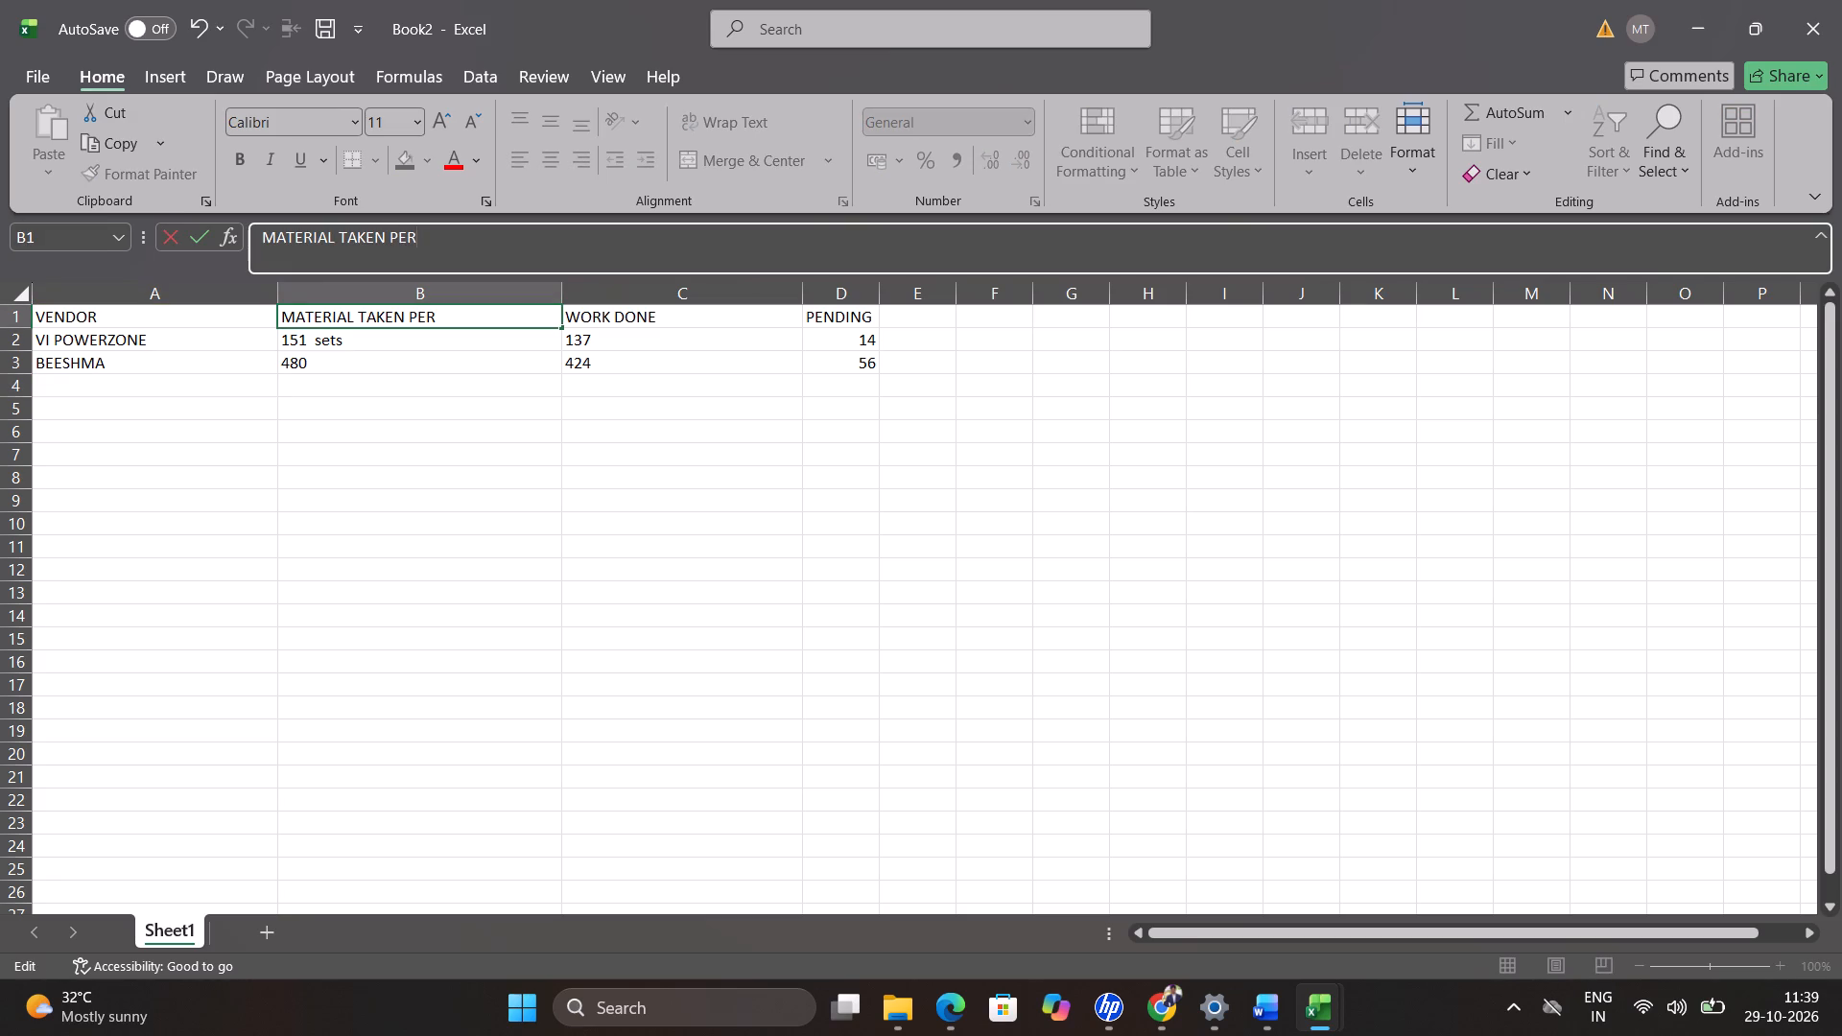
key(BackSpace)
key(BackSpace)
key(BackSpace)
text(ASW PER SETS)
click(401, 366)
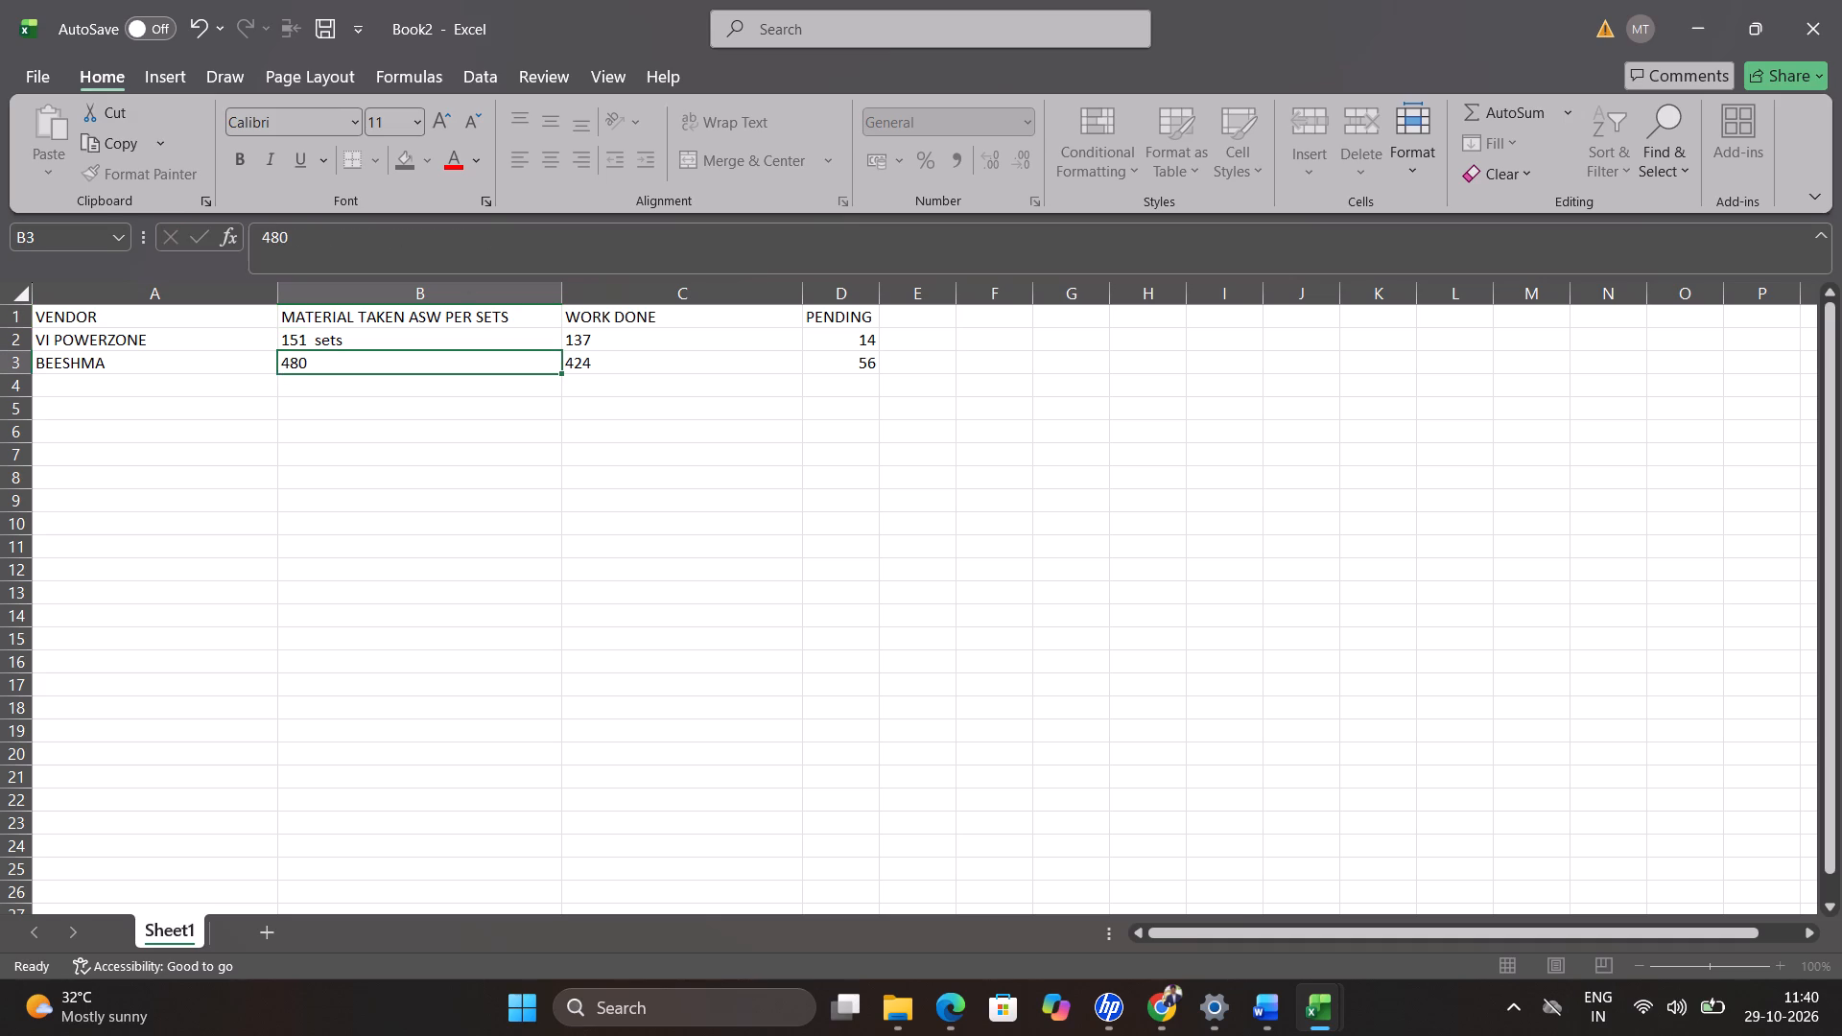
Enter SURESH as the next vendor in A4.
click(391, 391)
click(219, 390)
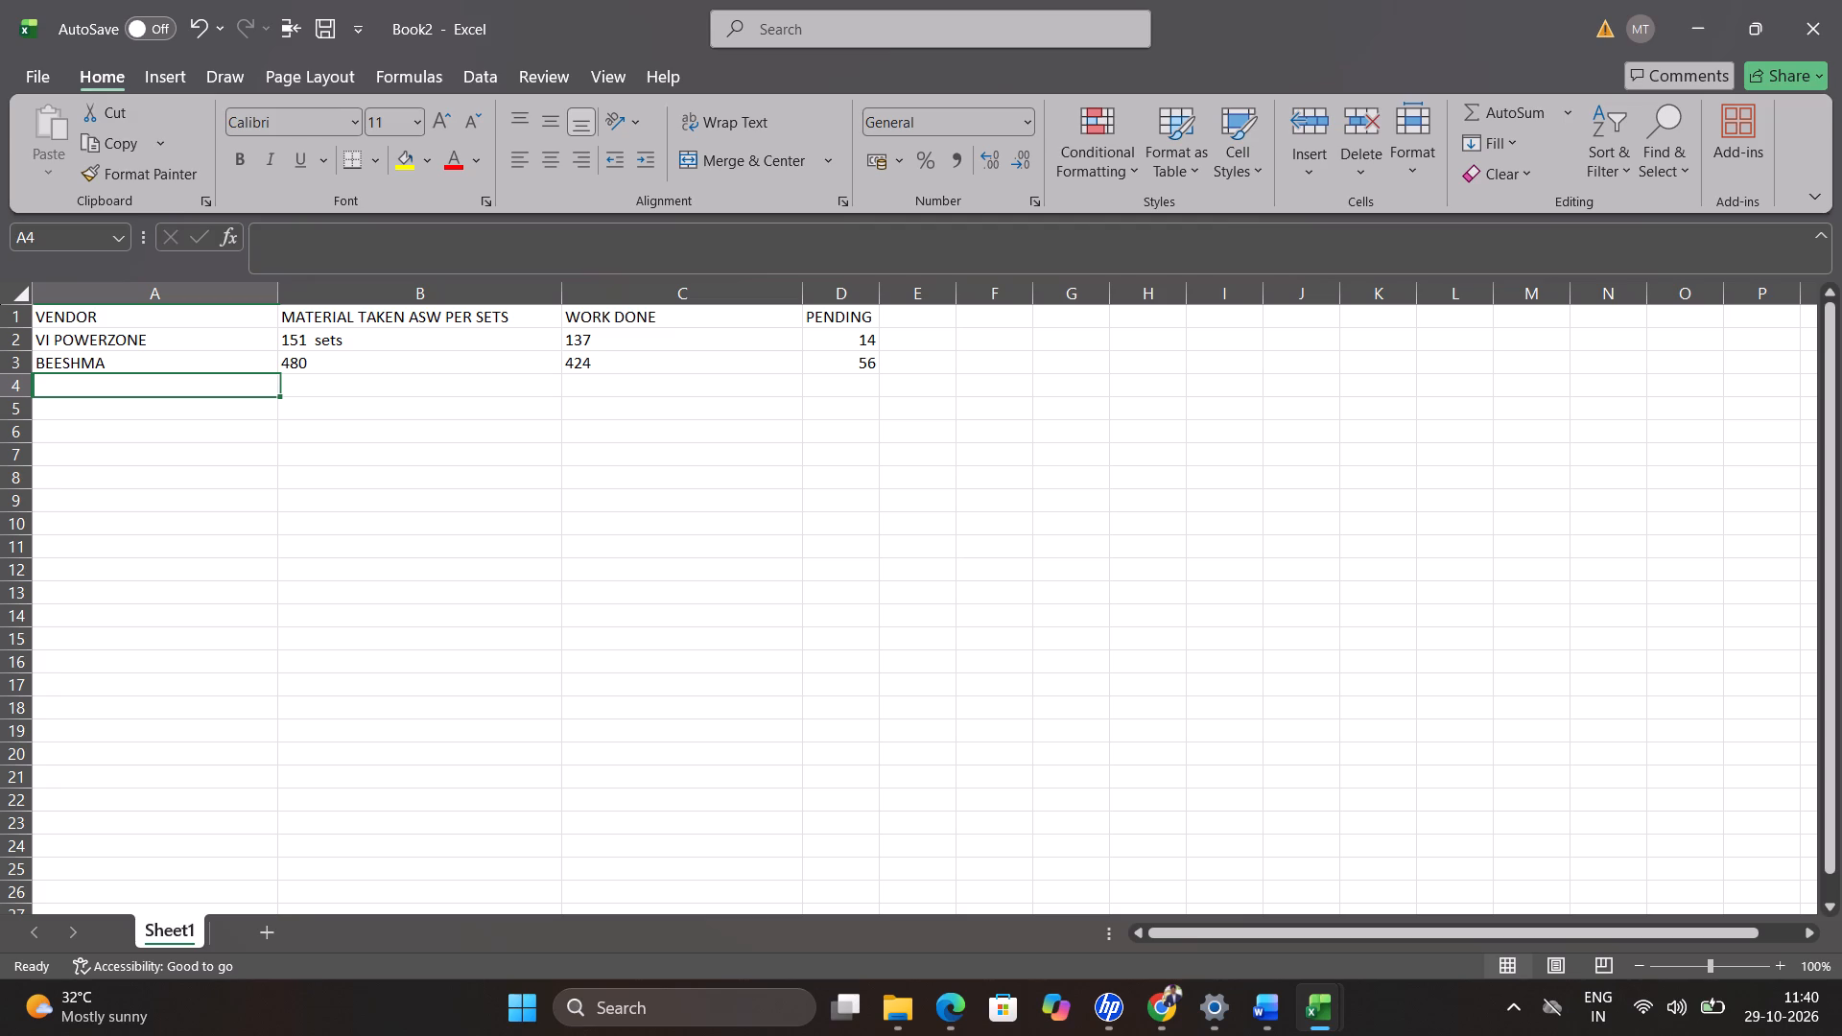
text(SUES)
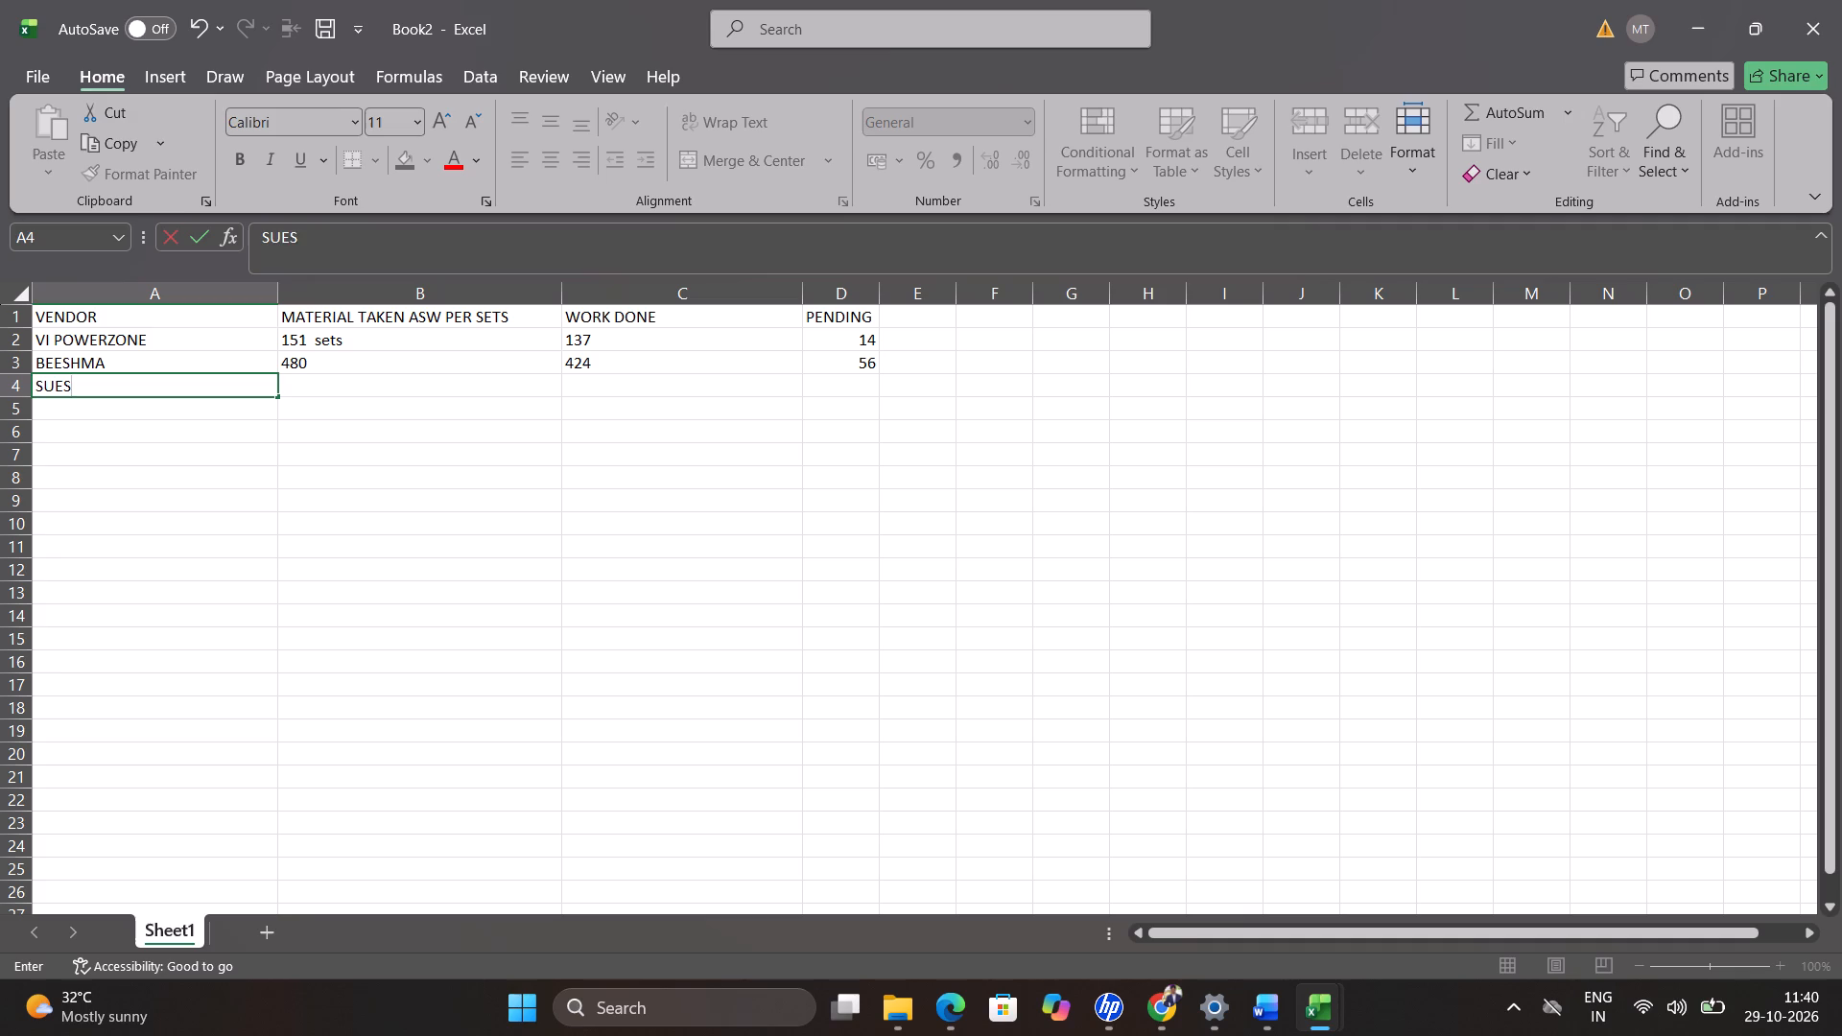
key(BackSpace)
key(BackSpace)
text(RESH)
key(space)
click(312, 384)
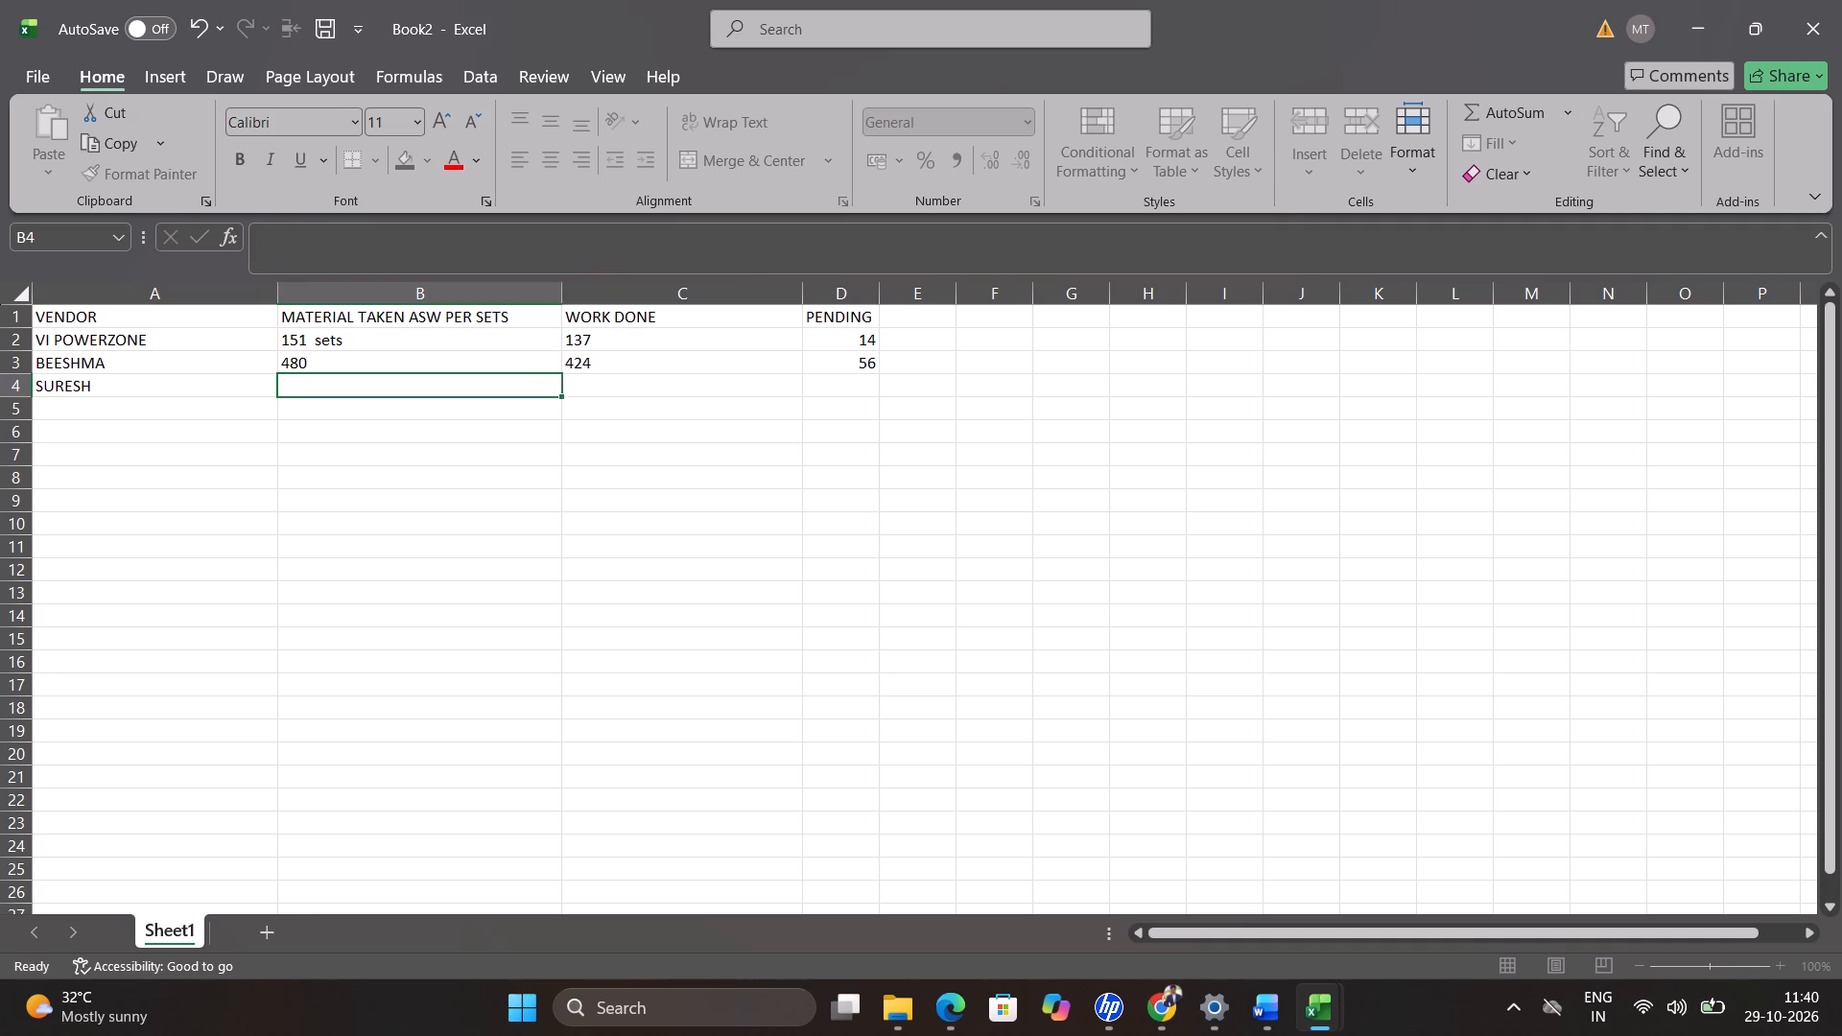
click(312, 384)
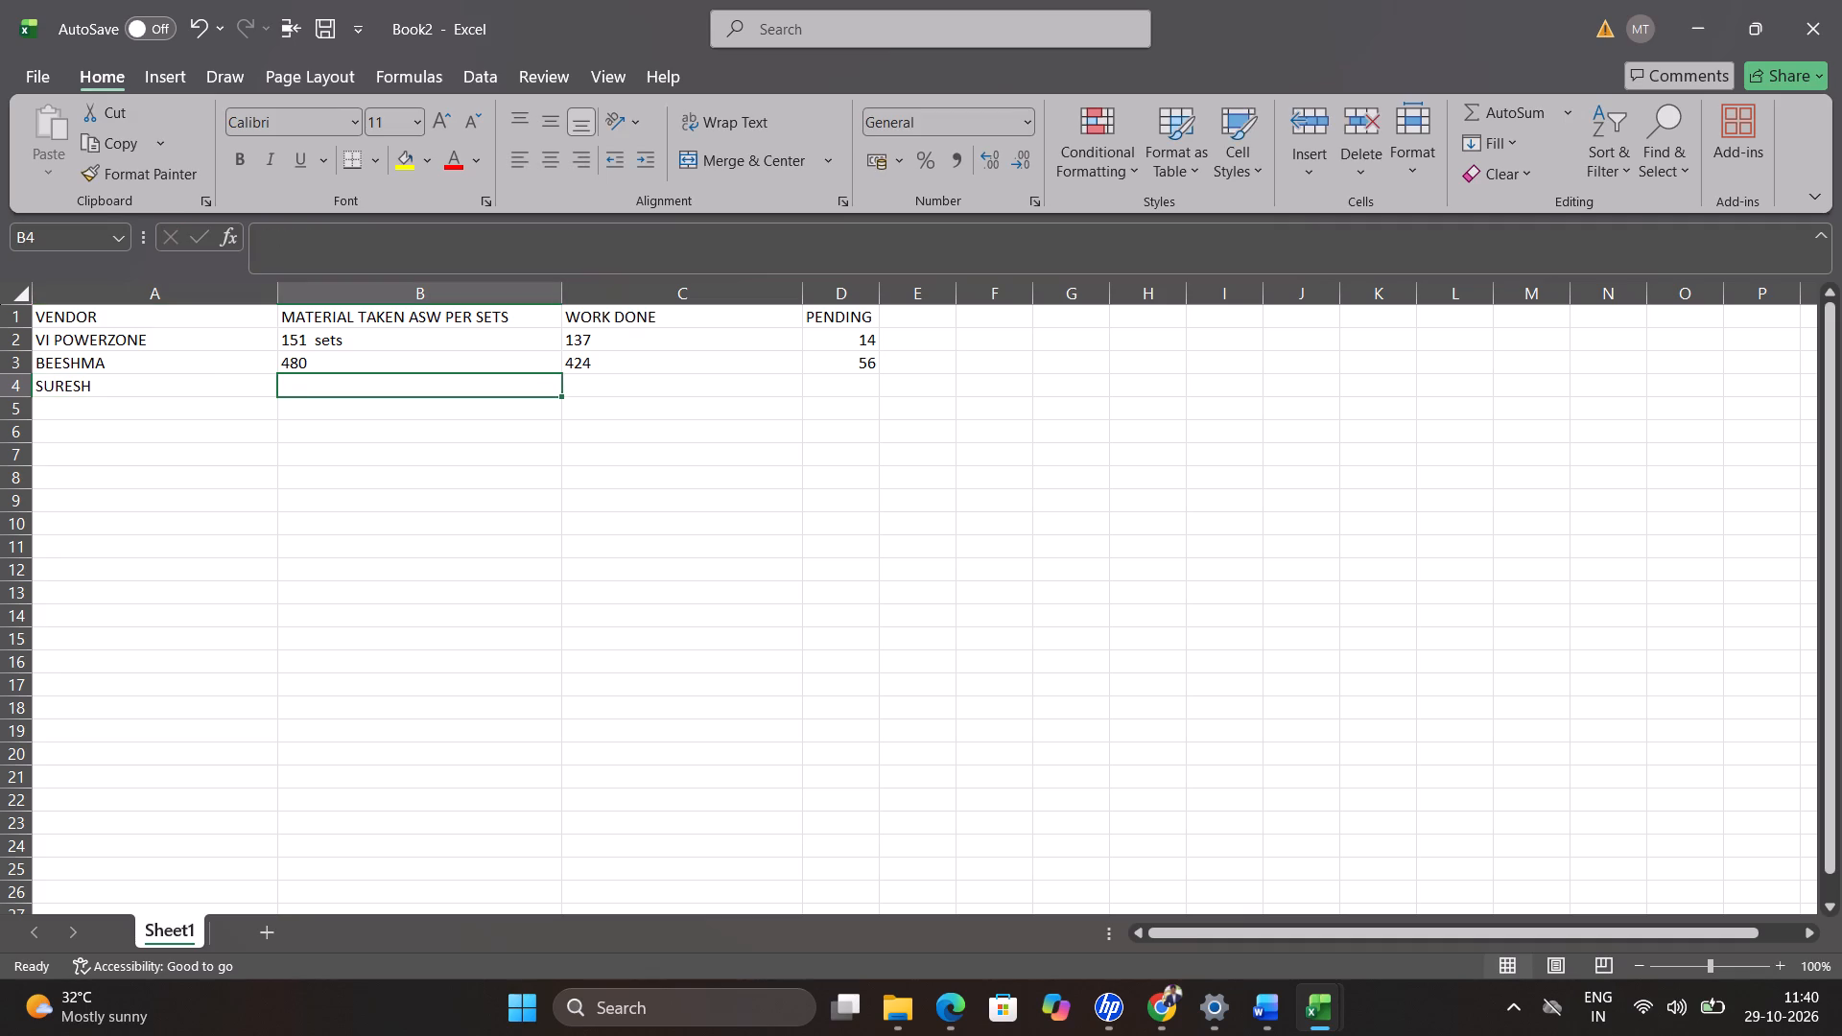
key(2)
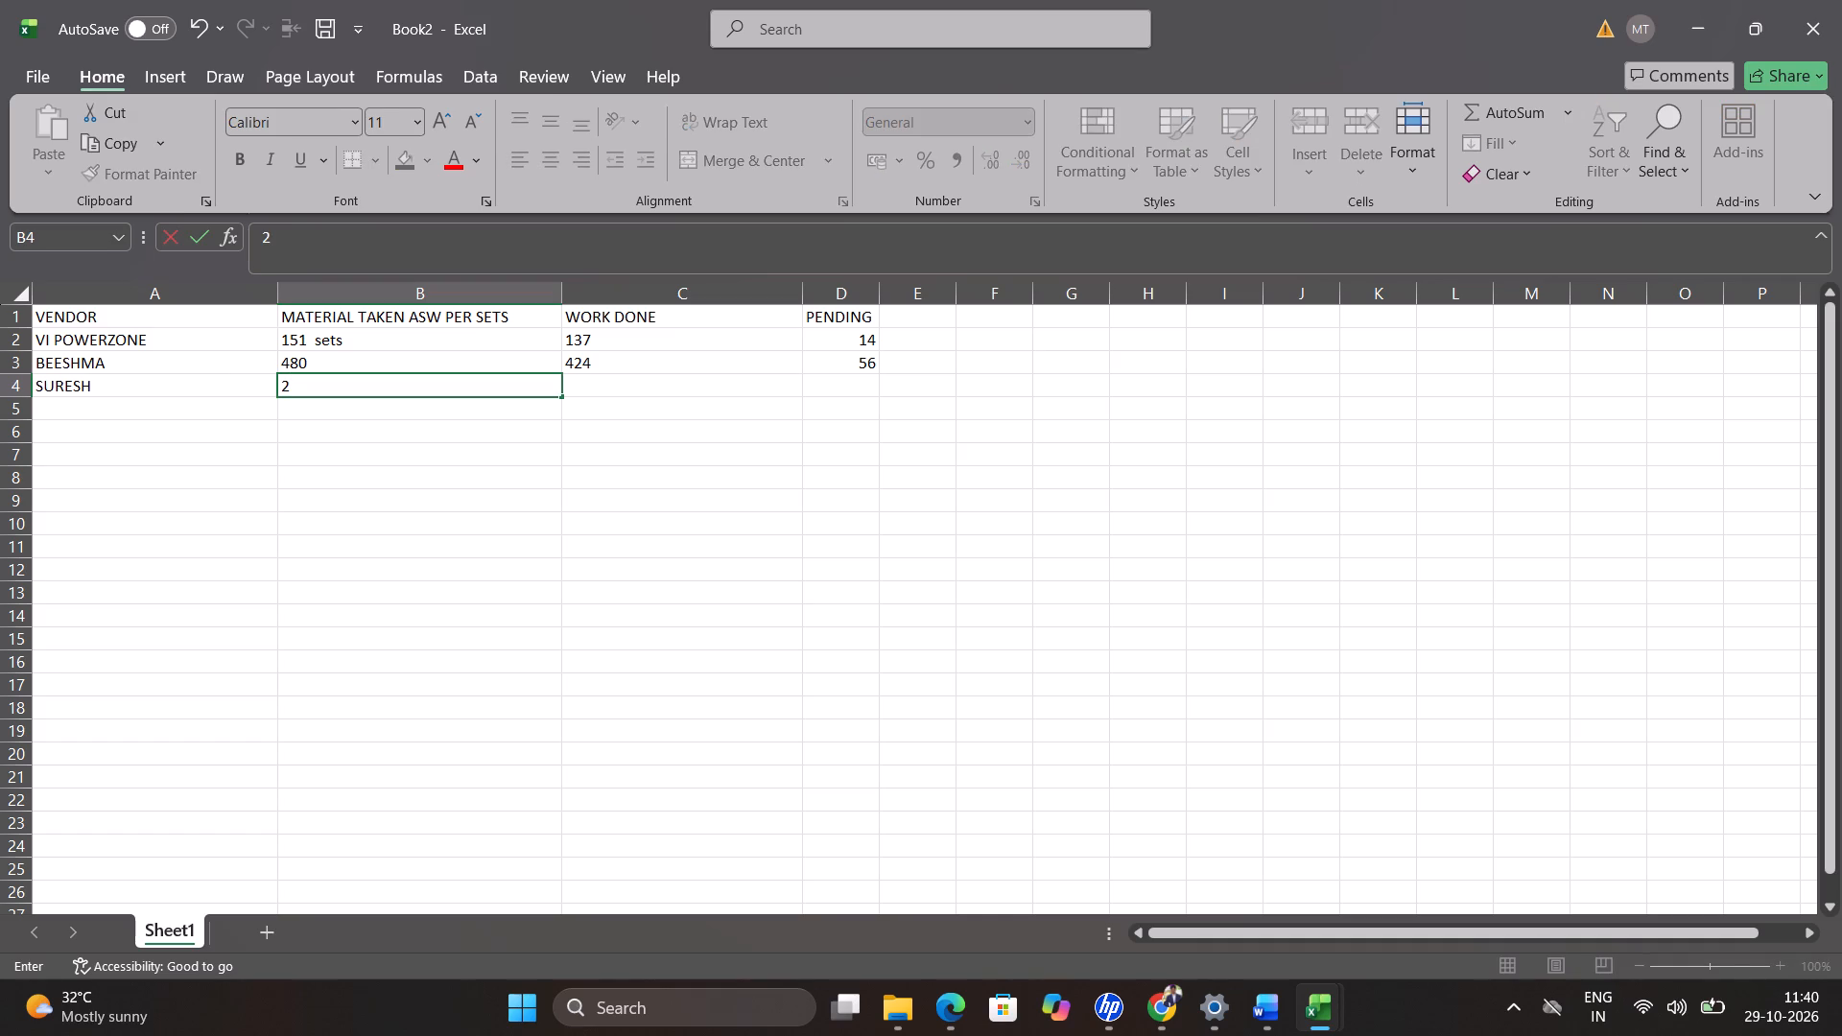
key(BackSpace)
Switch to the SUNGRACE site in Edge and generate the Particular Installer Wise material utilisation report for SureshTeam with the full system kitt, and review it.
click(951, 1010)
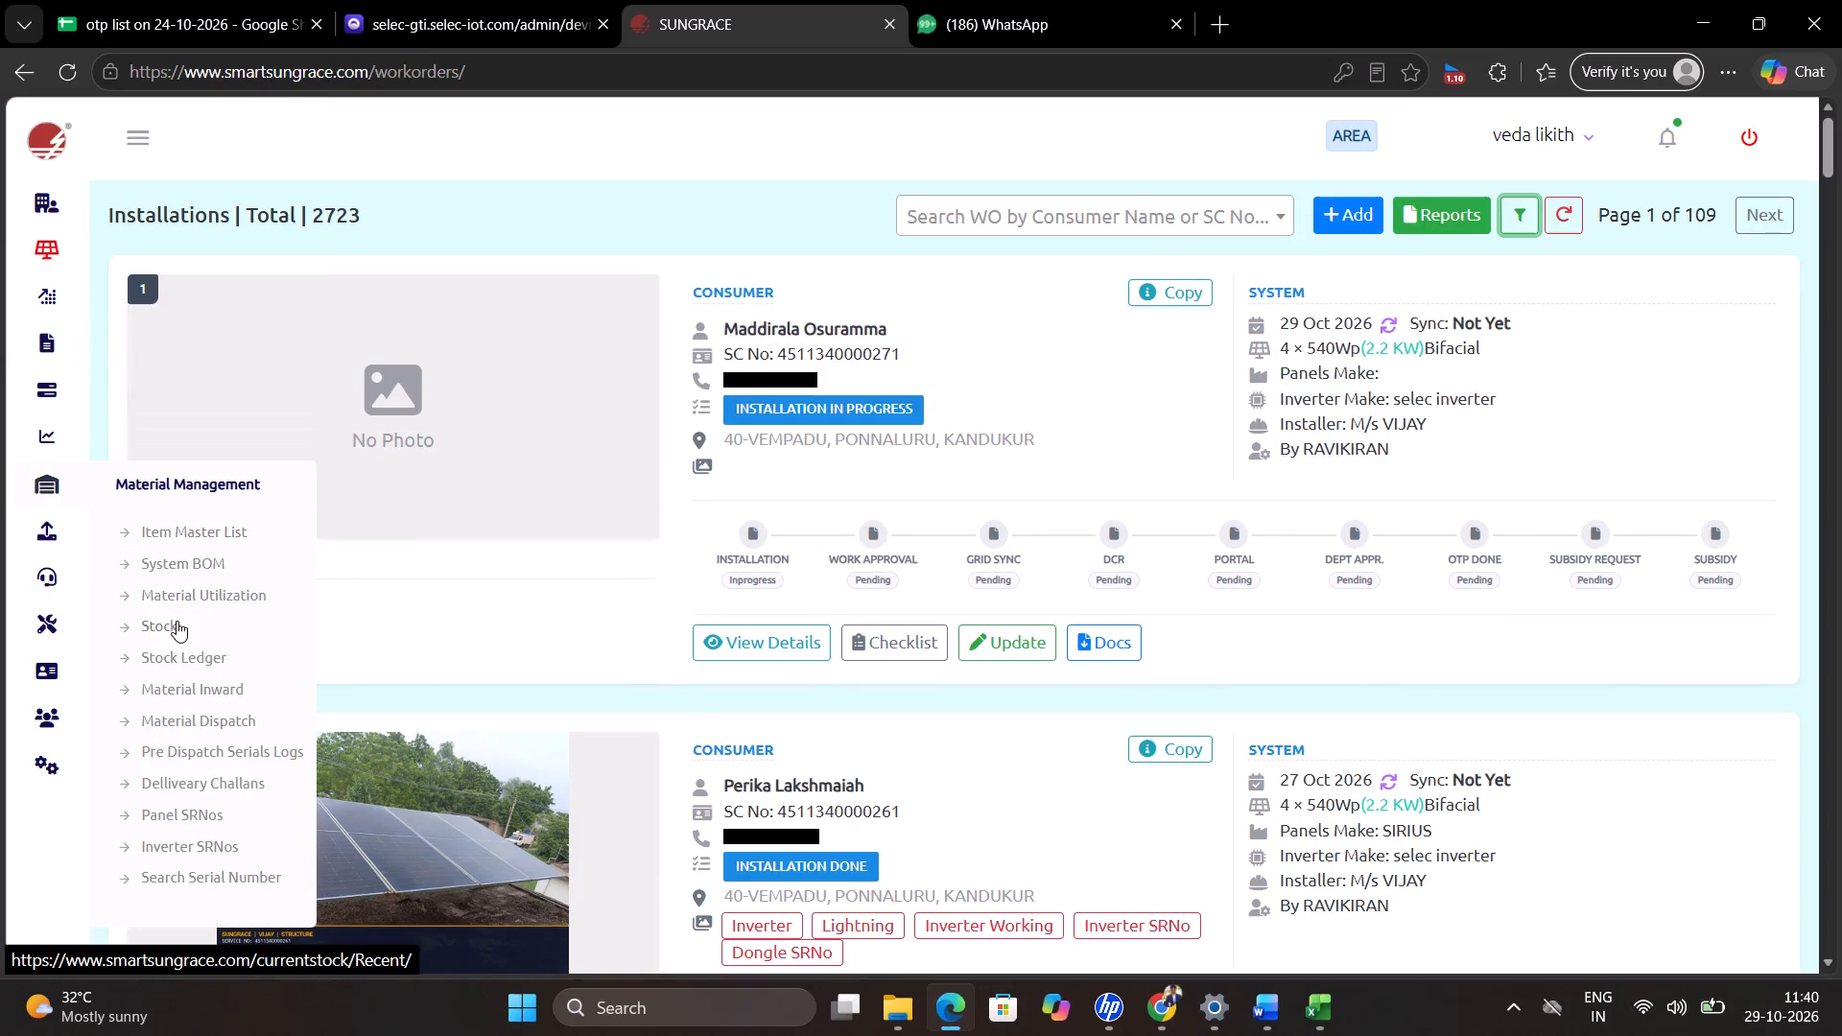
click(193, 580)
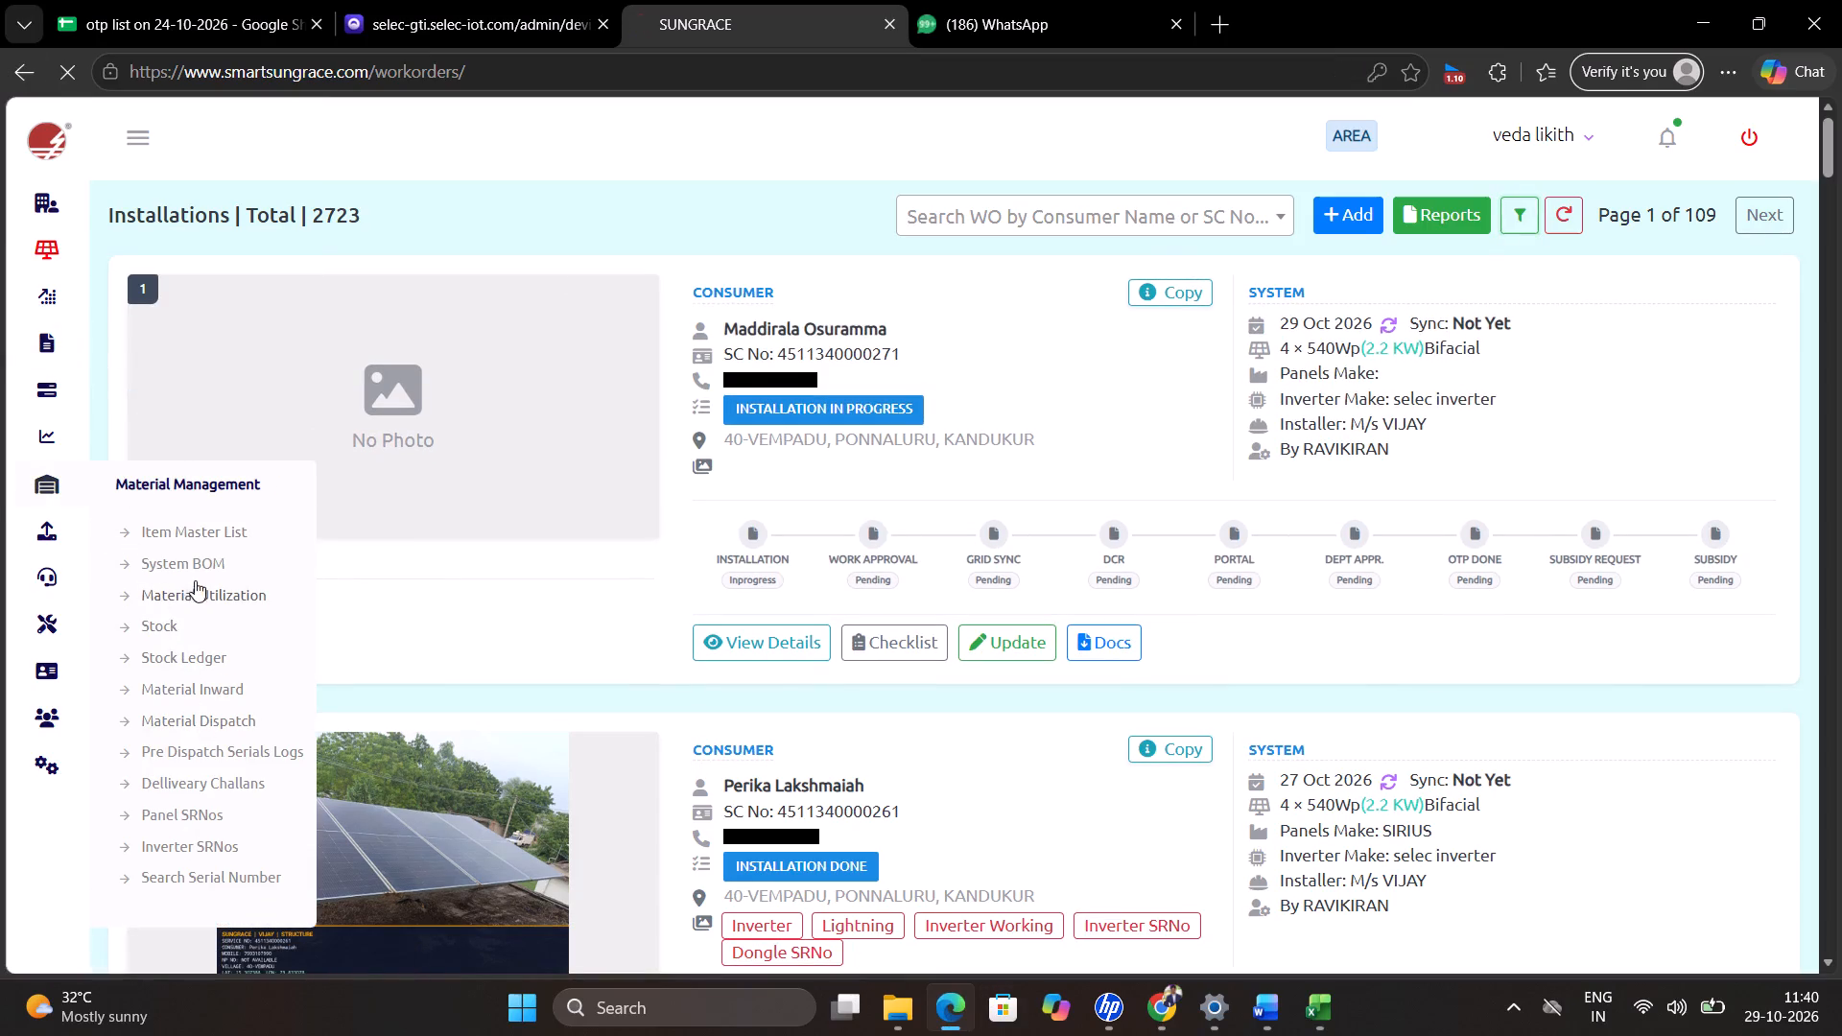
click(927, 485)
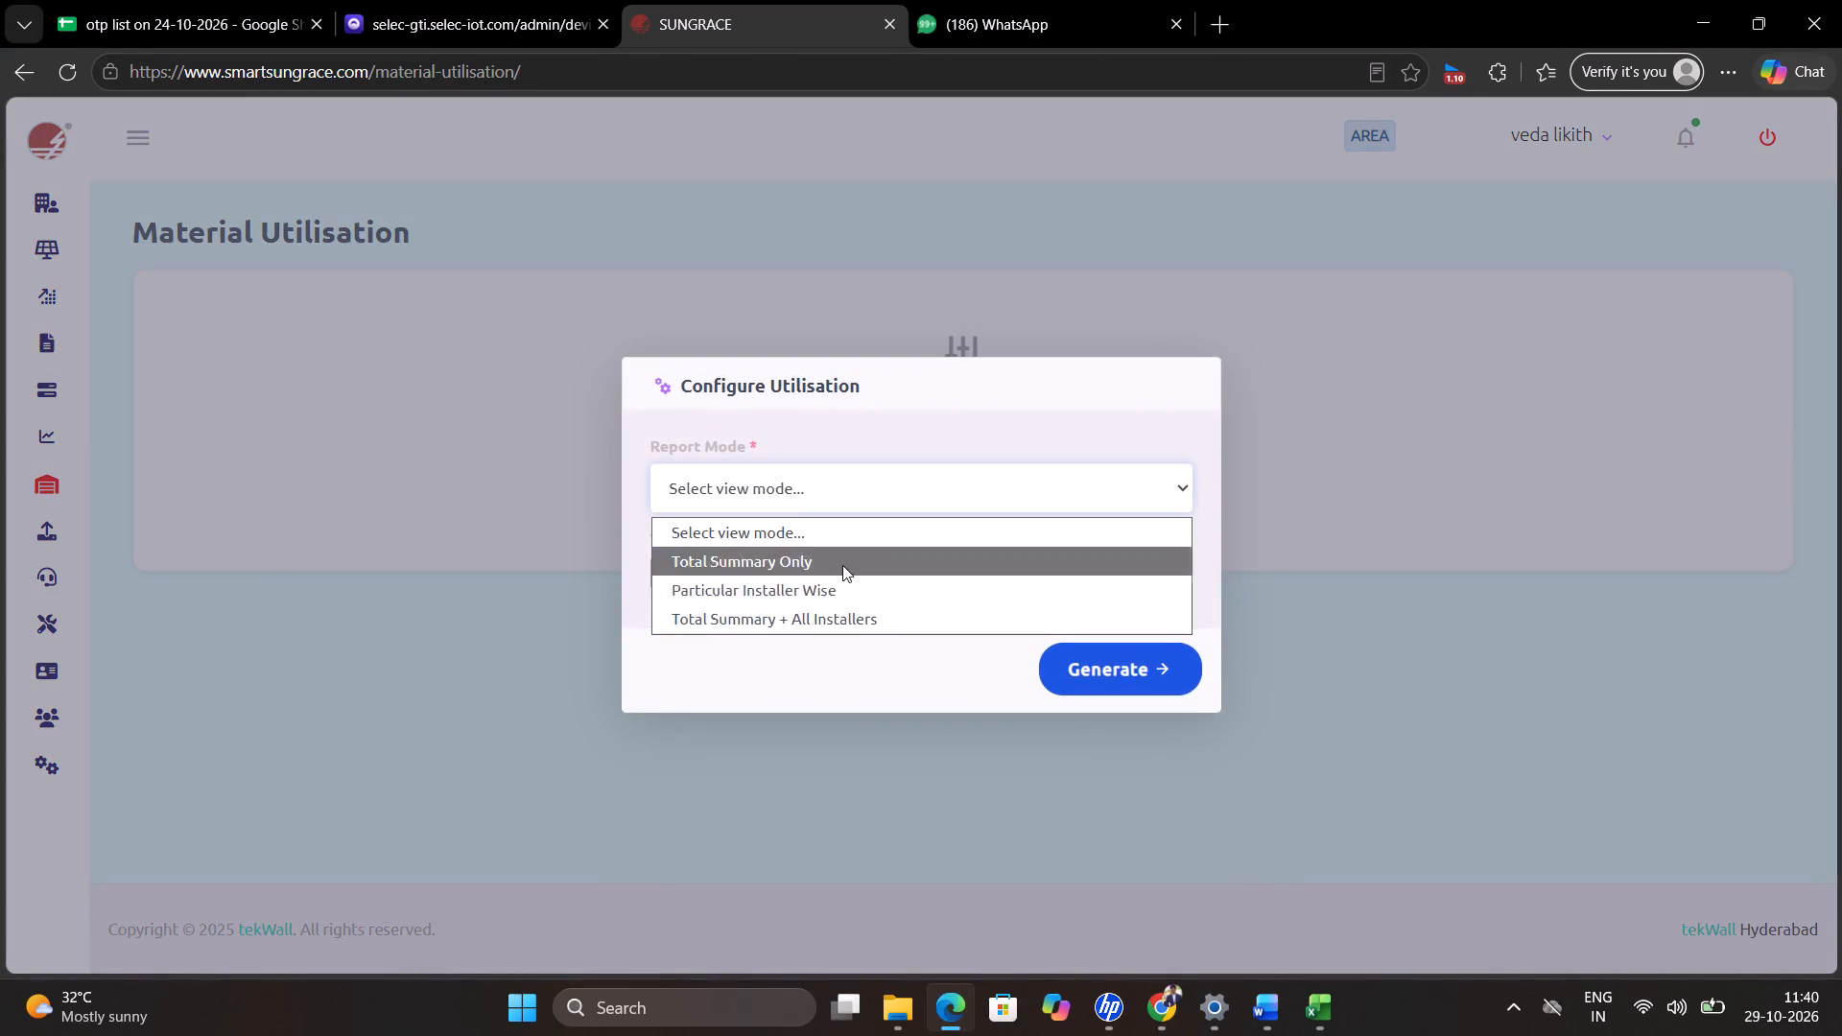
click(802, 597)
click(862, 553)
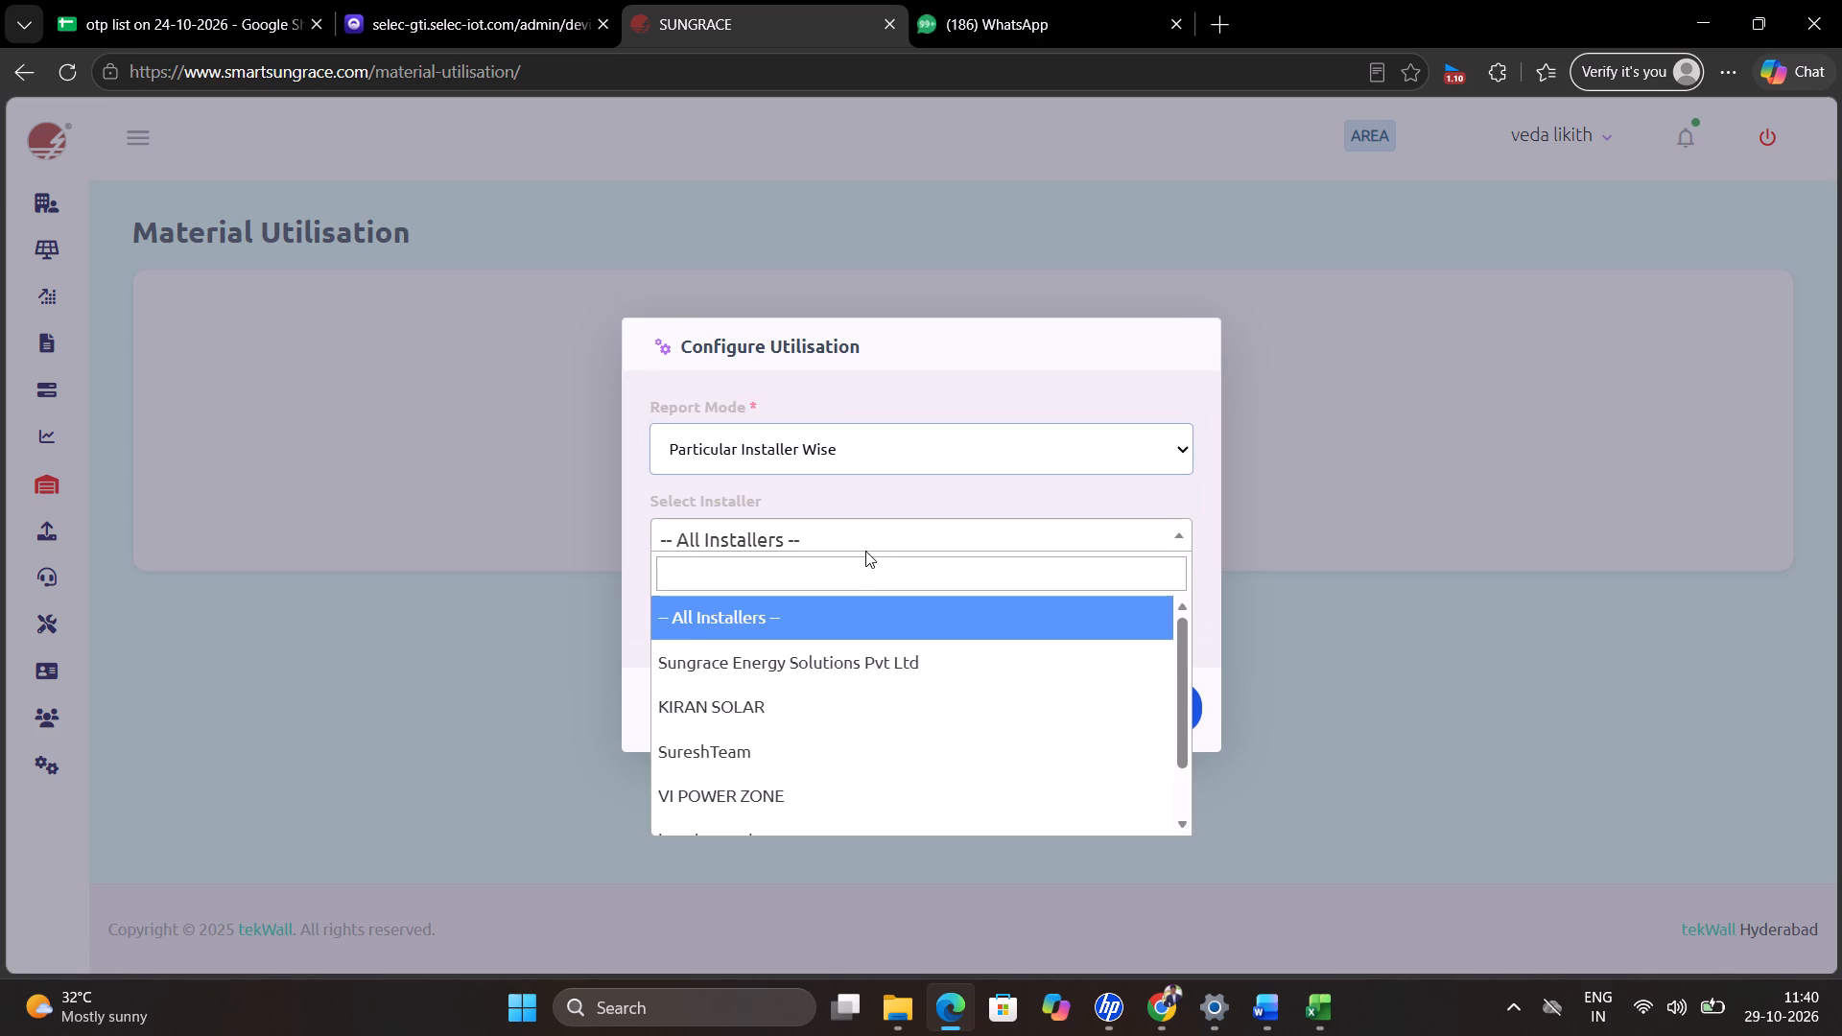
click(753, 745)
click(852, 605)
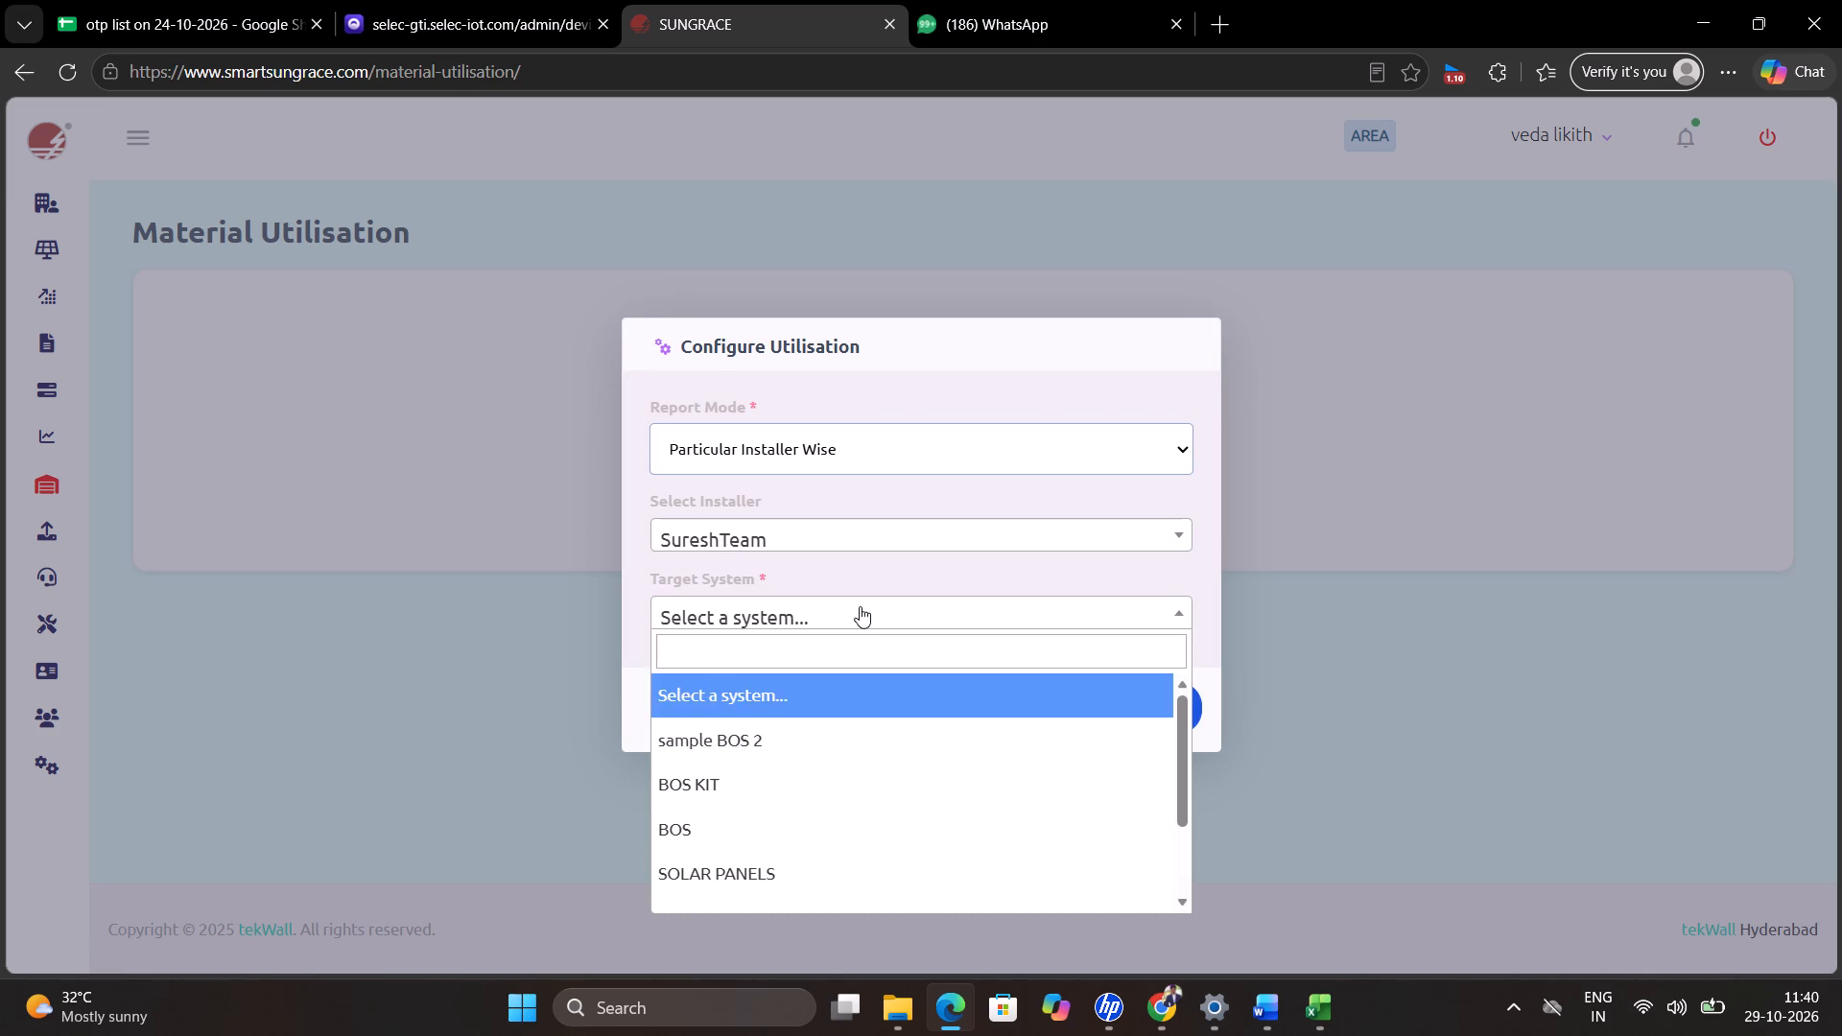
drag(820, 749, 811, 834)
scroll(814, 803, down, 2)
click(917, 620)
scroll(905, 634, down, 7)
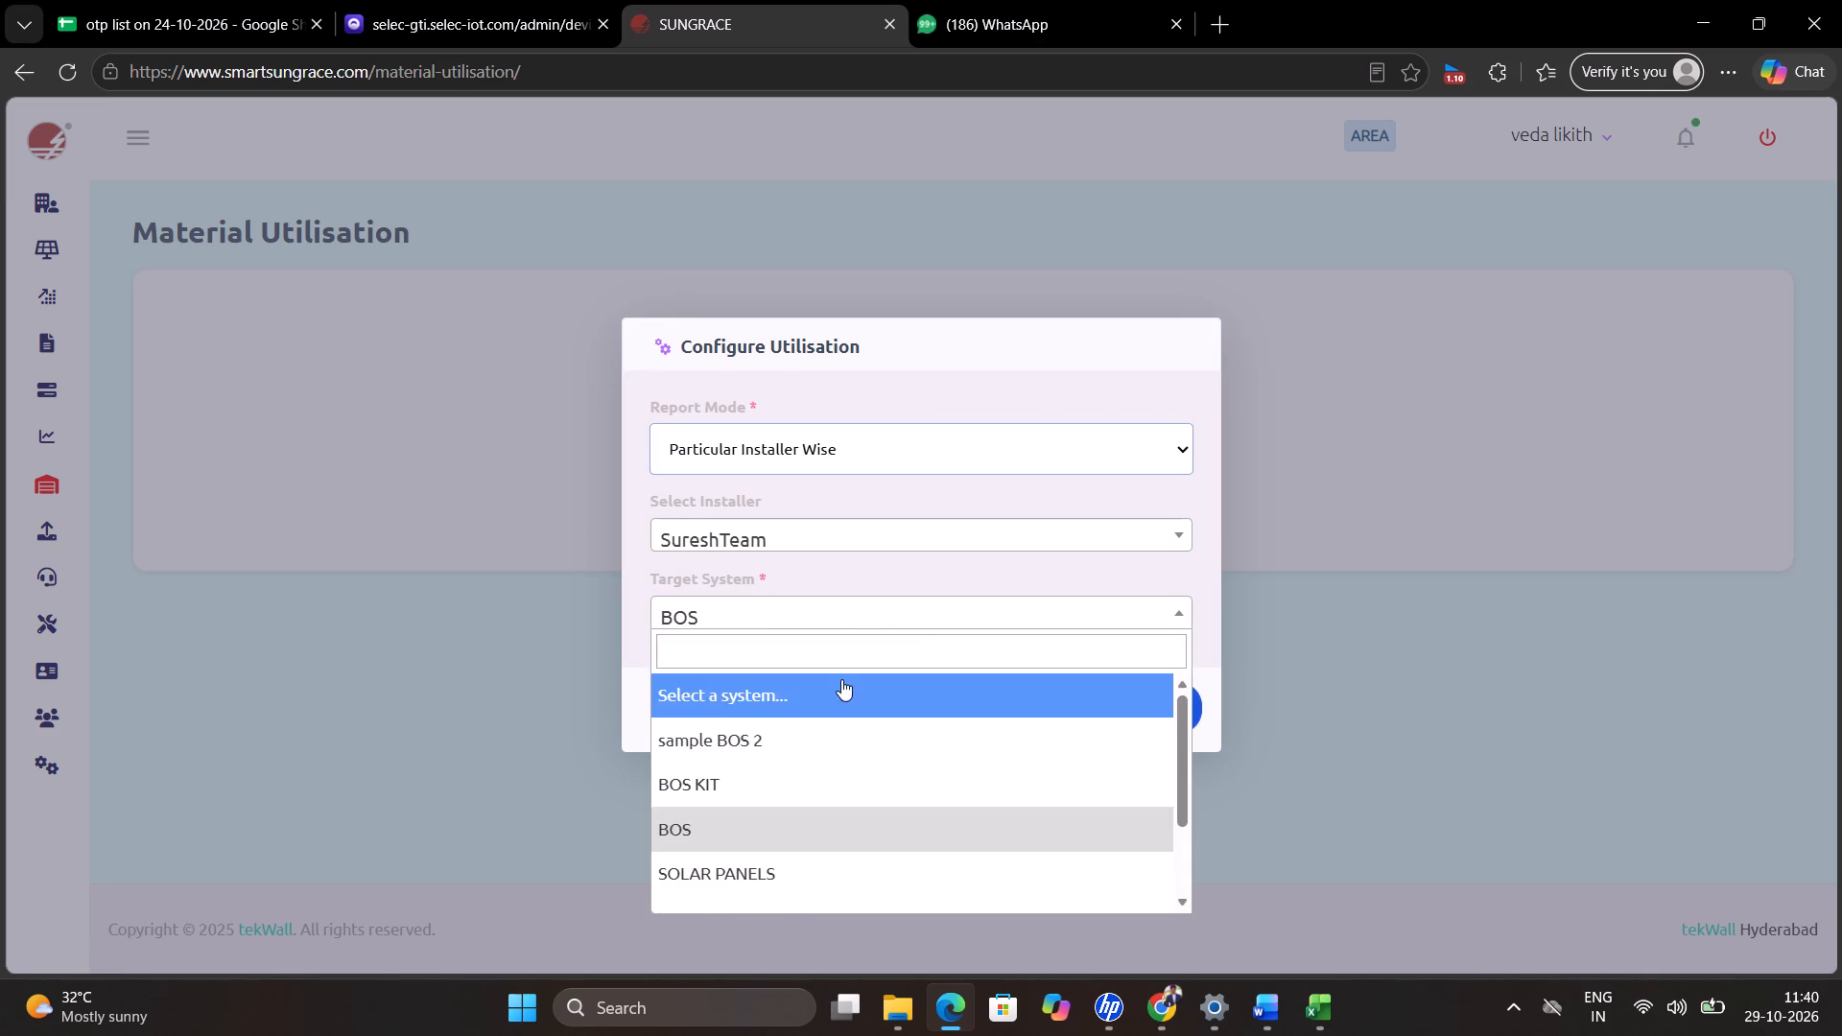
scroll(841, 679, down, 14)
click(758, 852)
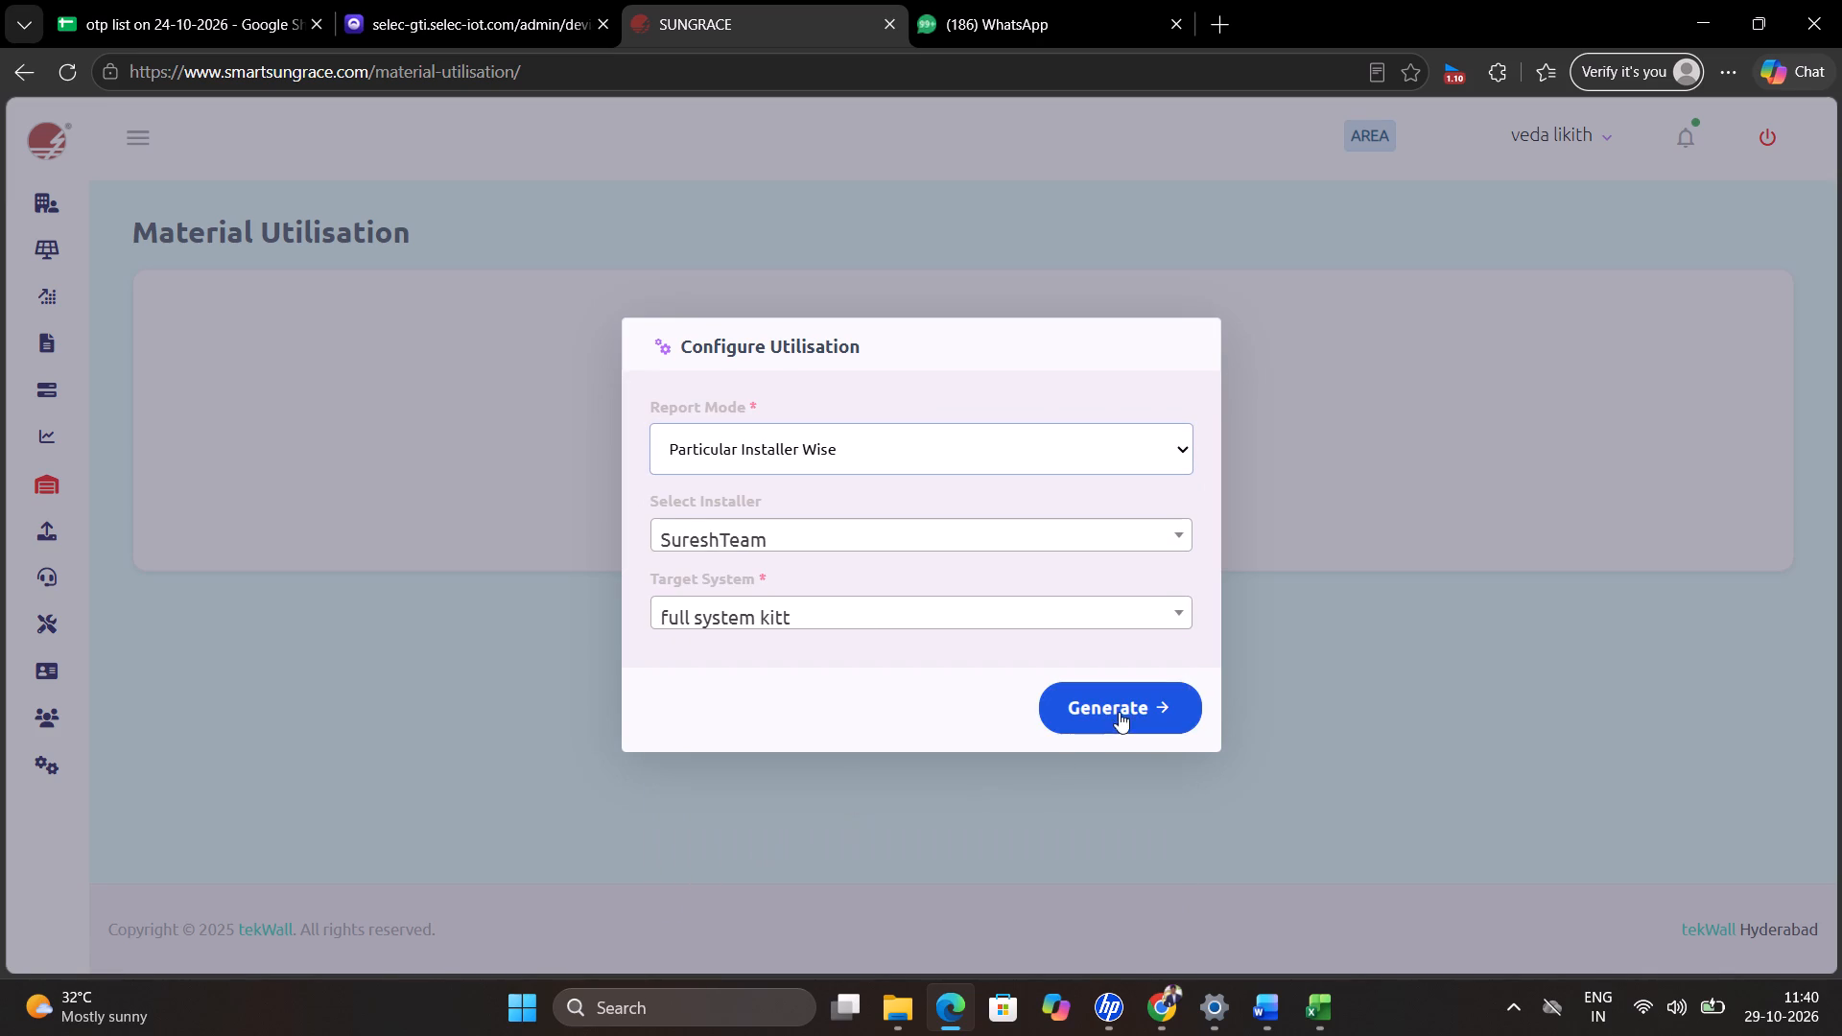
click(1119, 712)
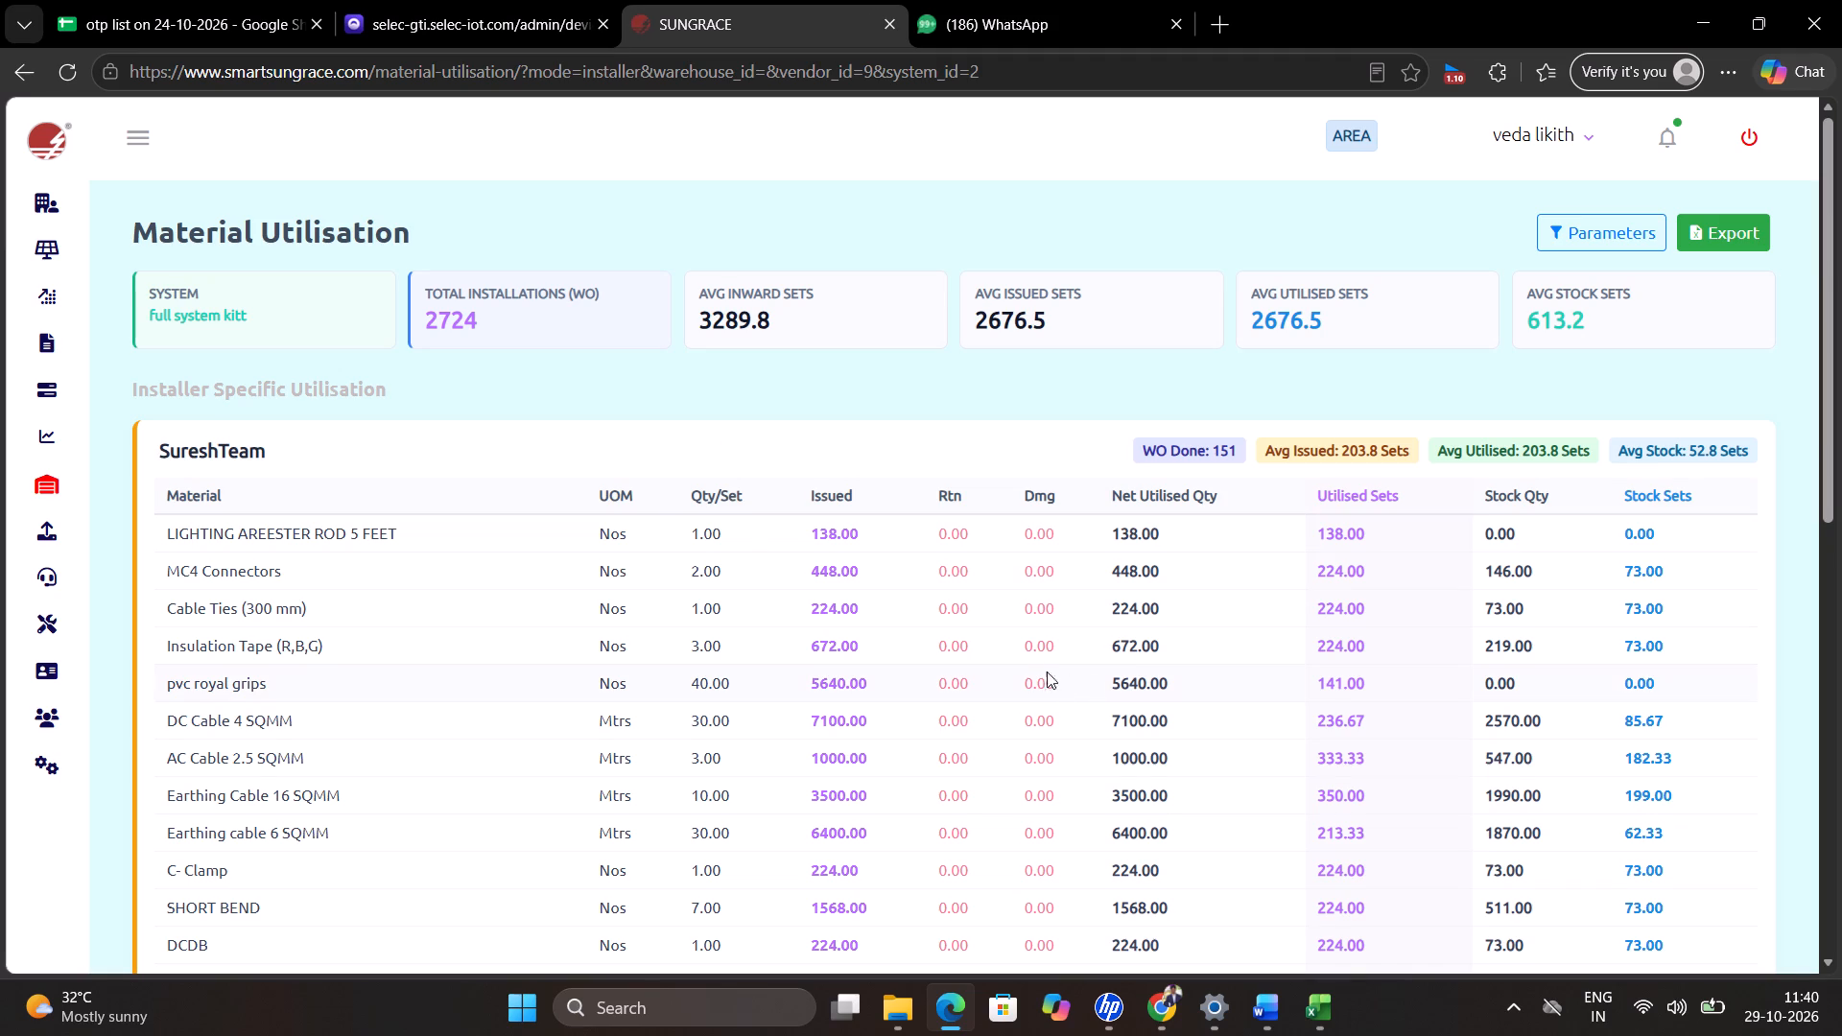
scroll(954, 624, down, 6)
scroll(735, 580, down, 4)
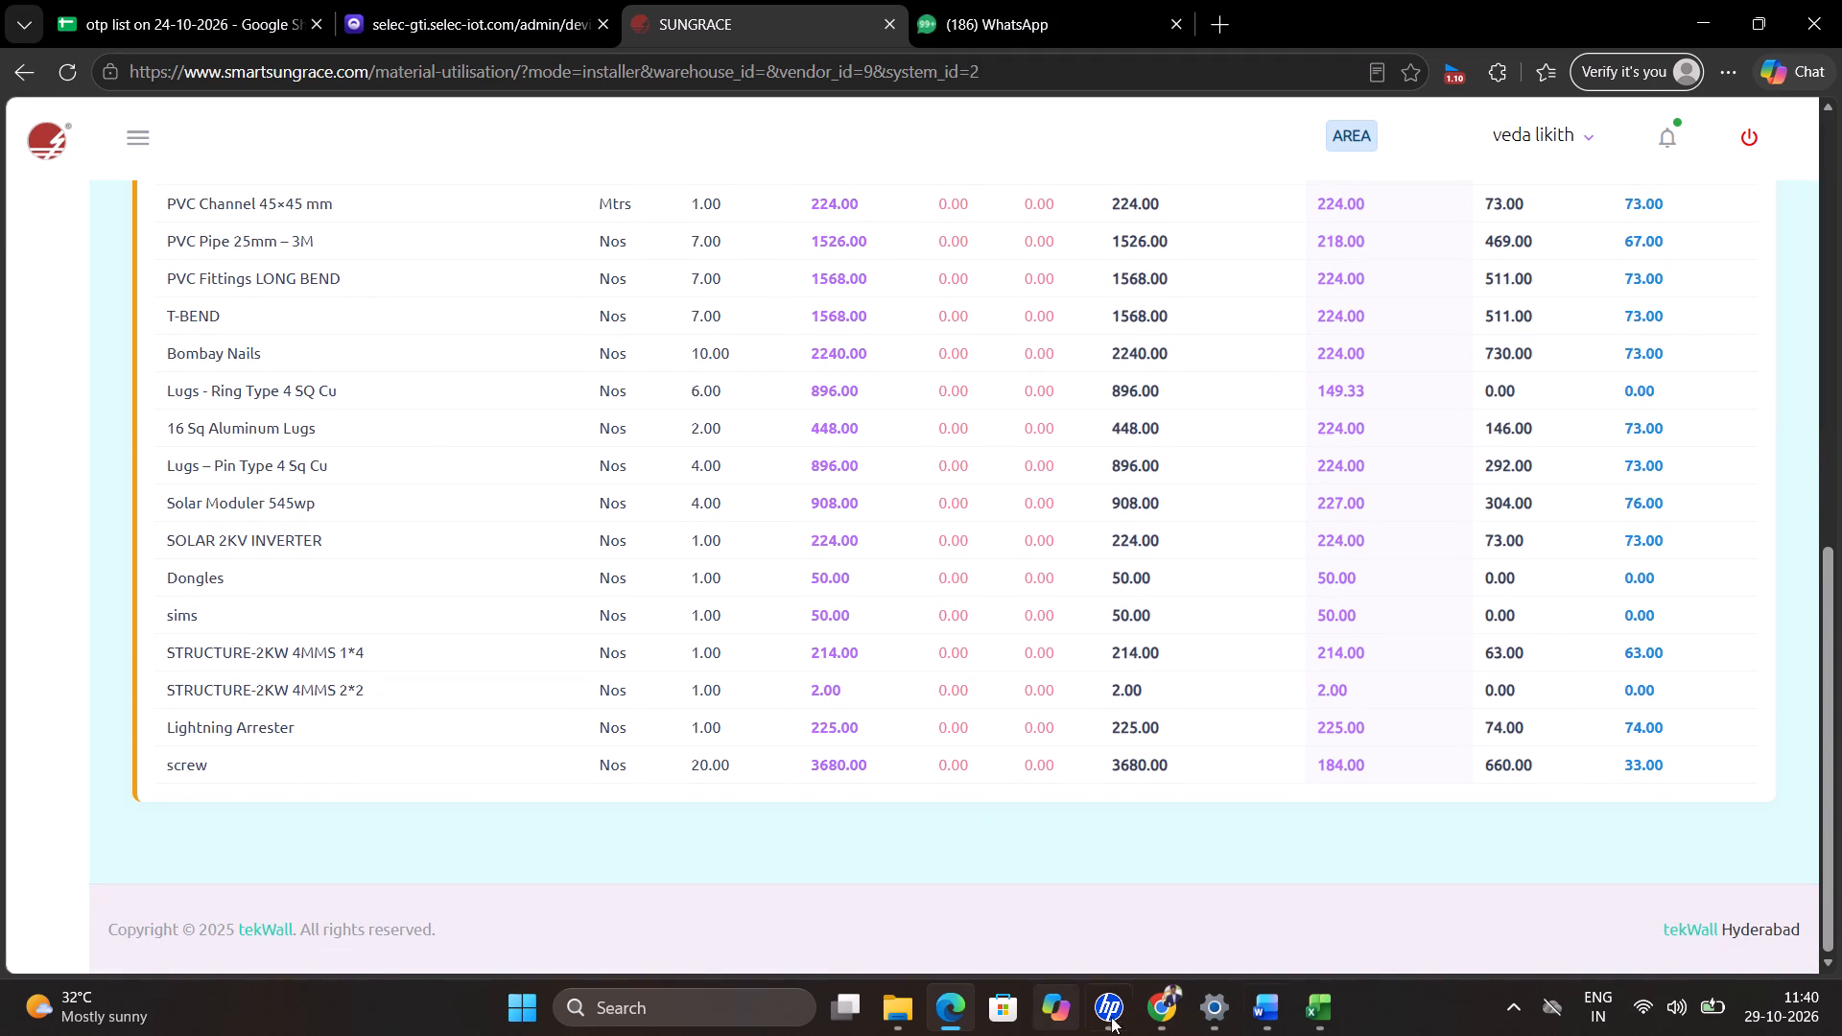
Return to the Excel workbook and enter 224 in B4 as the material taken by SURESH.
click(1641, 889)
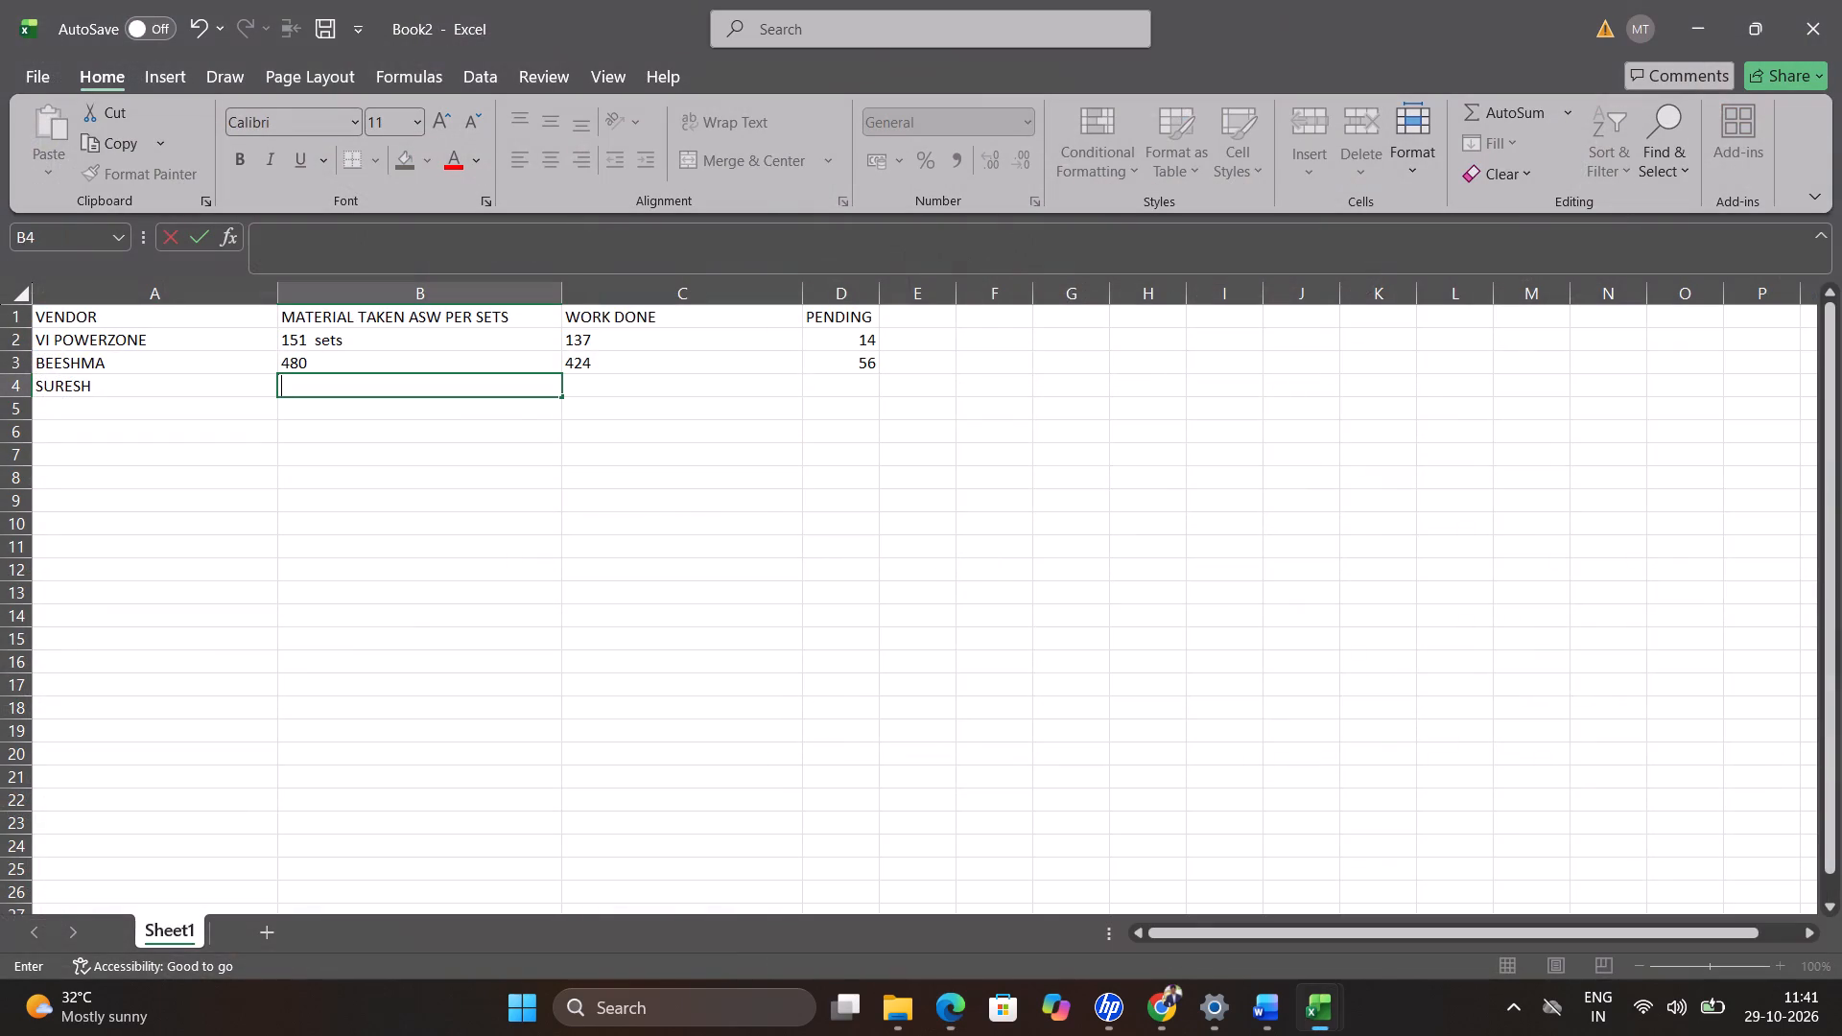
text(224)
key(Right)
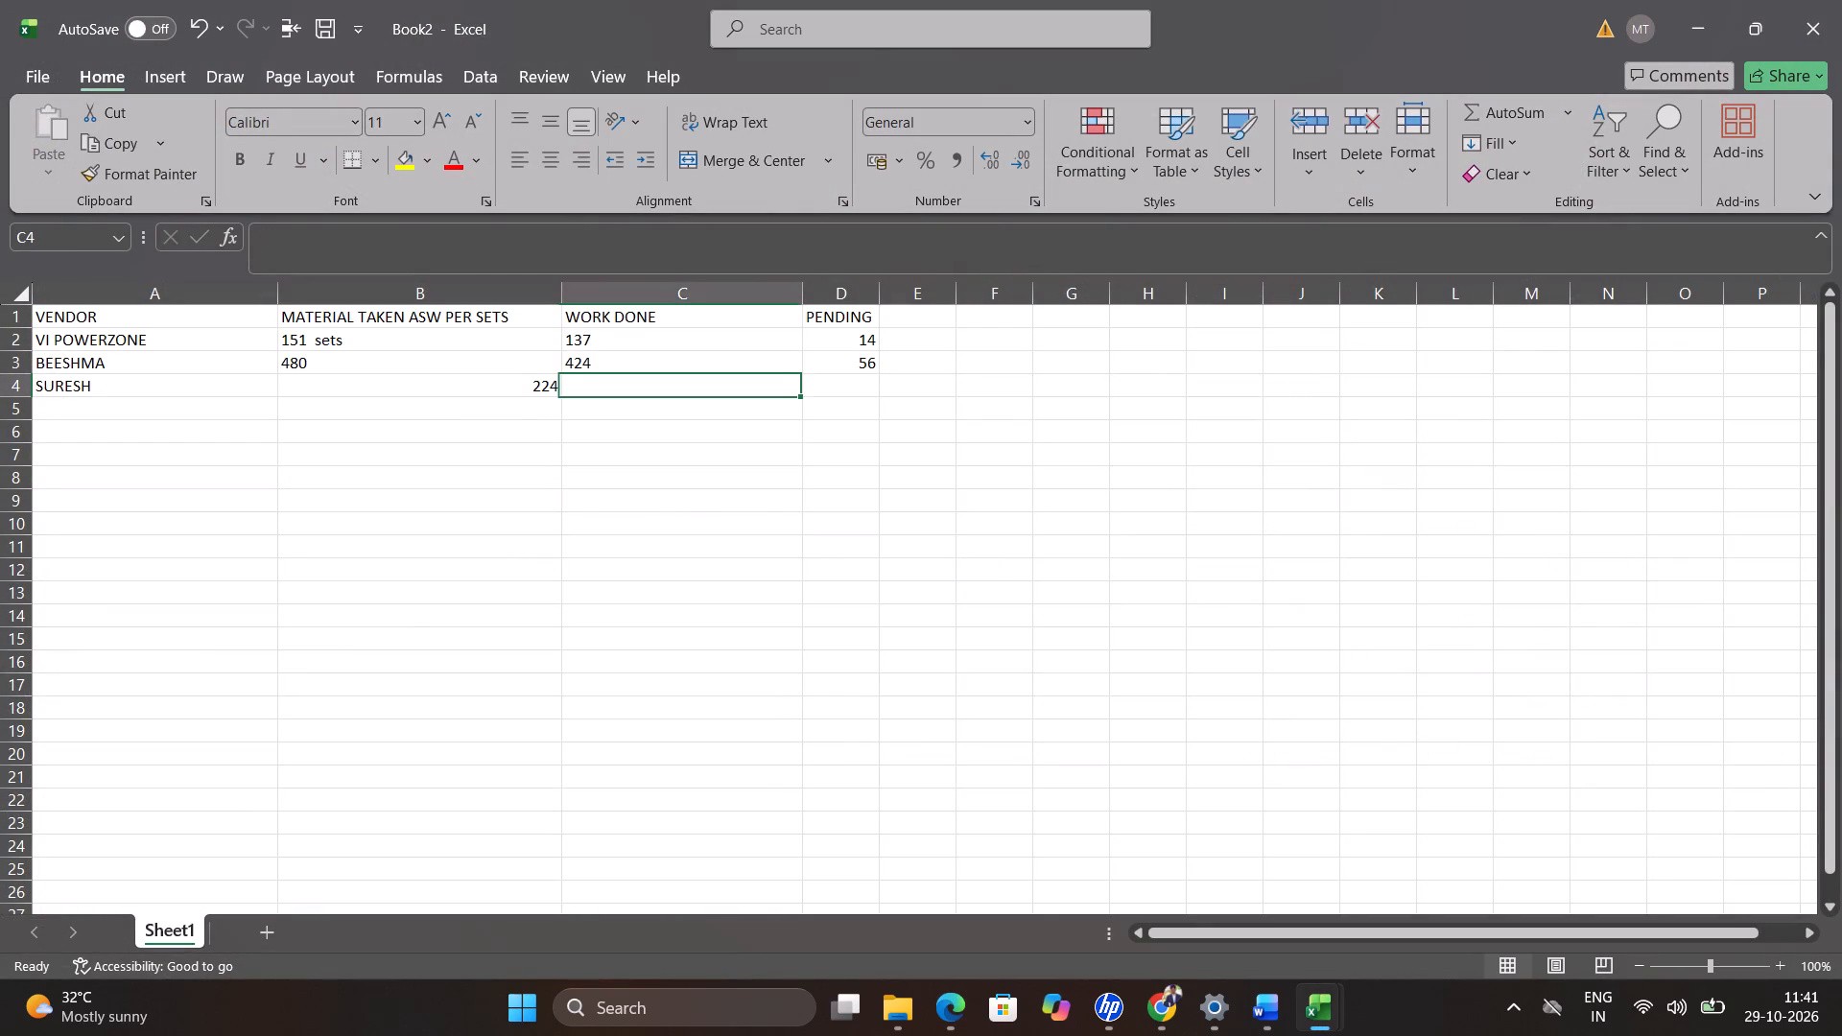
Enter 151 as the work done in C4 and 73 as the pending sets in D4 for SURESH.
text(151)
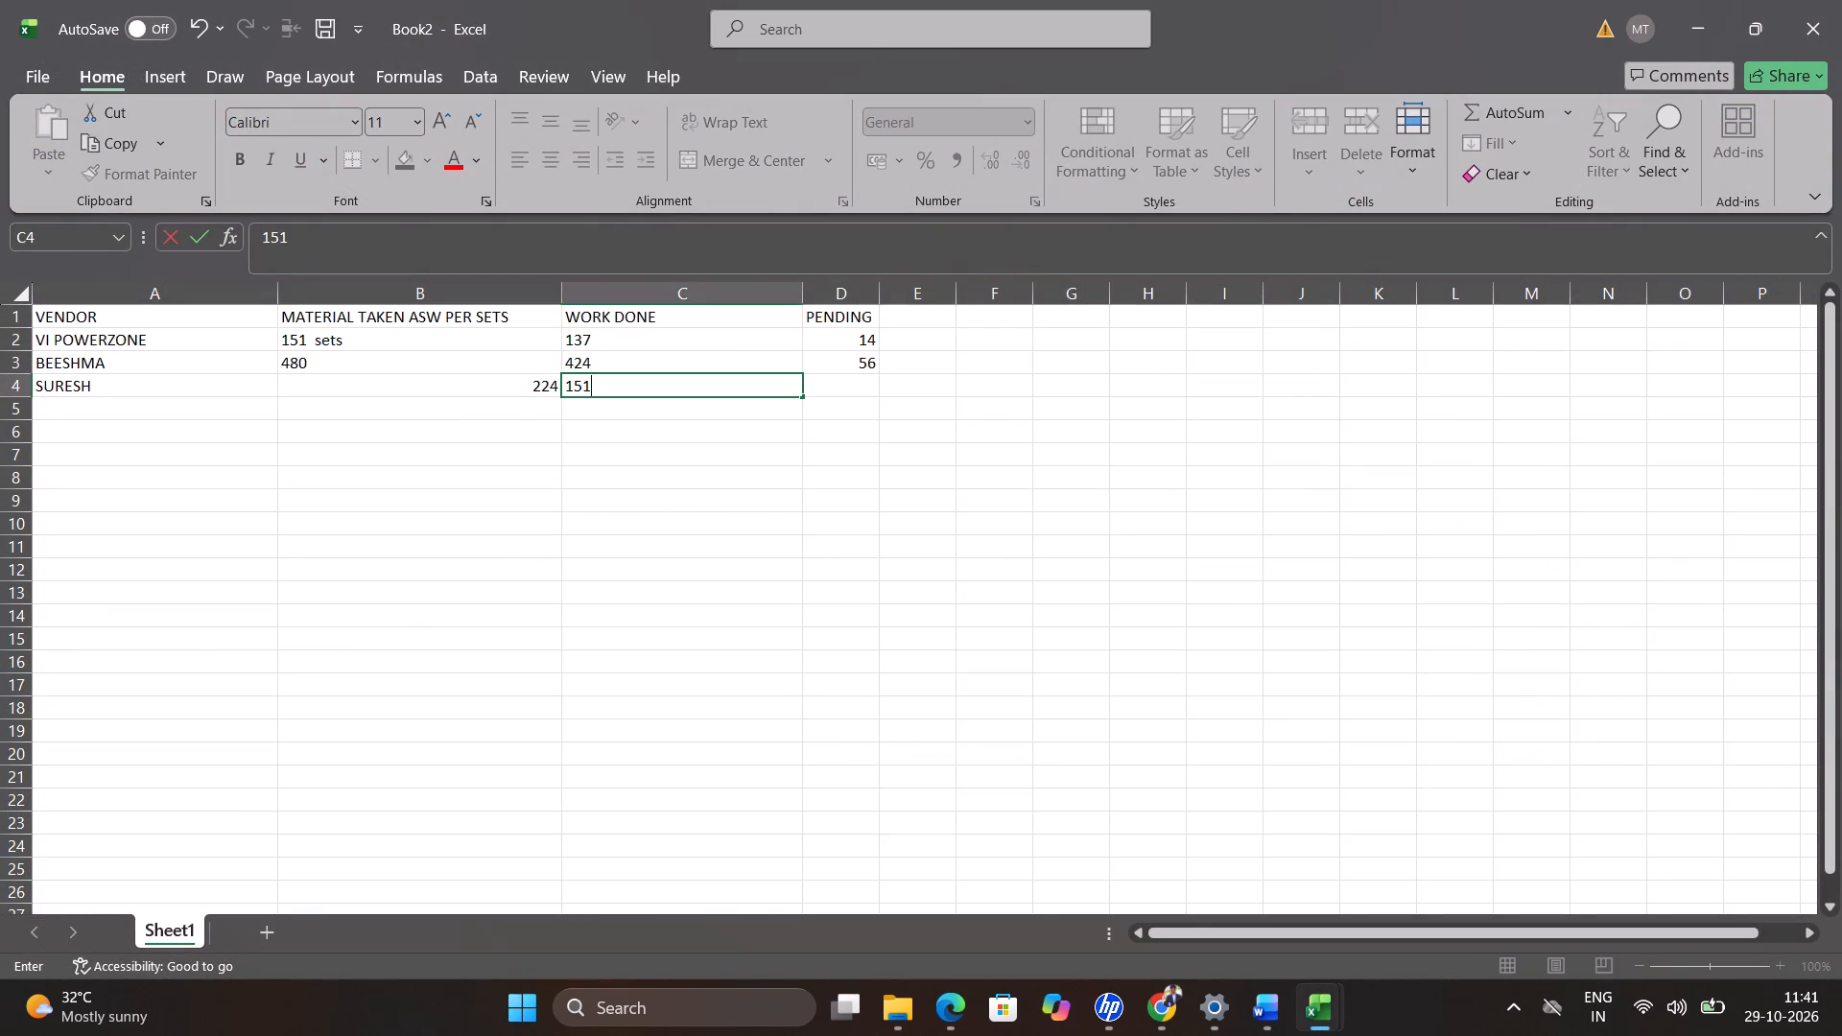
key(Right)
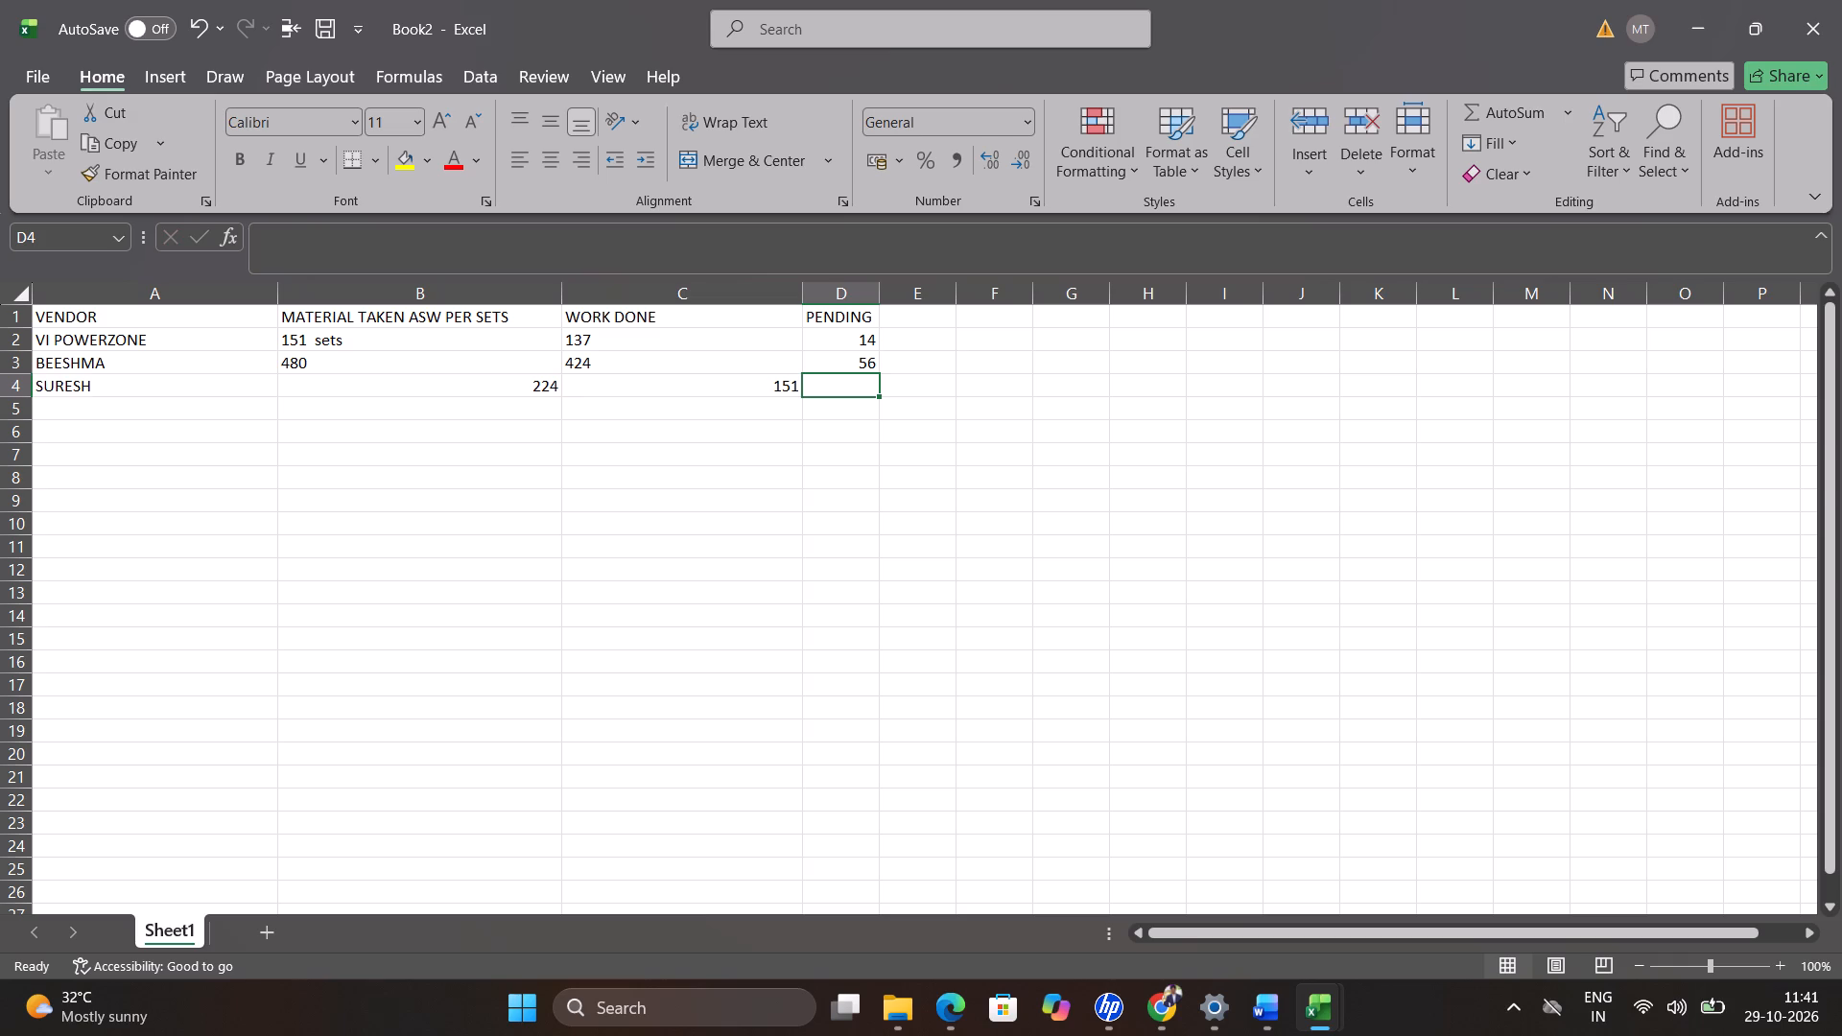
text(73)
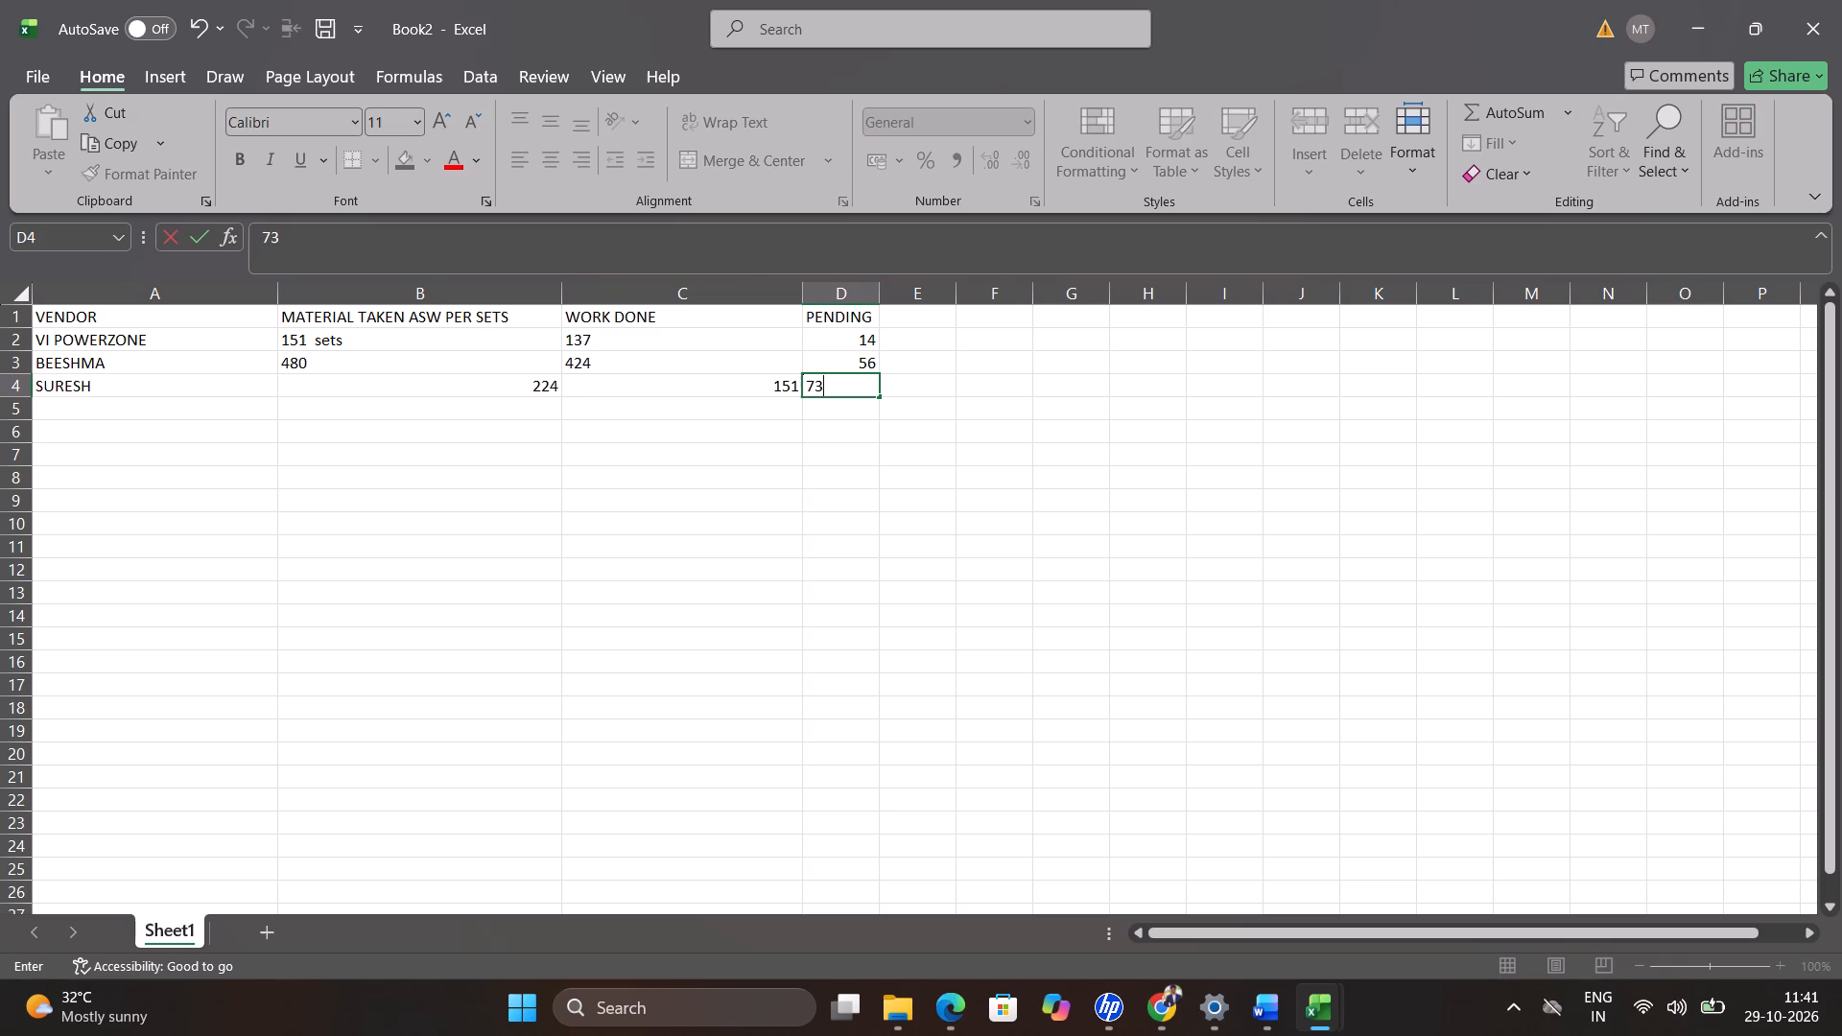
Left-align the SURESH material taken and work done values in B4 and C4.
click(513, 390)
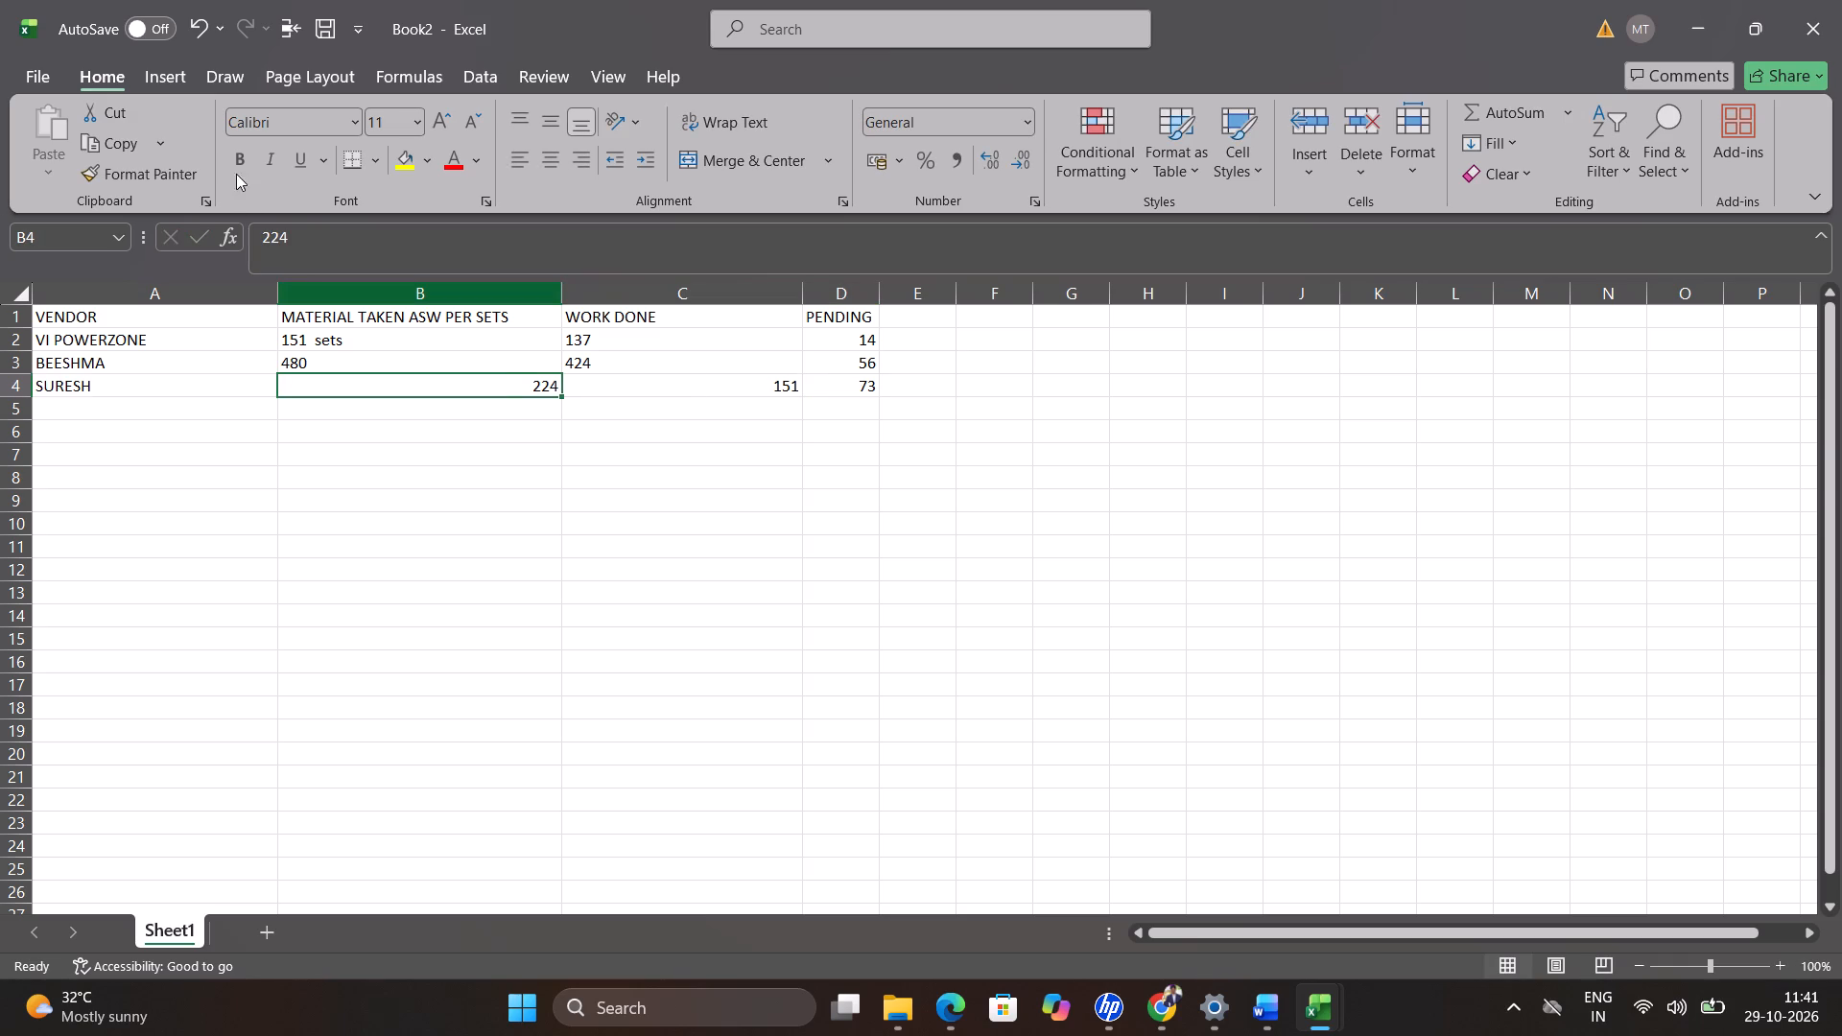
click(521, 142)
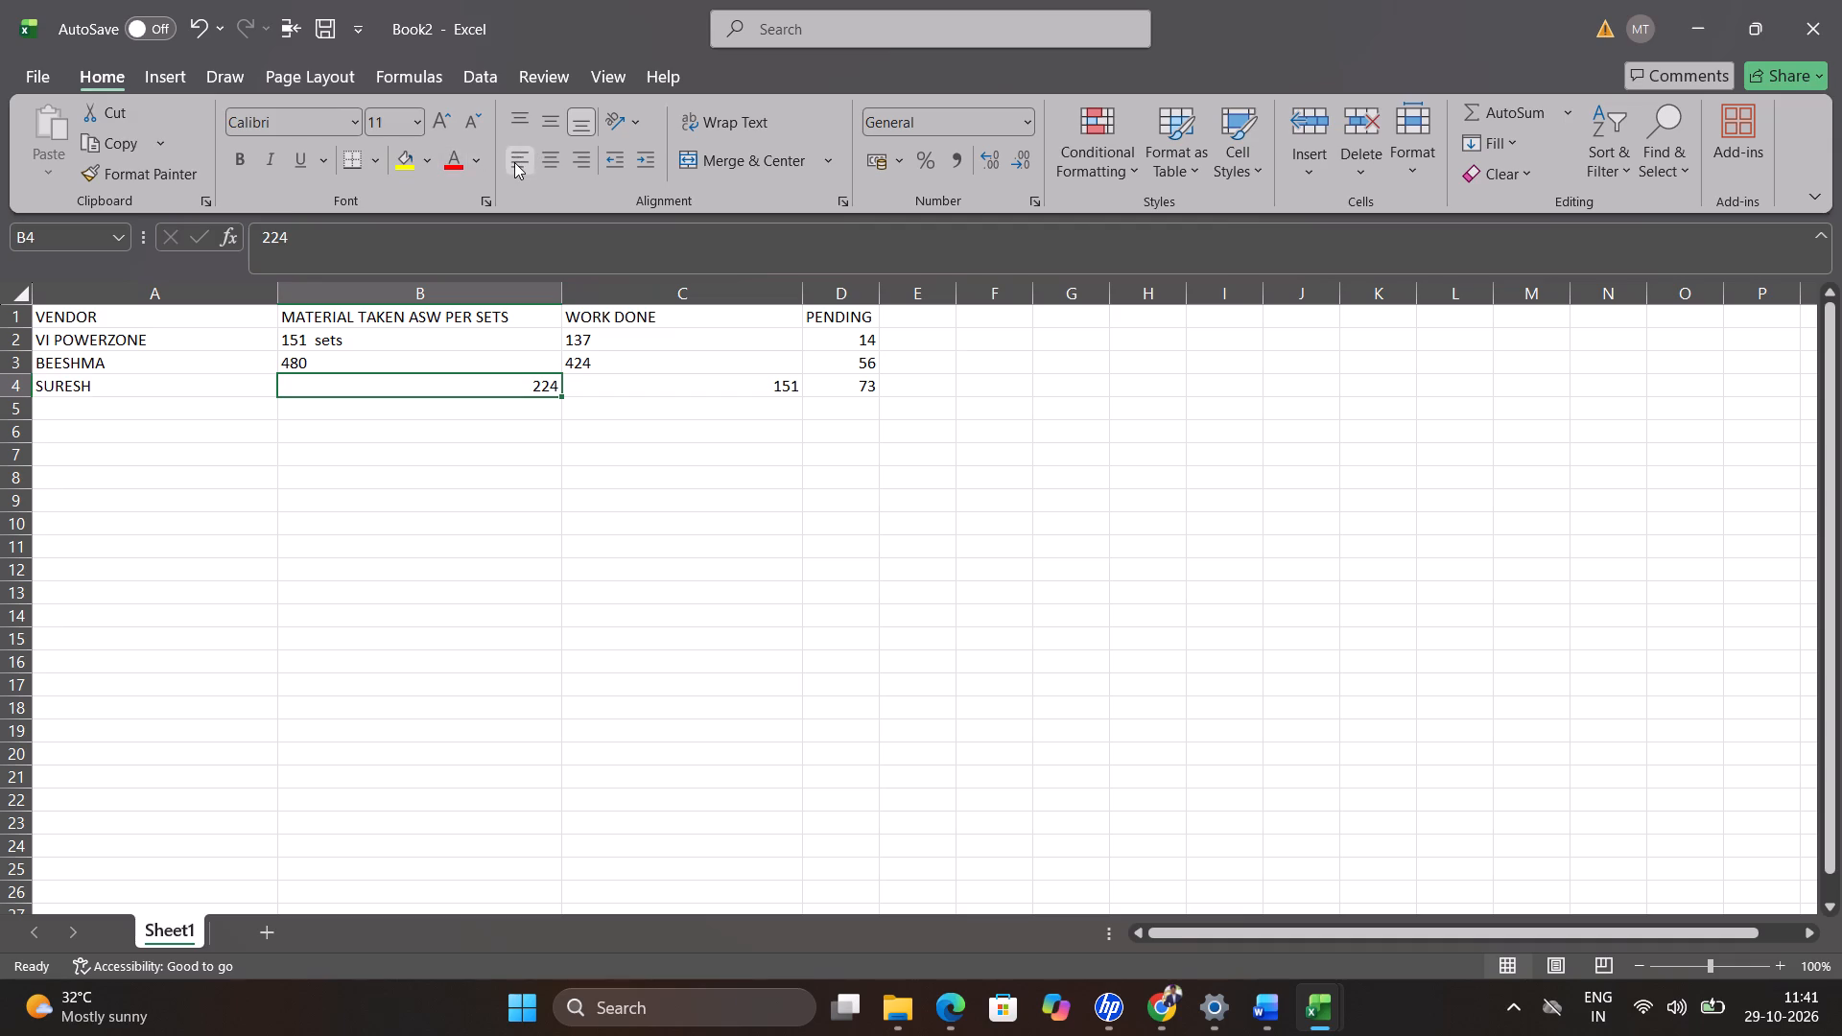
click(514, 162)
click(762, 386)
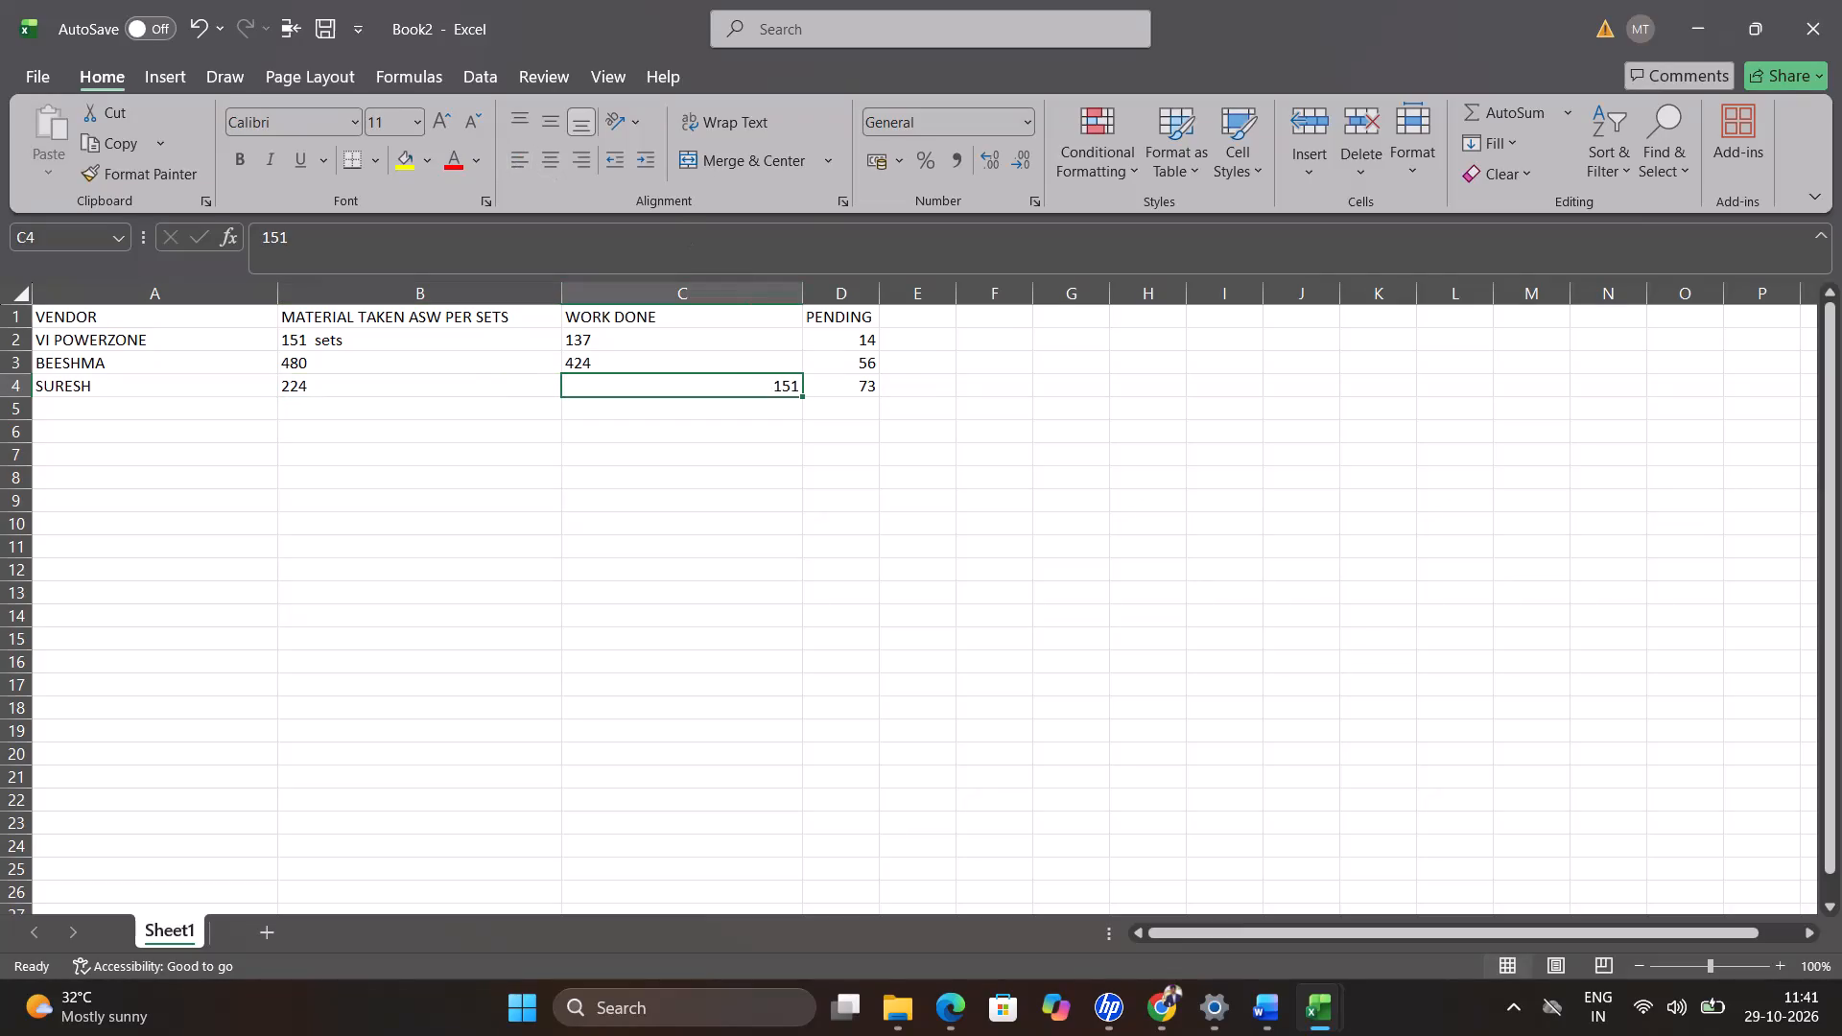
click(524, 167)
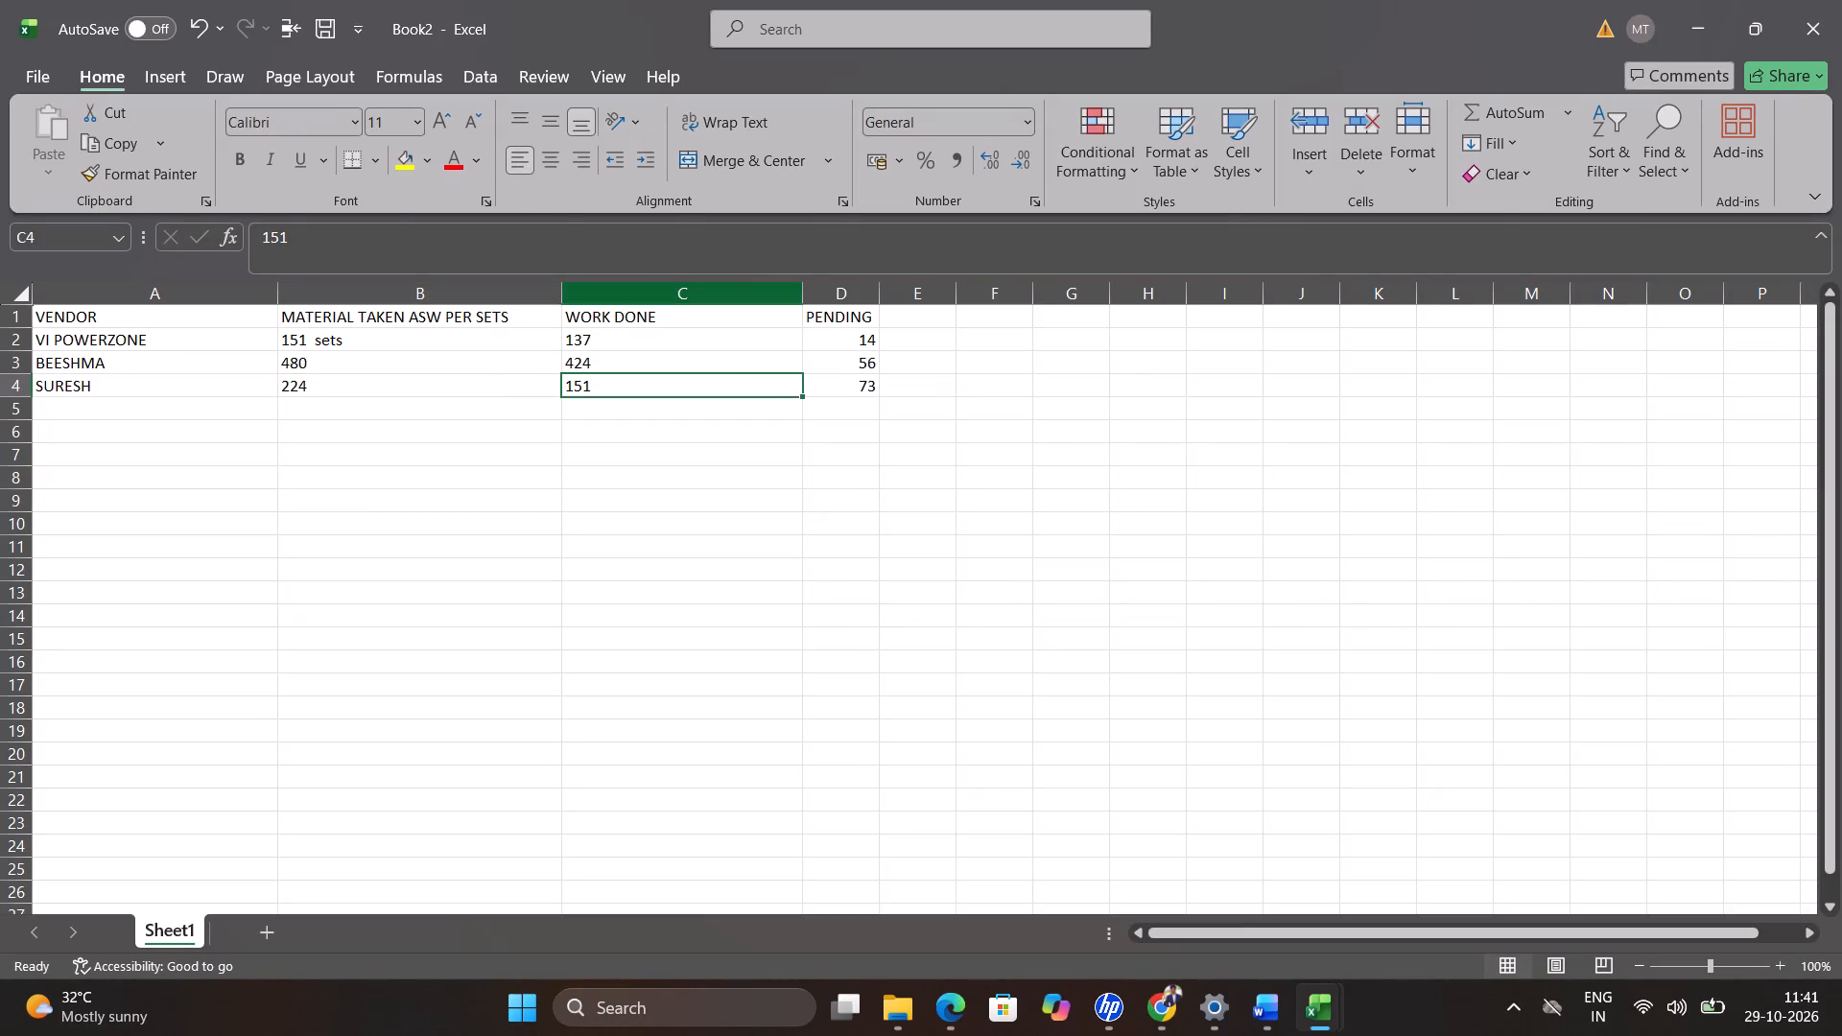
Enter V EYRANTA as the next vendor in A5.
click(198, 417)
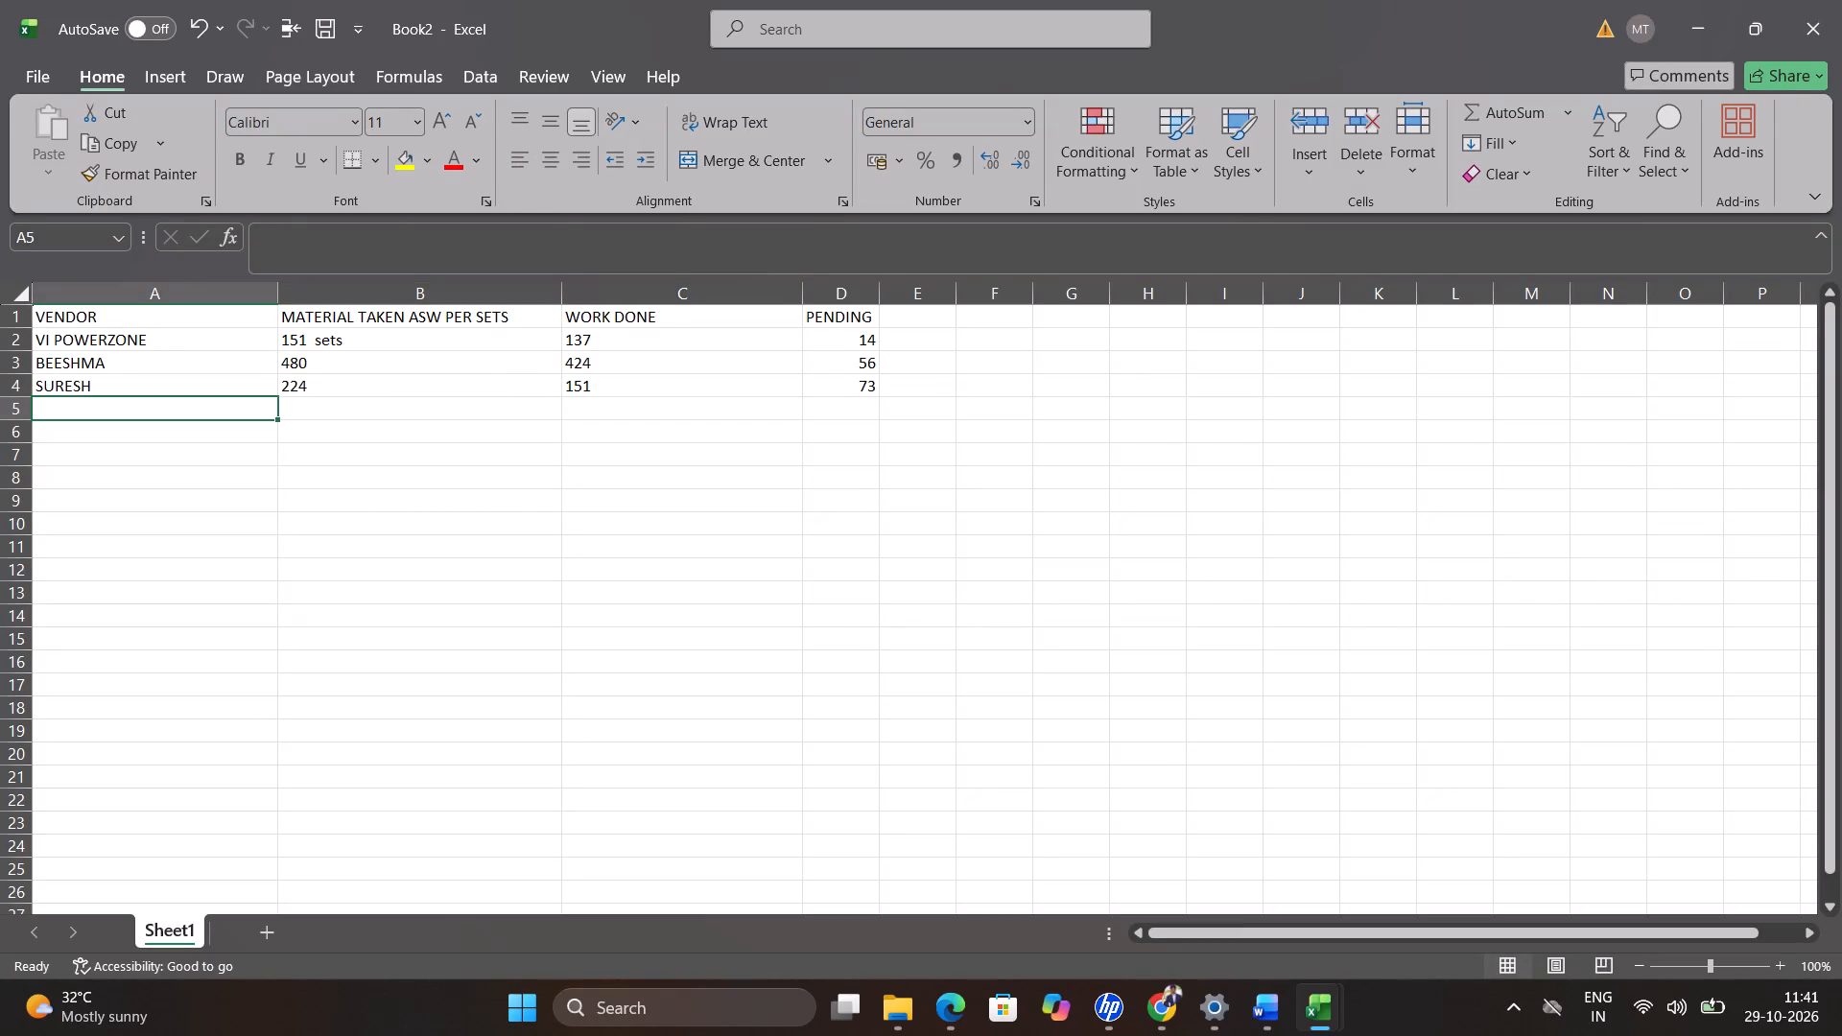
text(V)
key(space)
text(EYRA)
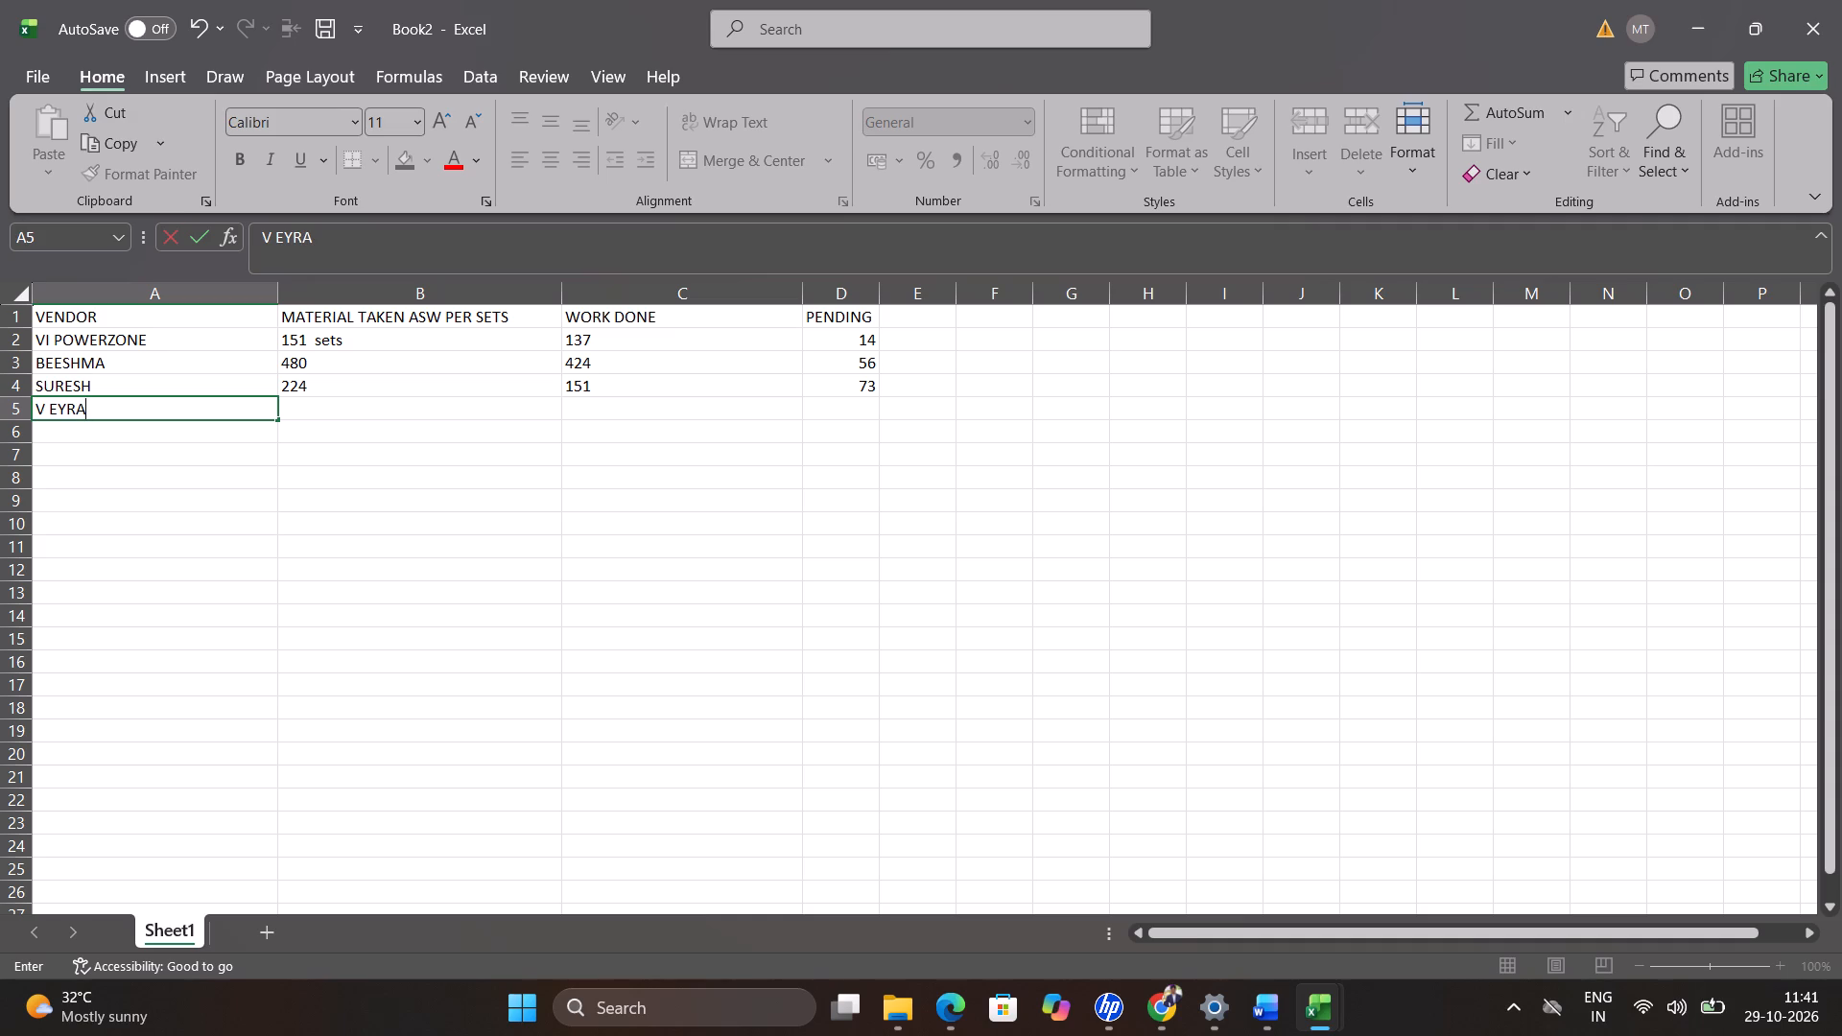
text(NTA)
click(412, 412)
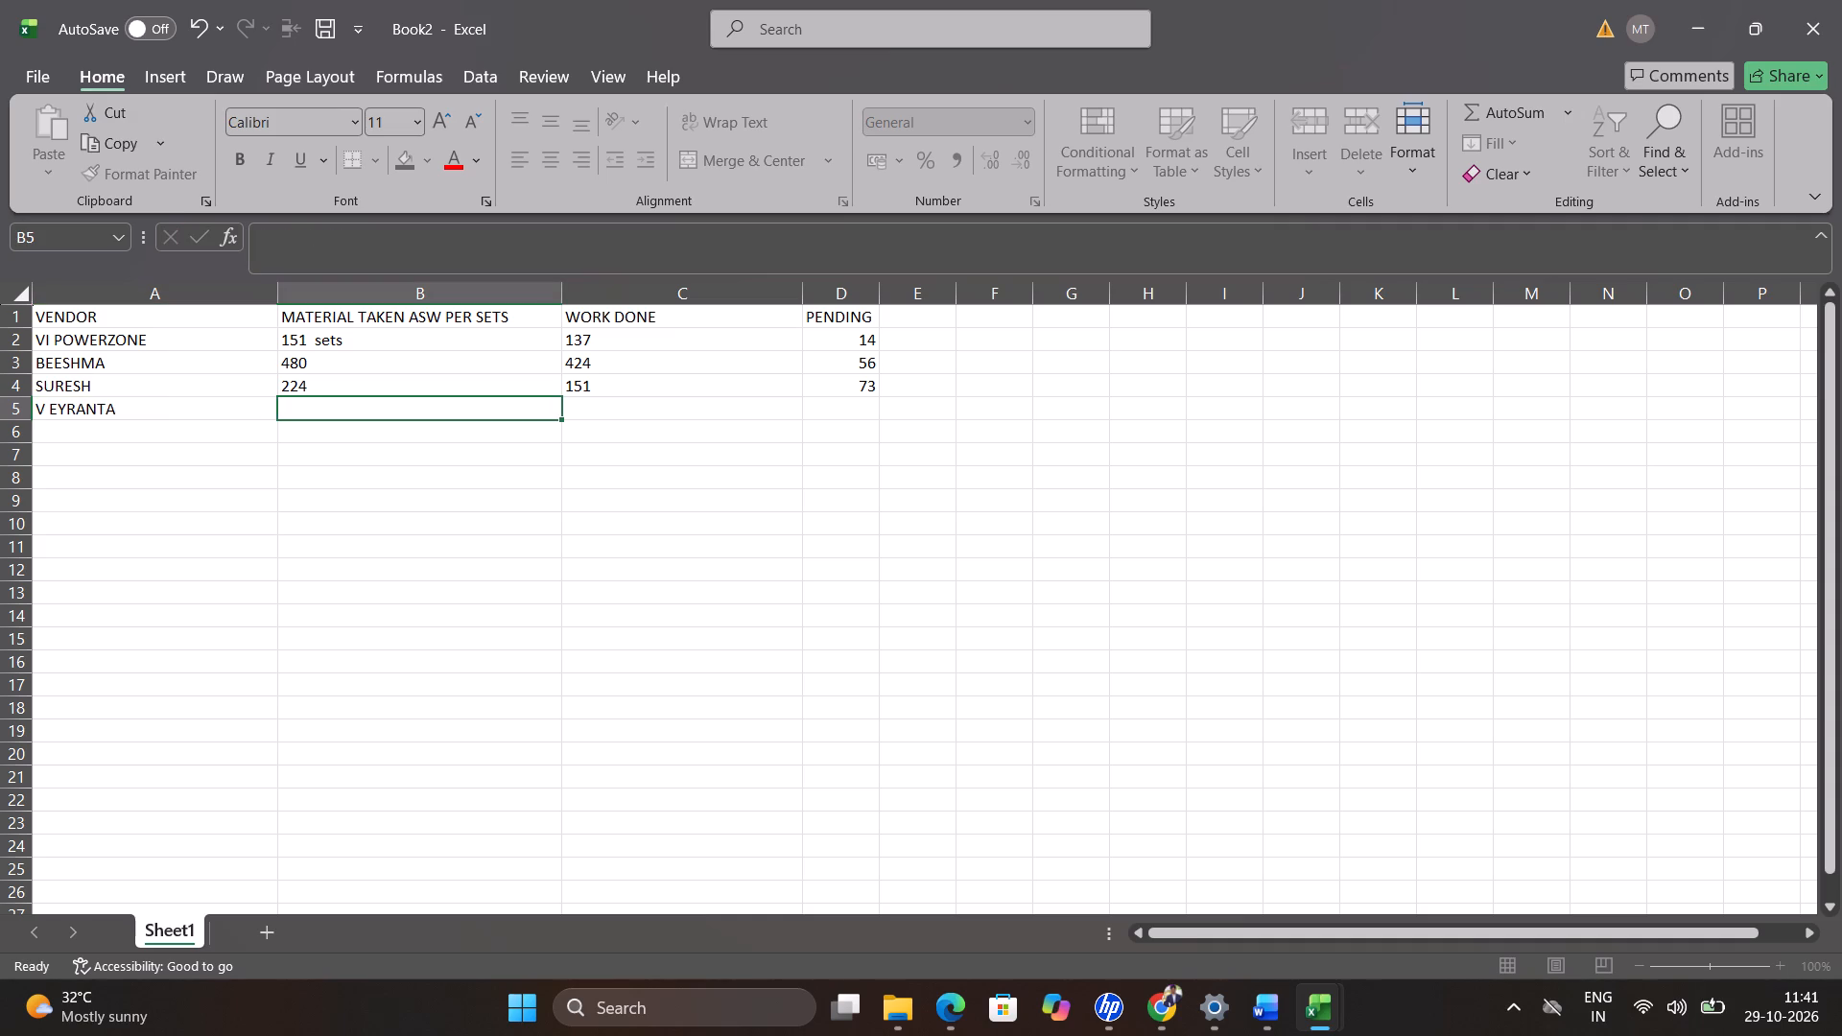
Switch to the SUNGRACE site in Edge, generate the Particular Installer Wise utilisation report for Veyranta projects pvt ltd with the full system kitt, and review it.
click(963, 1005)
scroll(663, 493, up, 2)
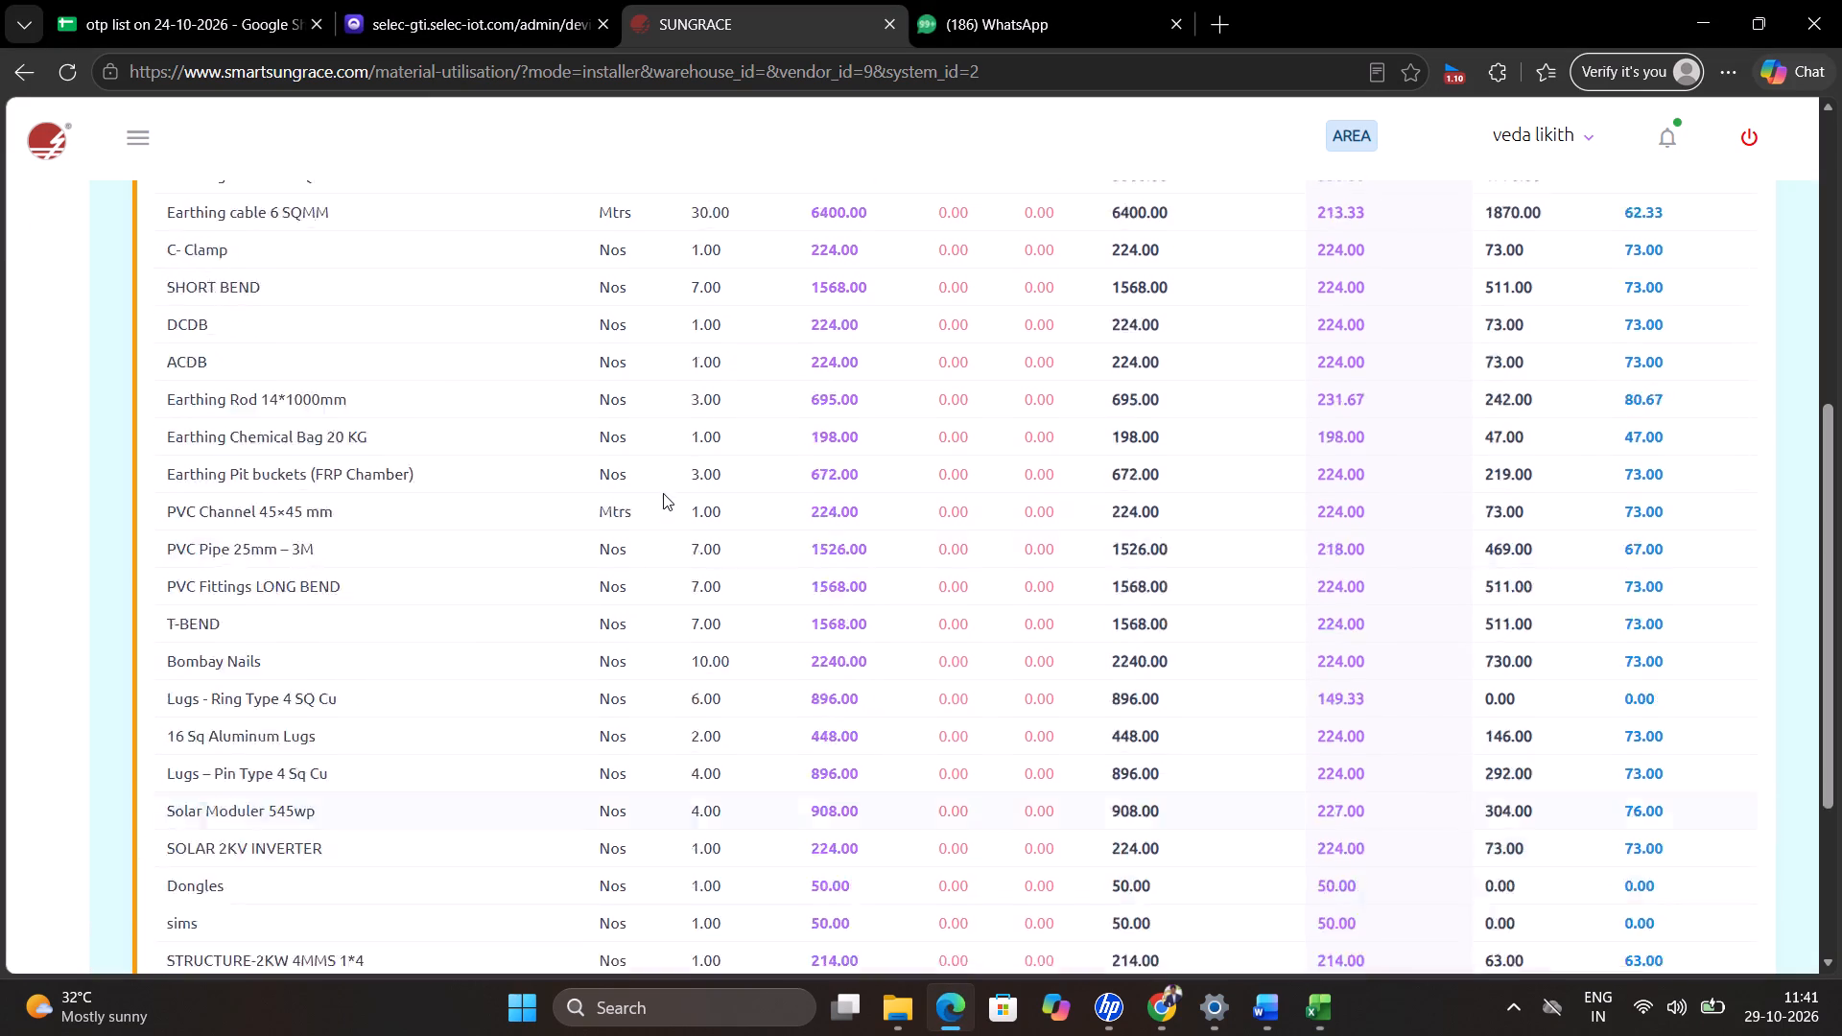
scroll(663, 493, up, 6)
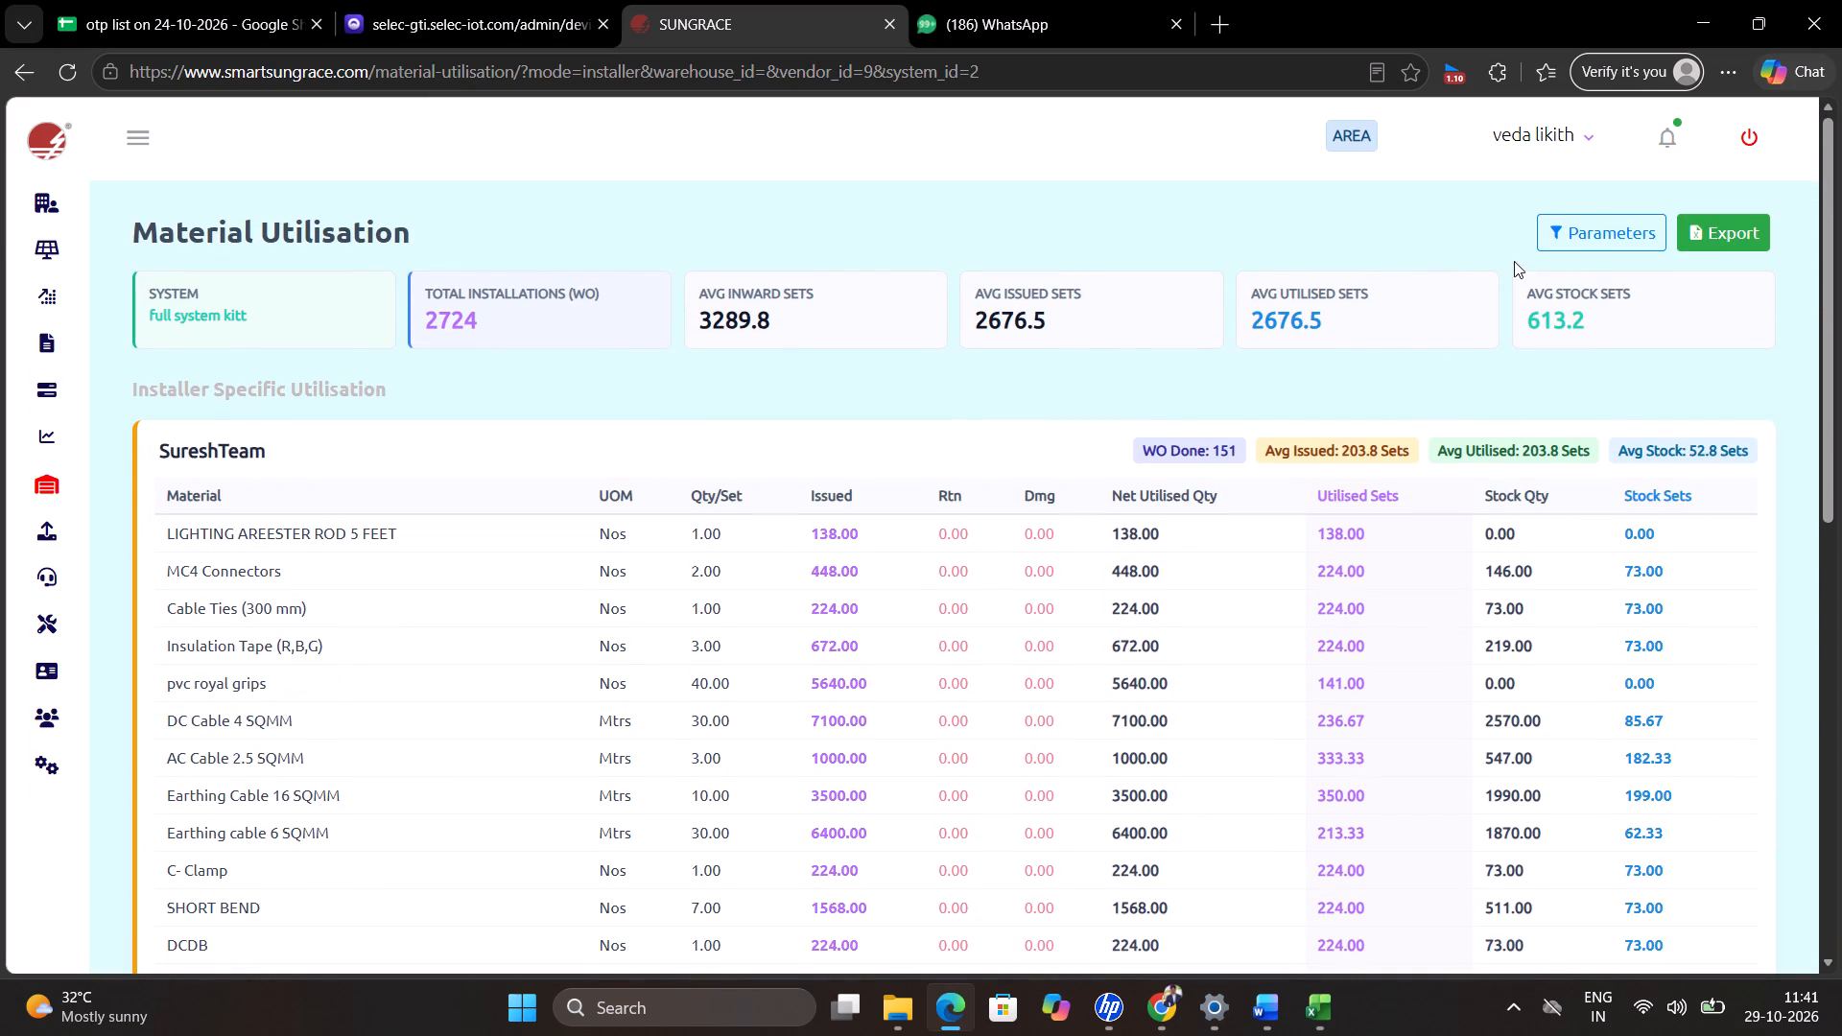
click(1588, 239)
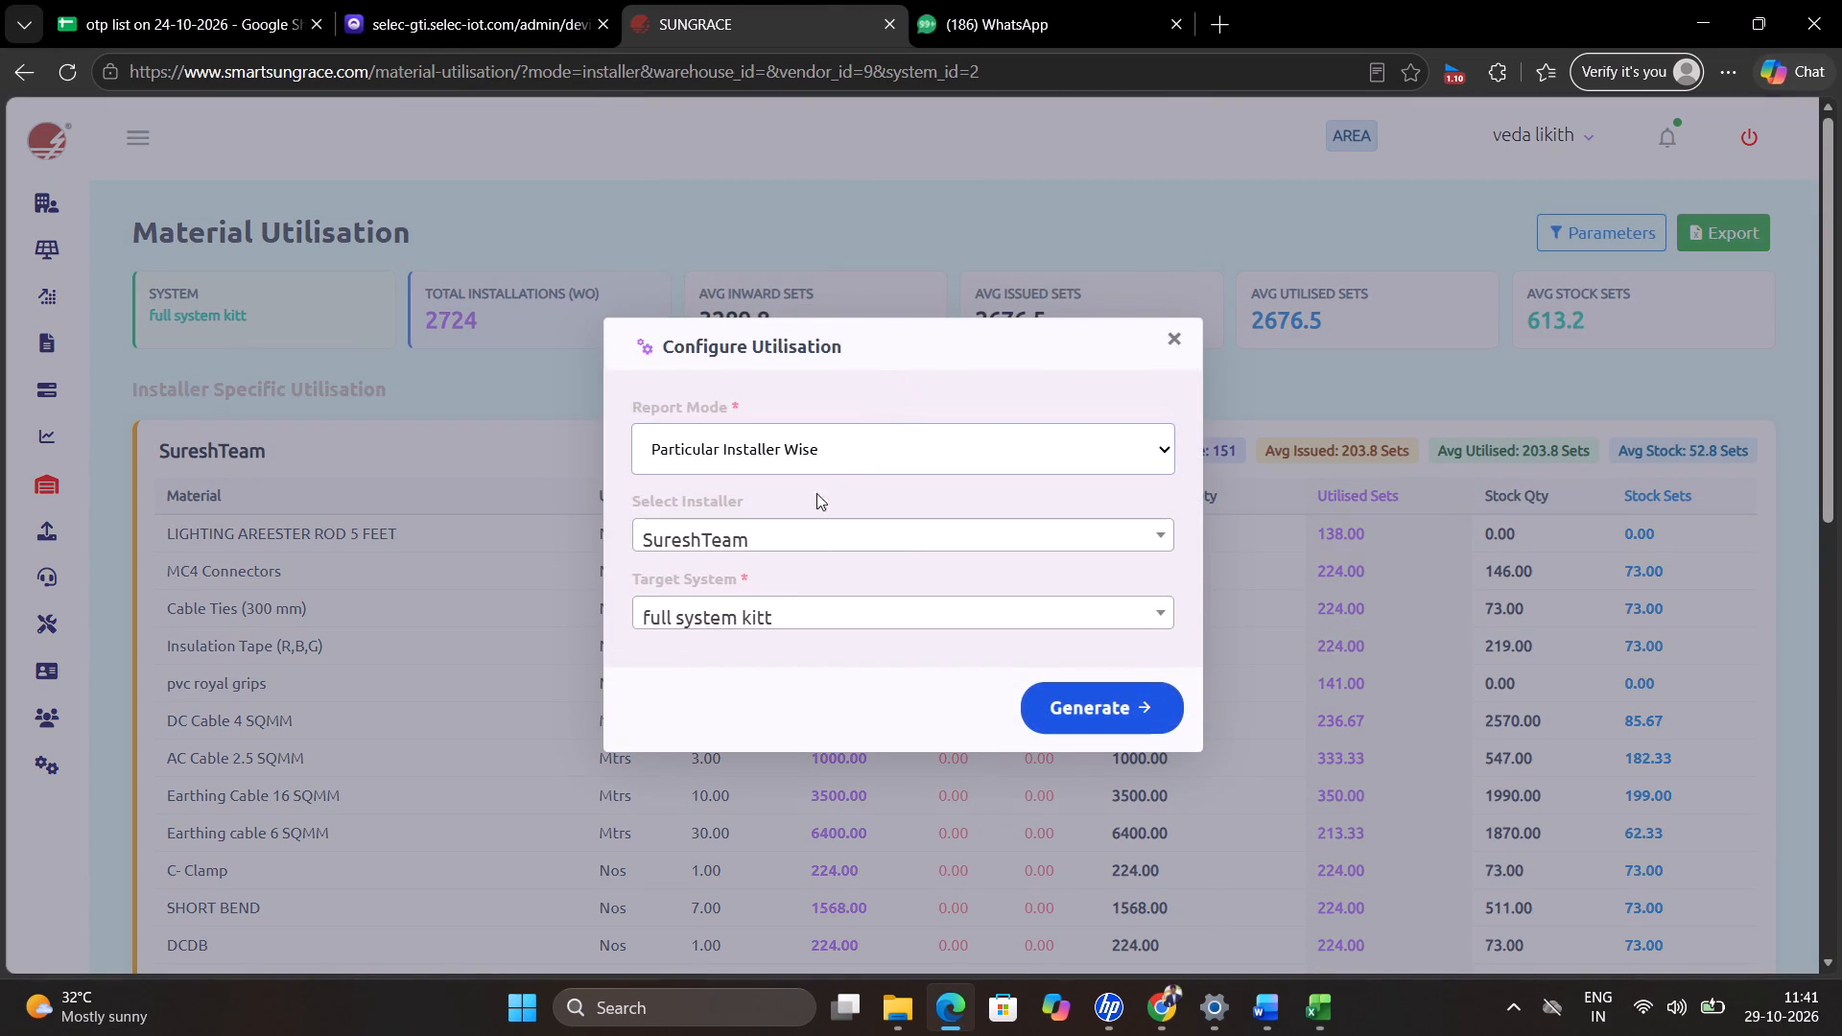
click(893, 536)
scroll(762, 784, down, 2)
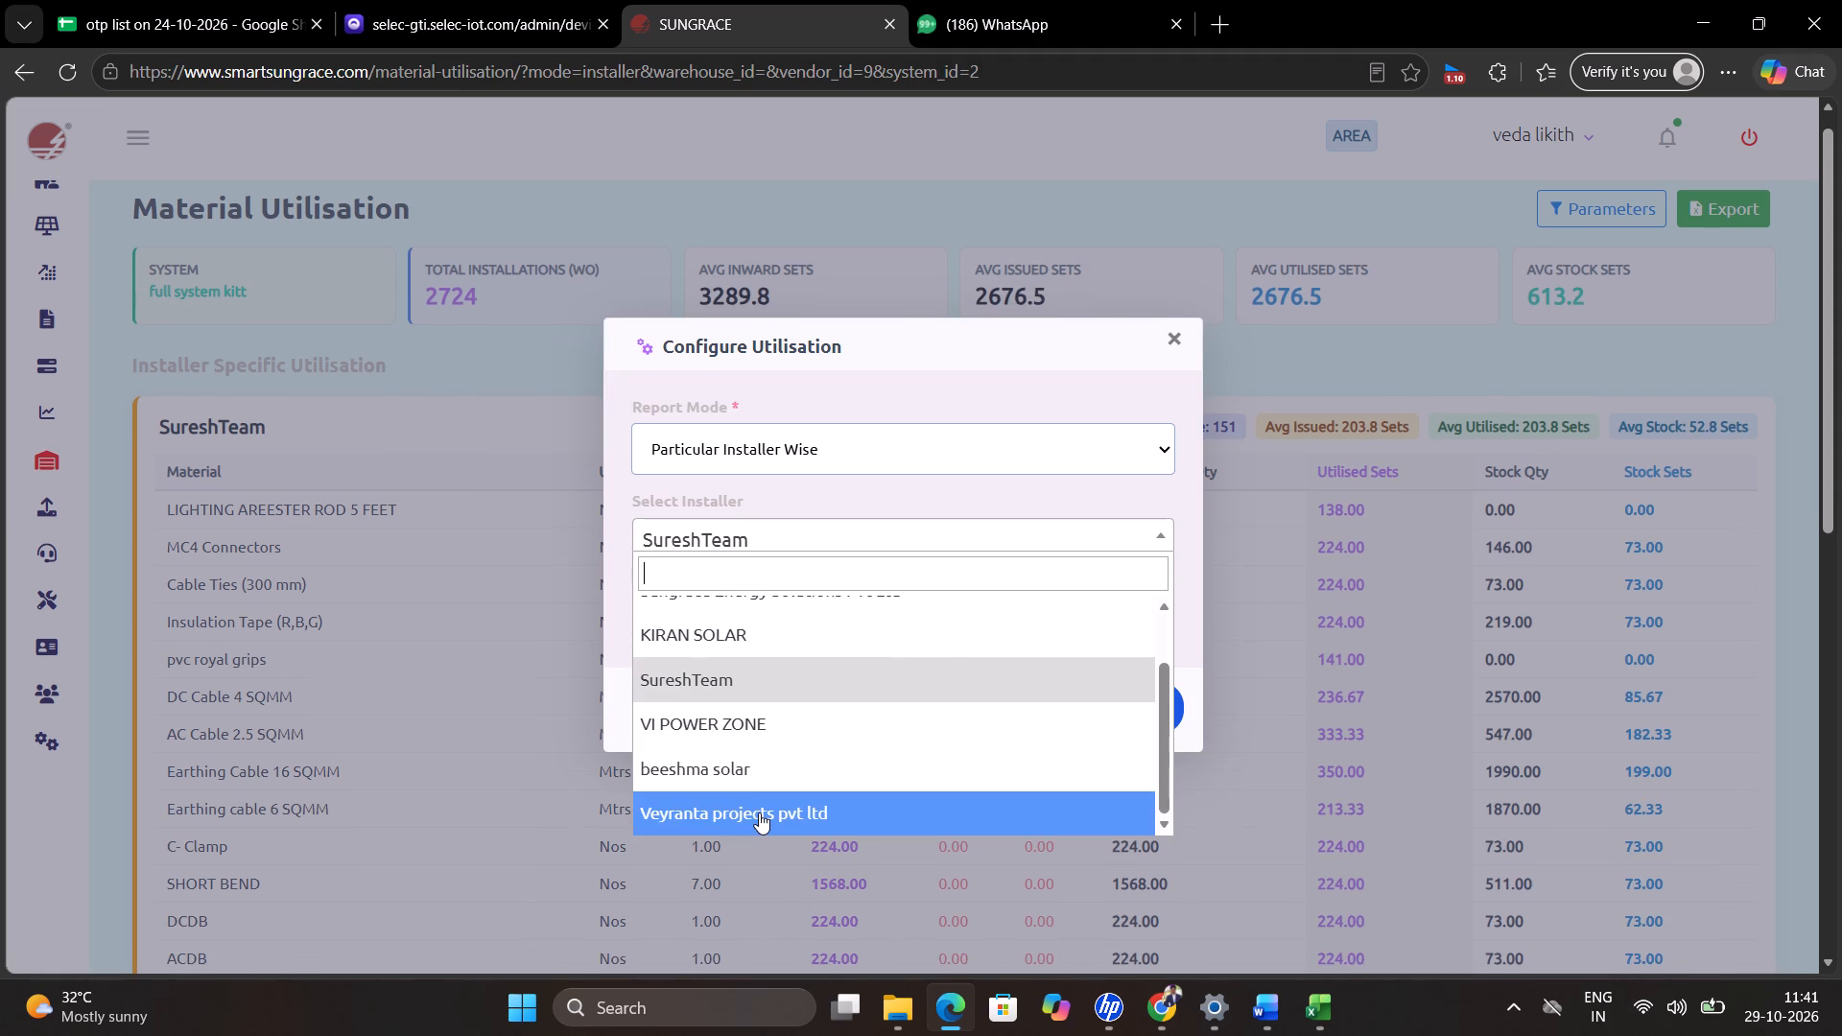
click(759, 812)
click(1098, 717)
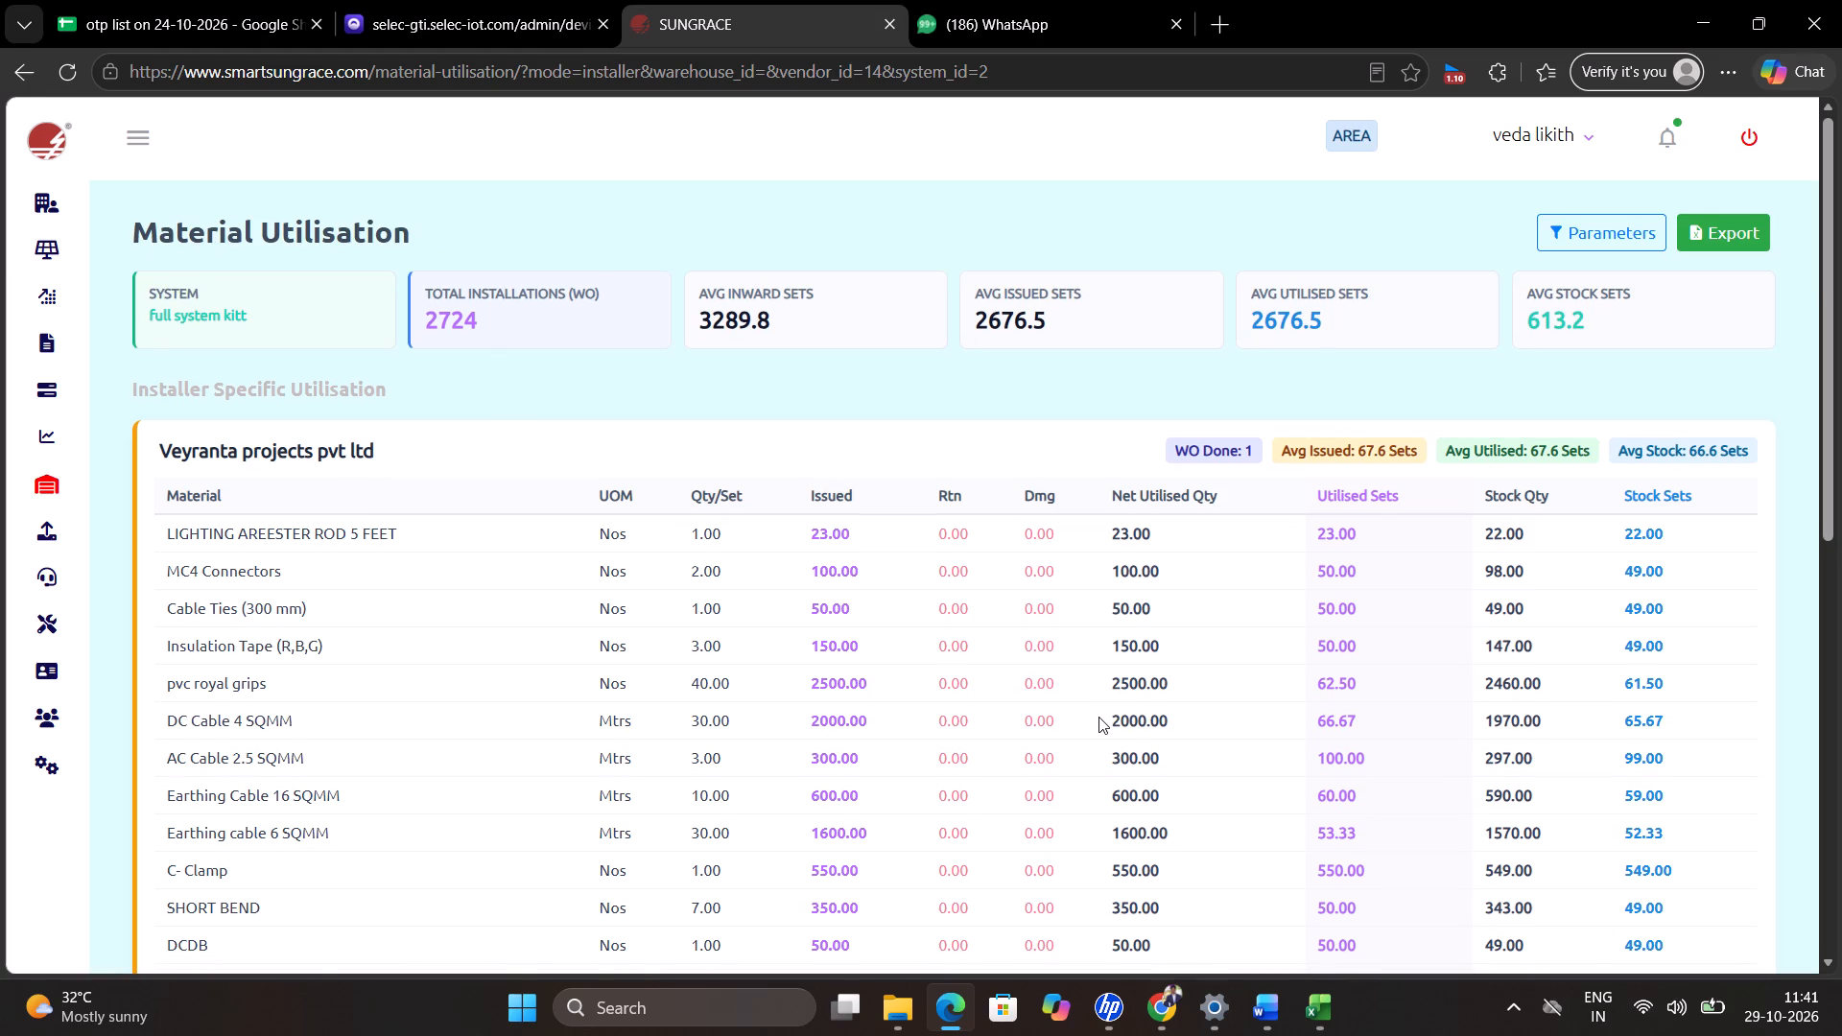
scroll(832, 787, down, 2)
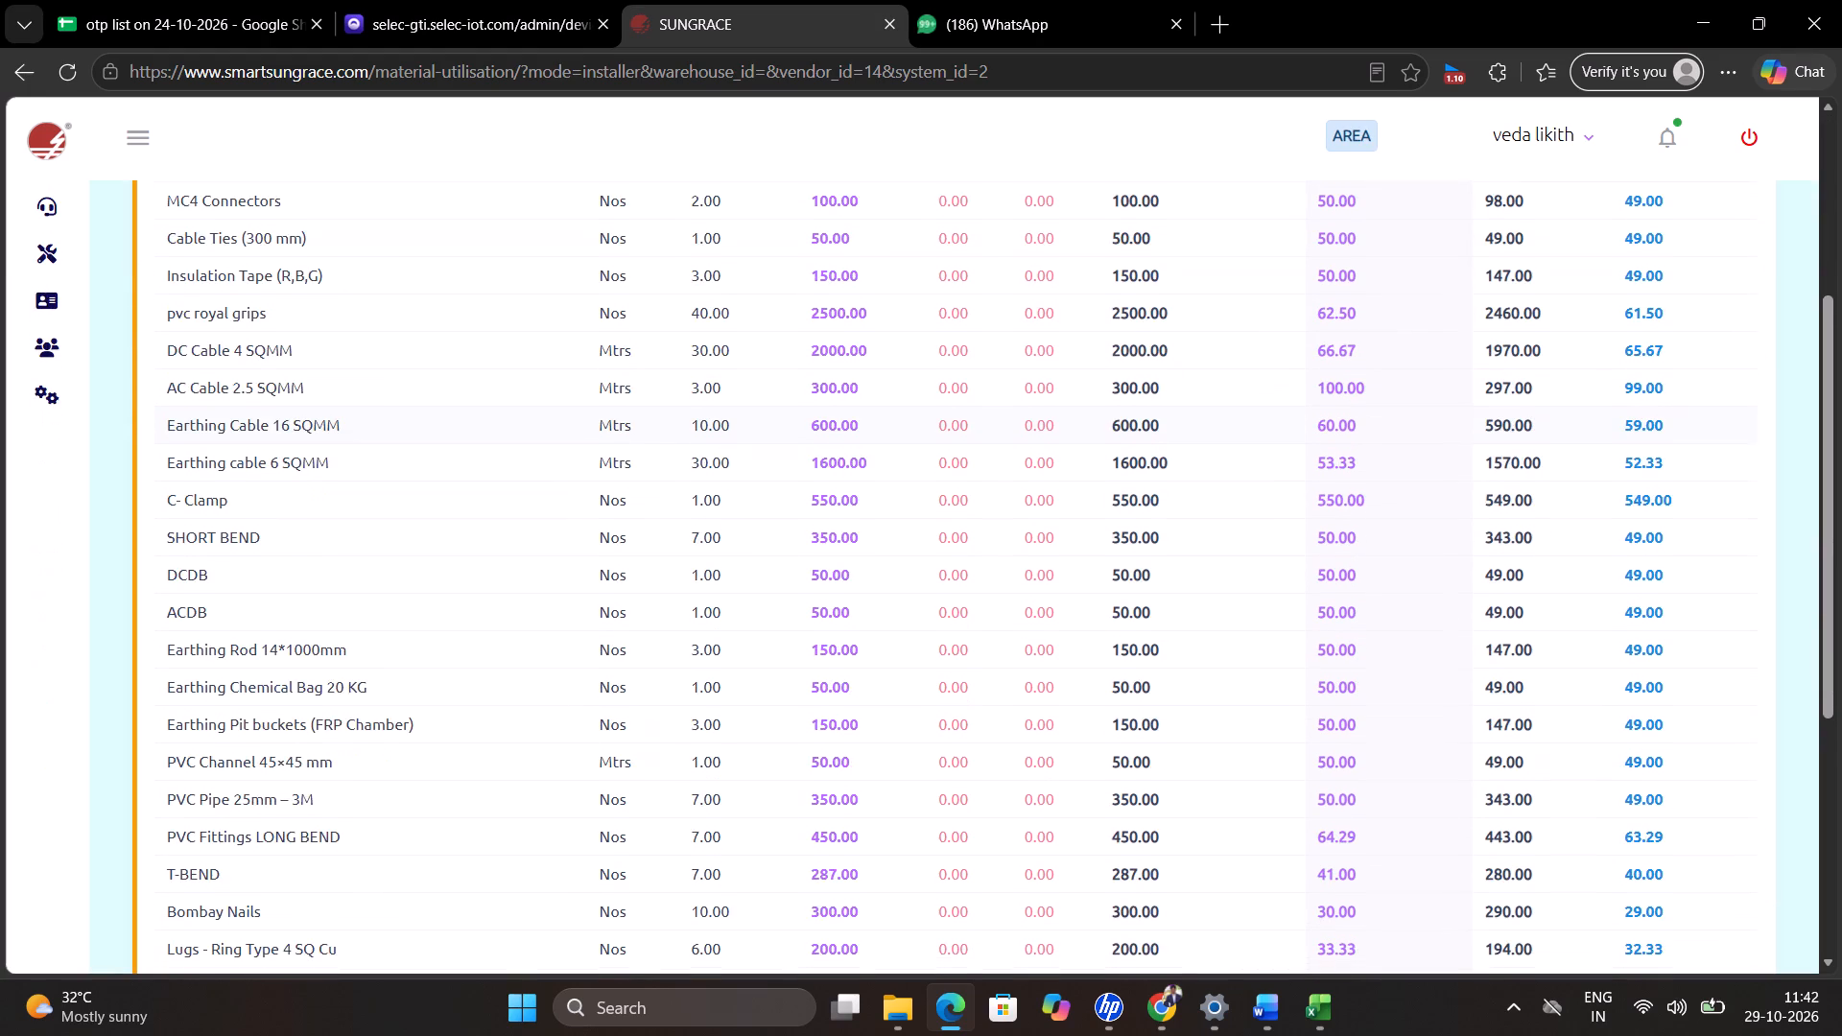
scroll(832, 787, down, 2)
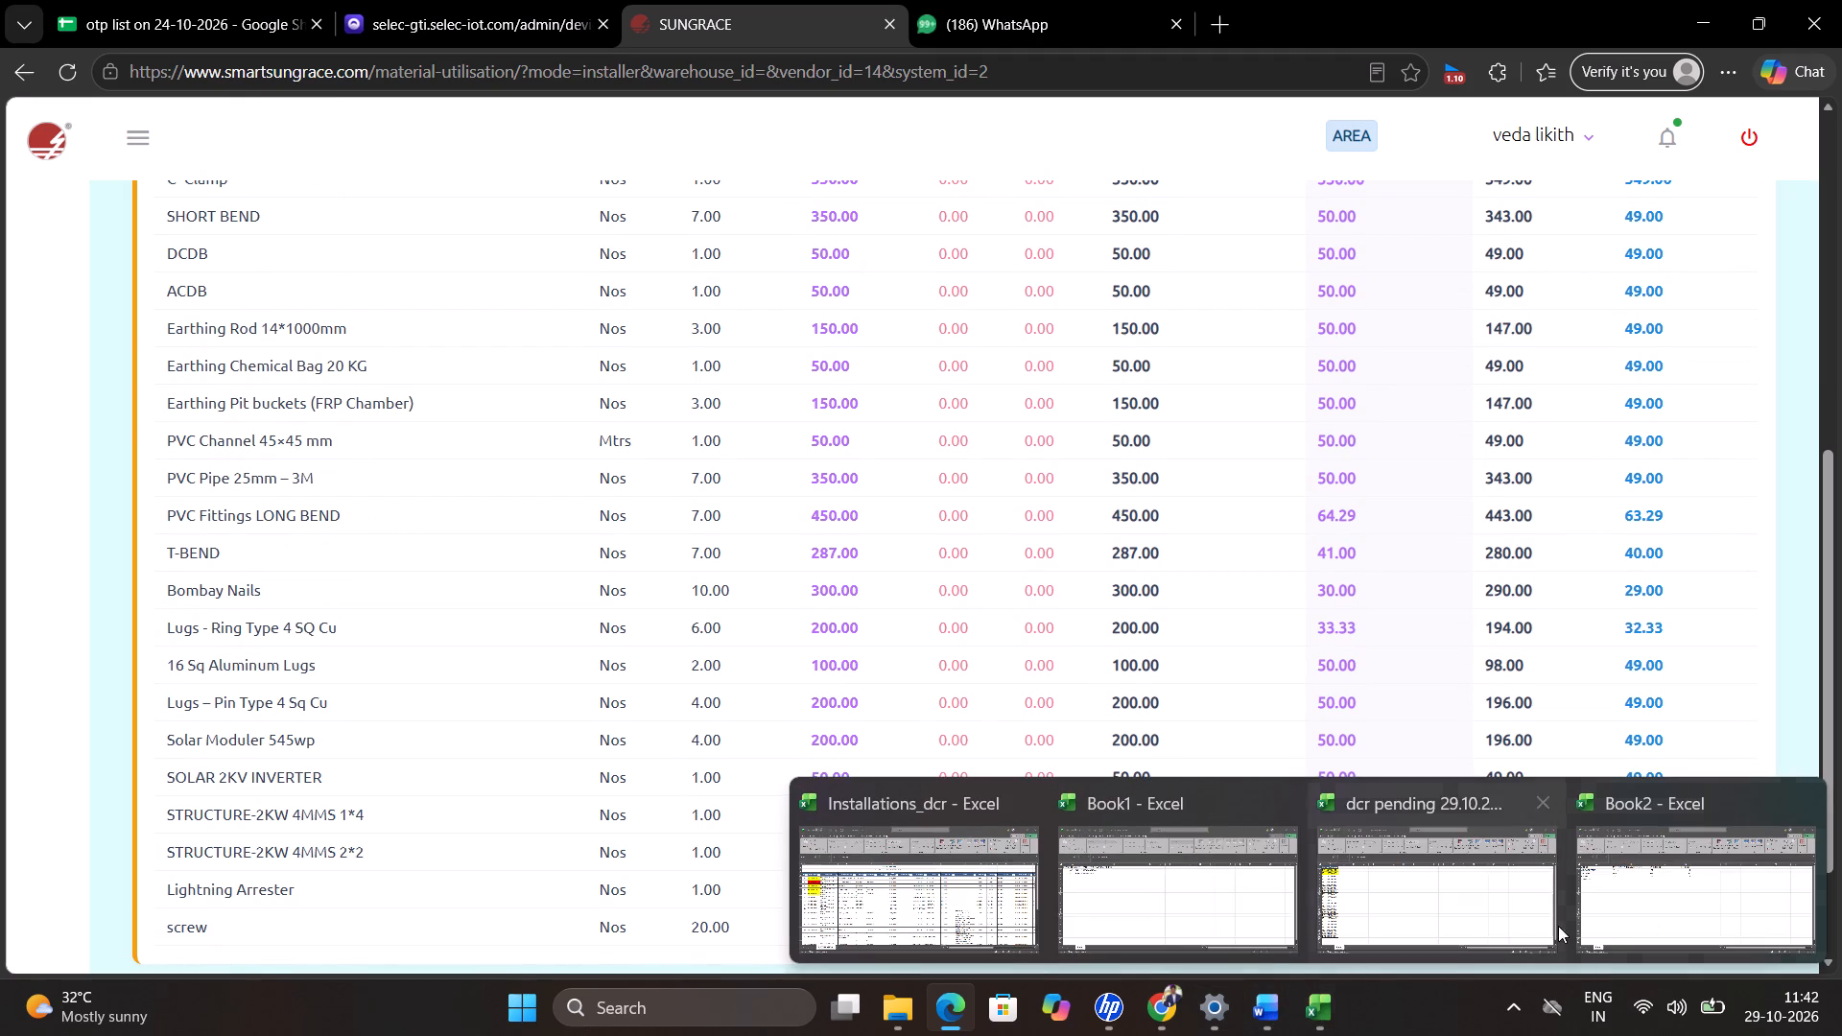
click(1610, 922)
text(50)
key(Right)
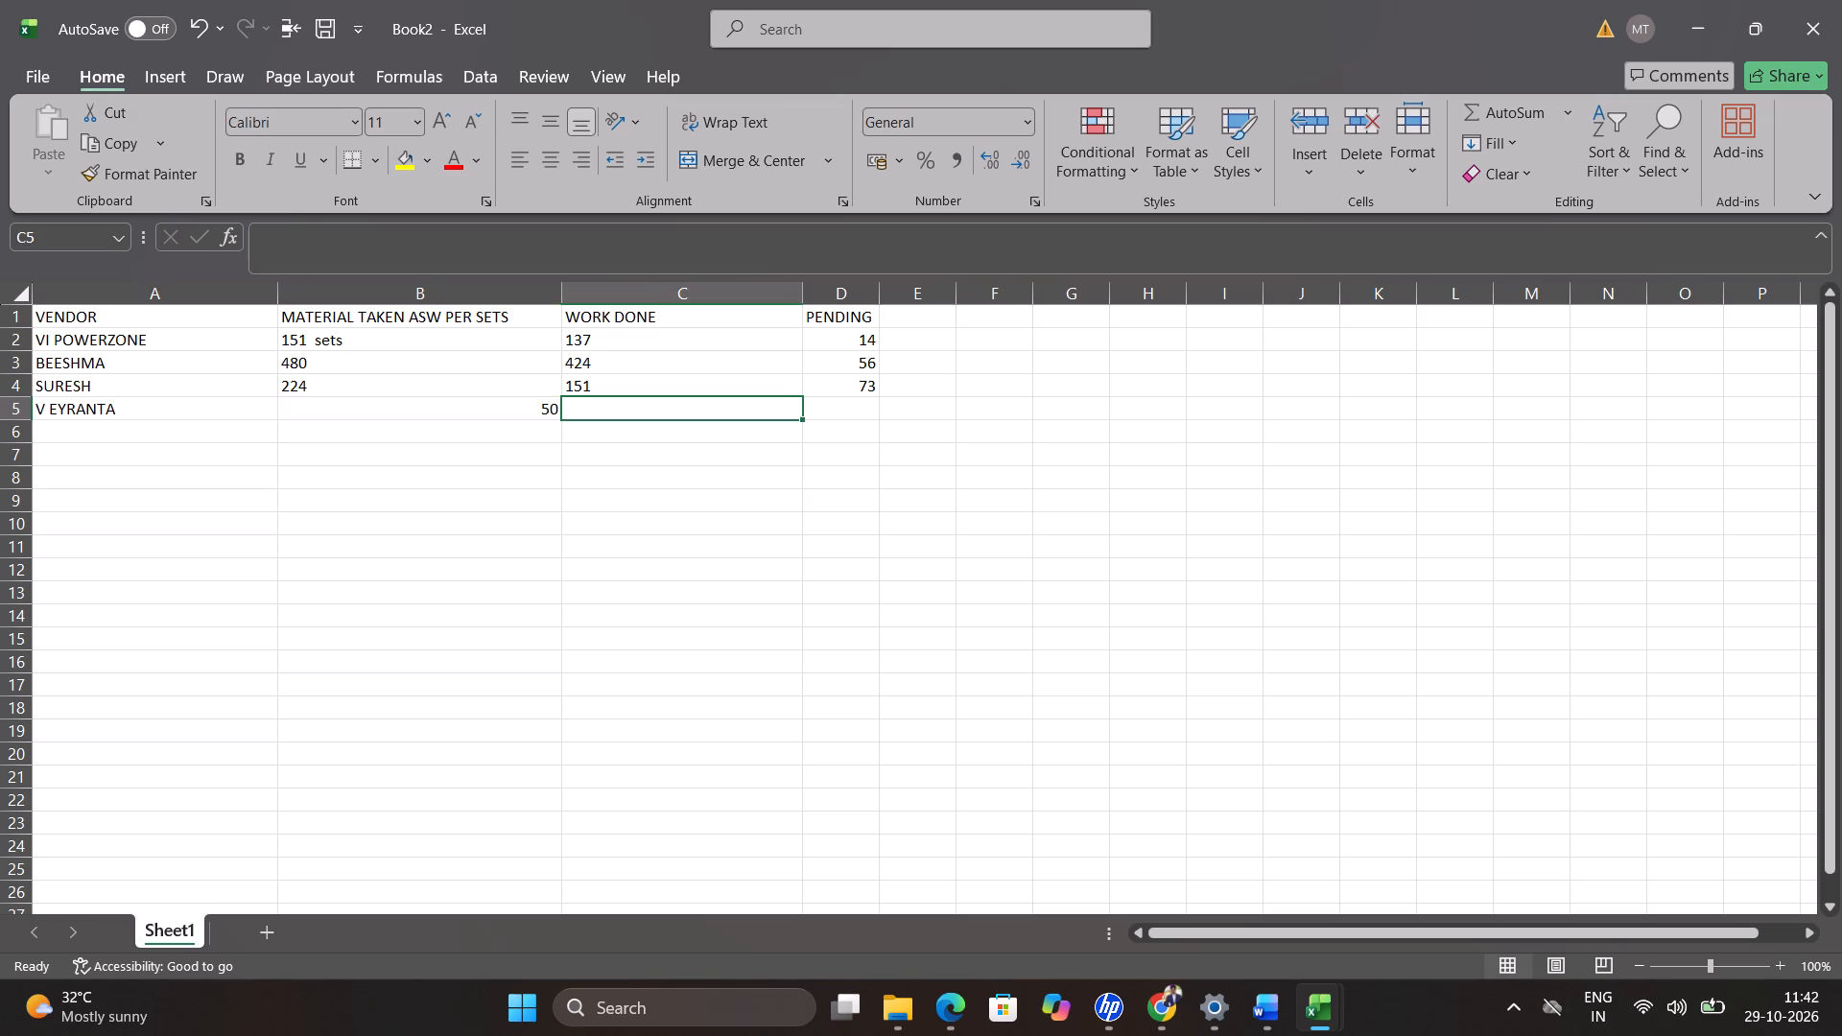
key(1)
key(Right)
text(49)
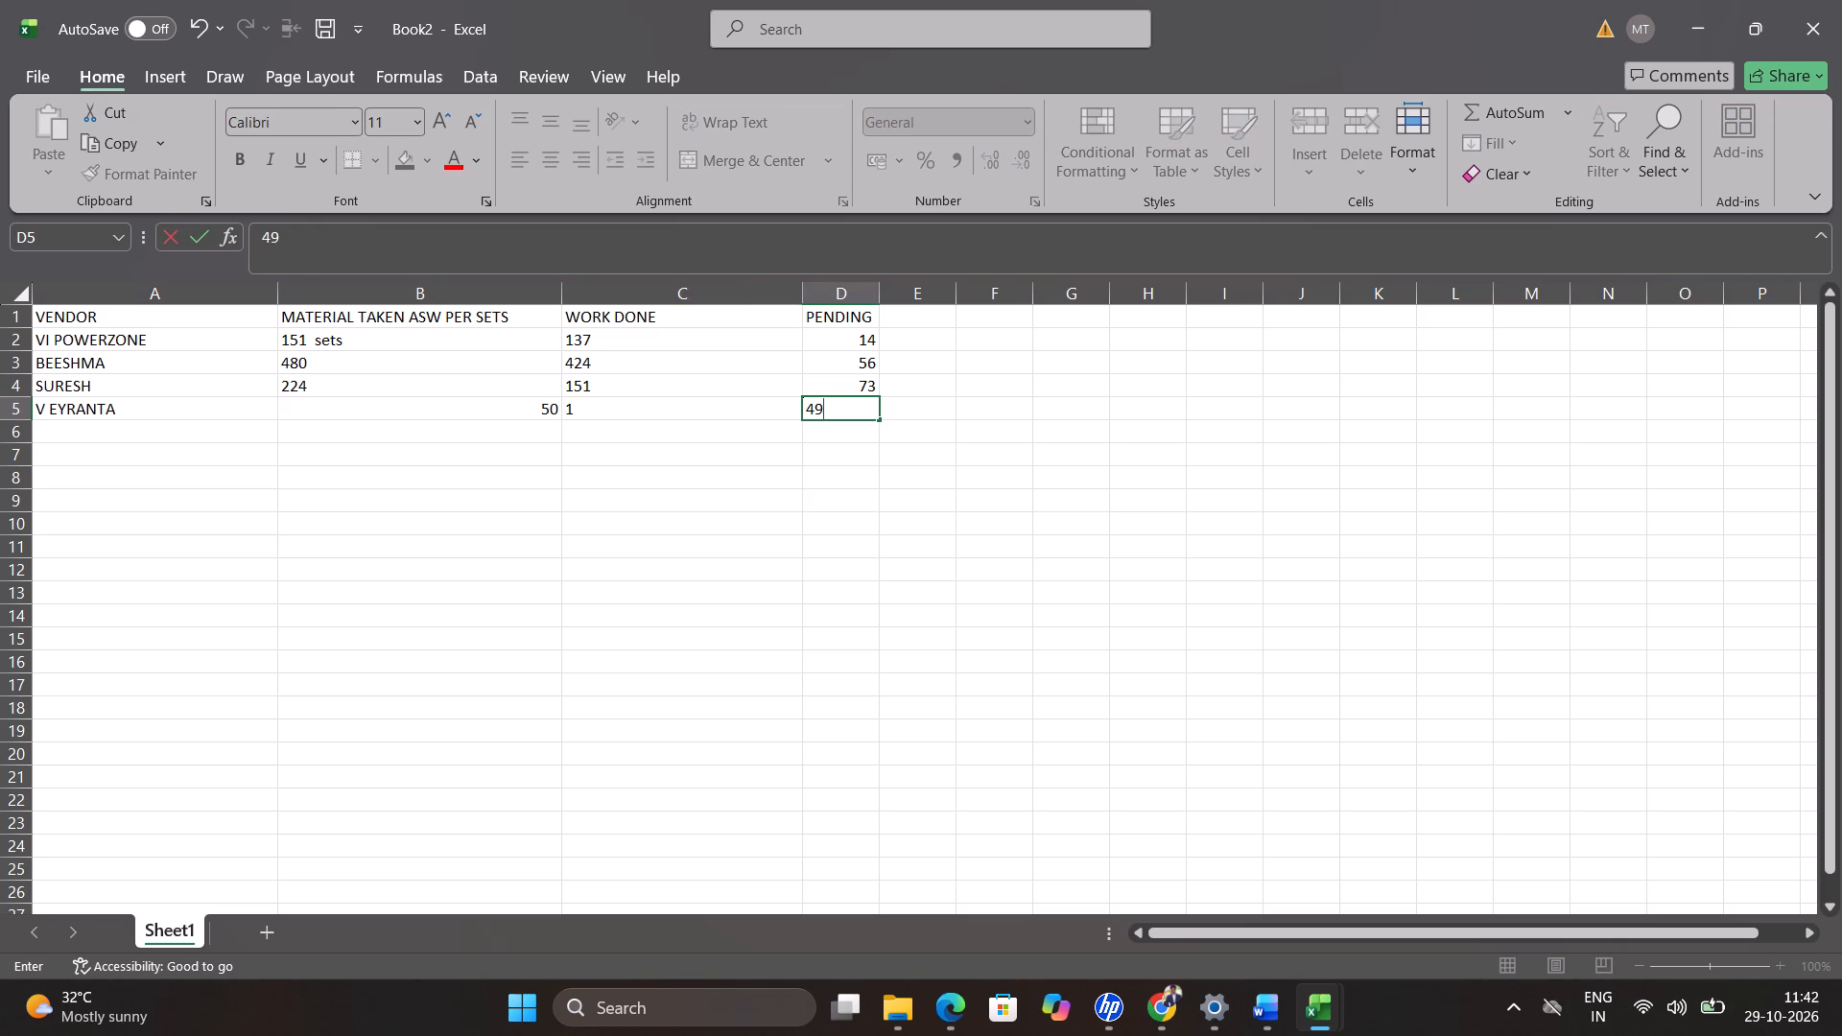
Left-align the V EYRANTA material taken value in B5.
click(539, 409)
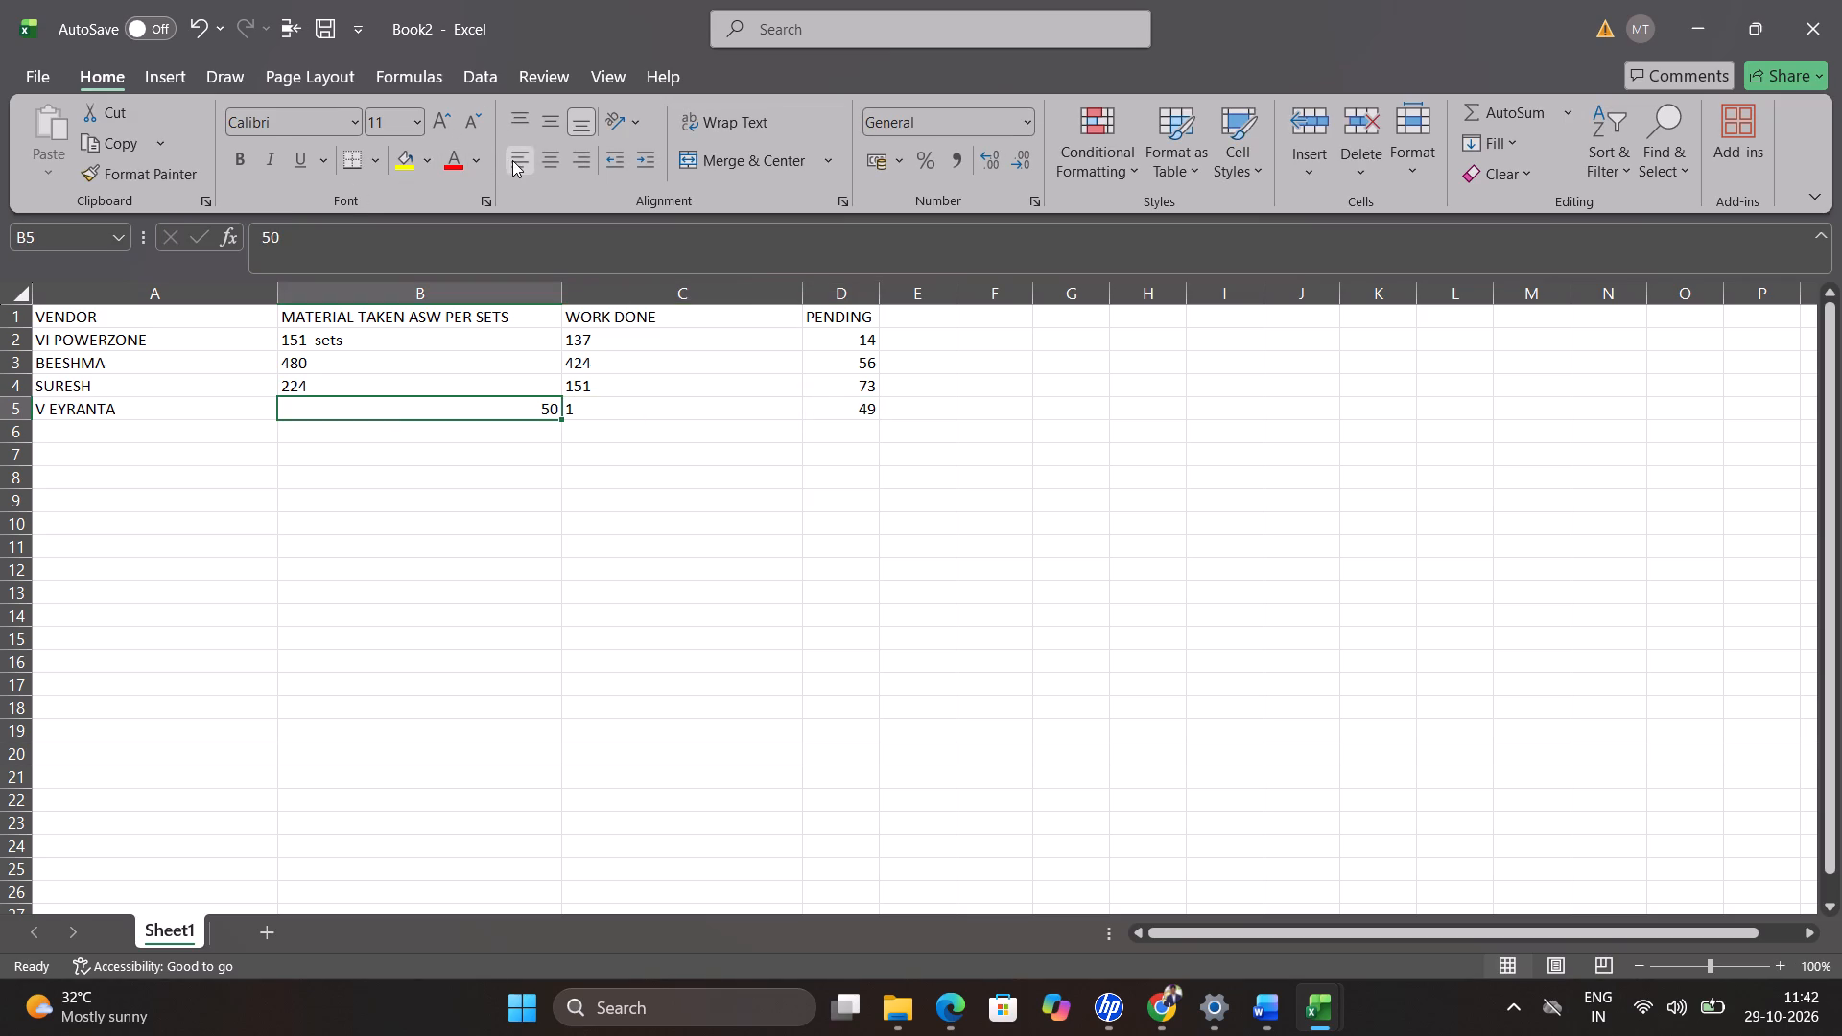
click(512, 160)
Add vendor SN GREEN in row 6 with material taken 50, work done 0 and pending 50.
click(178, 432)
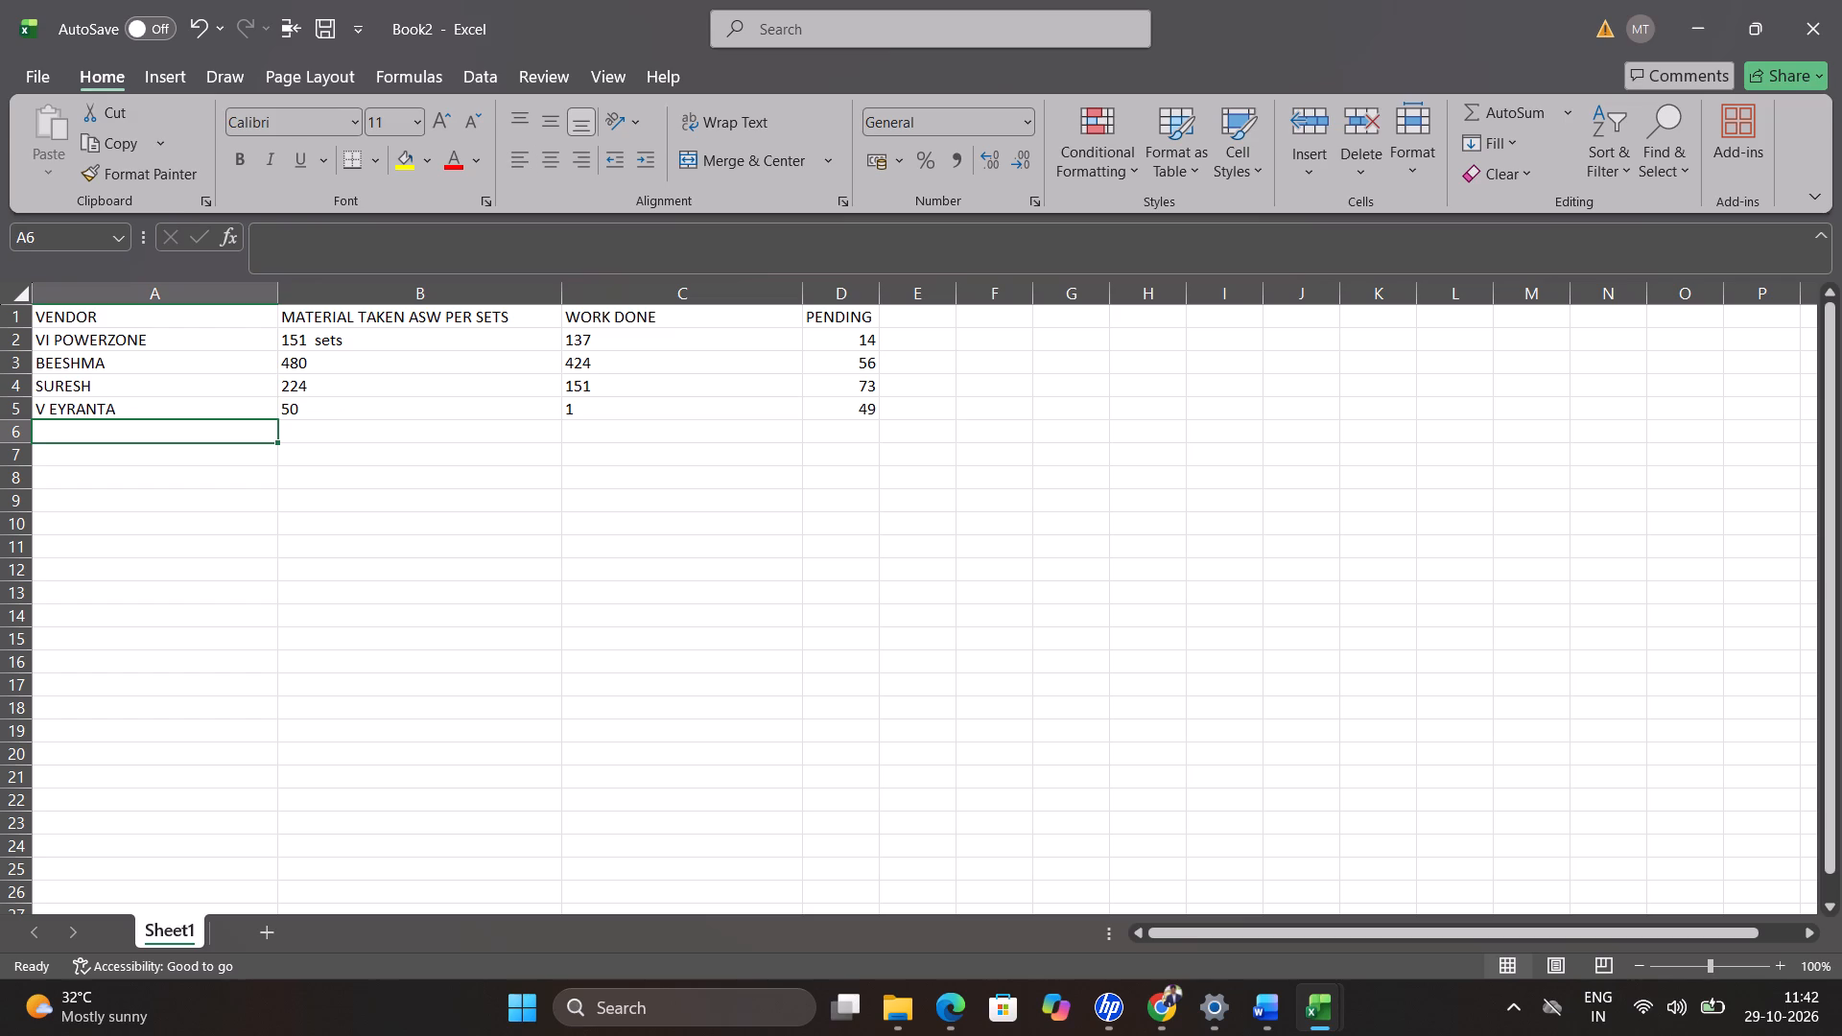
key(s)
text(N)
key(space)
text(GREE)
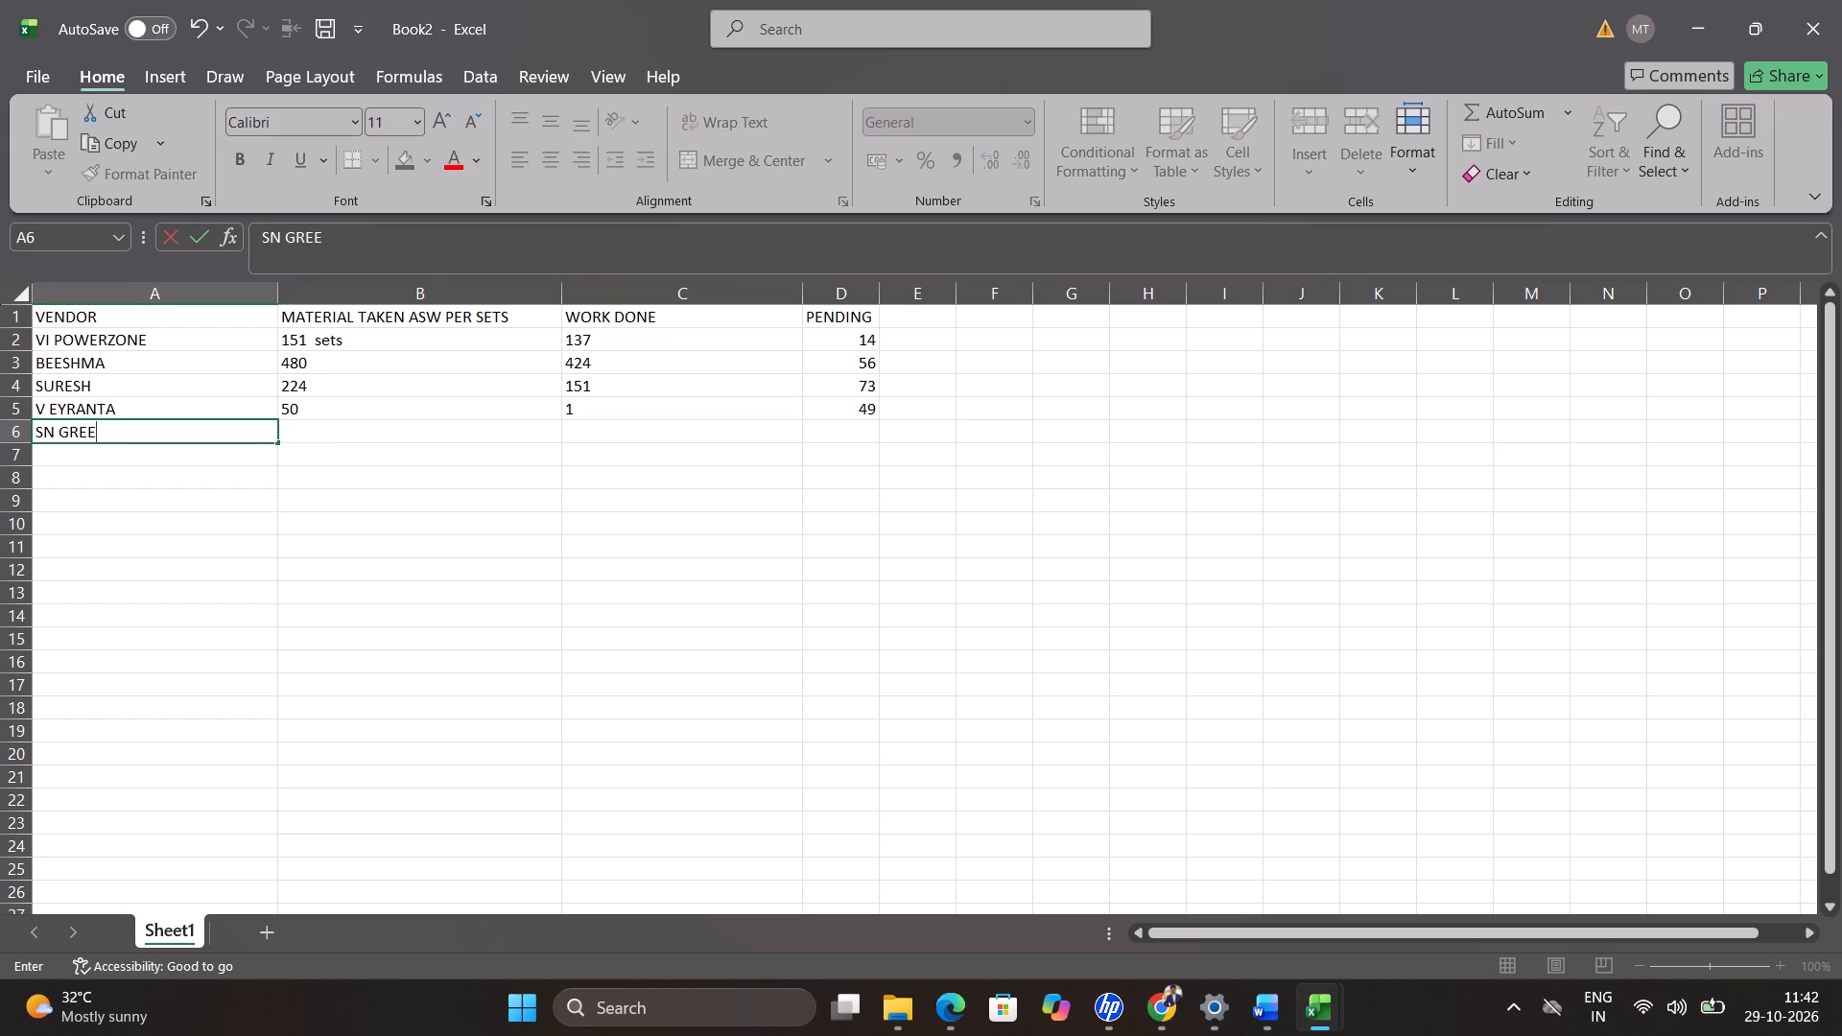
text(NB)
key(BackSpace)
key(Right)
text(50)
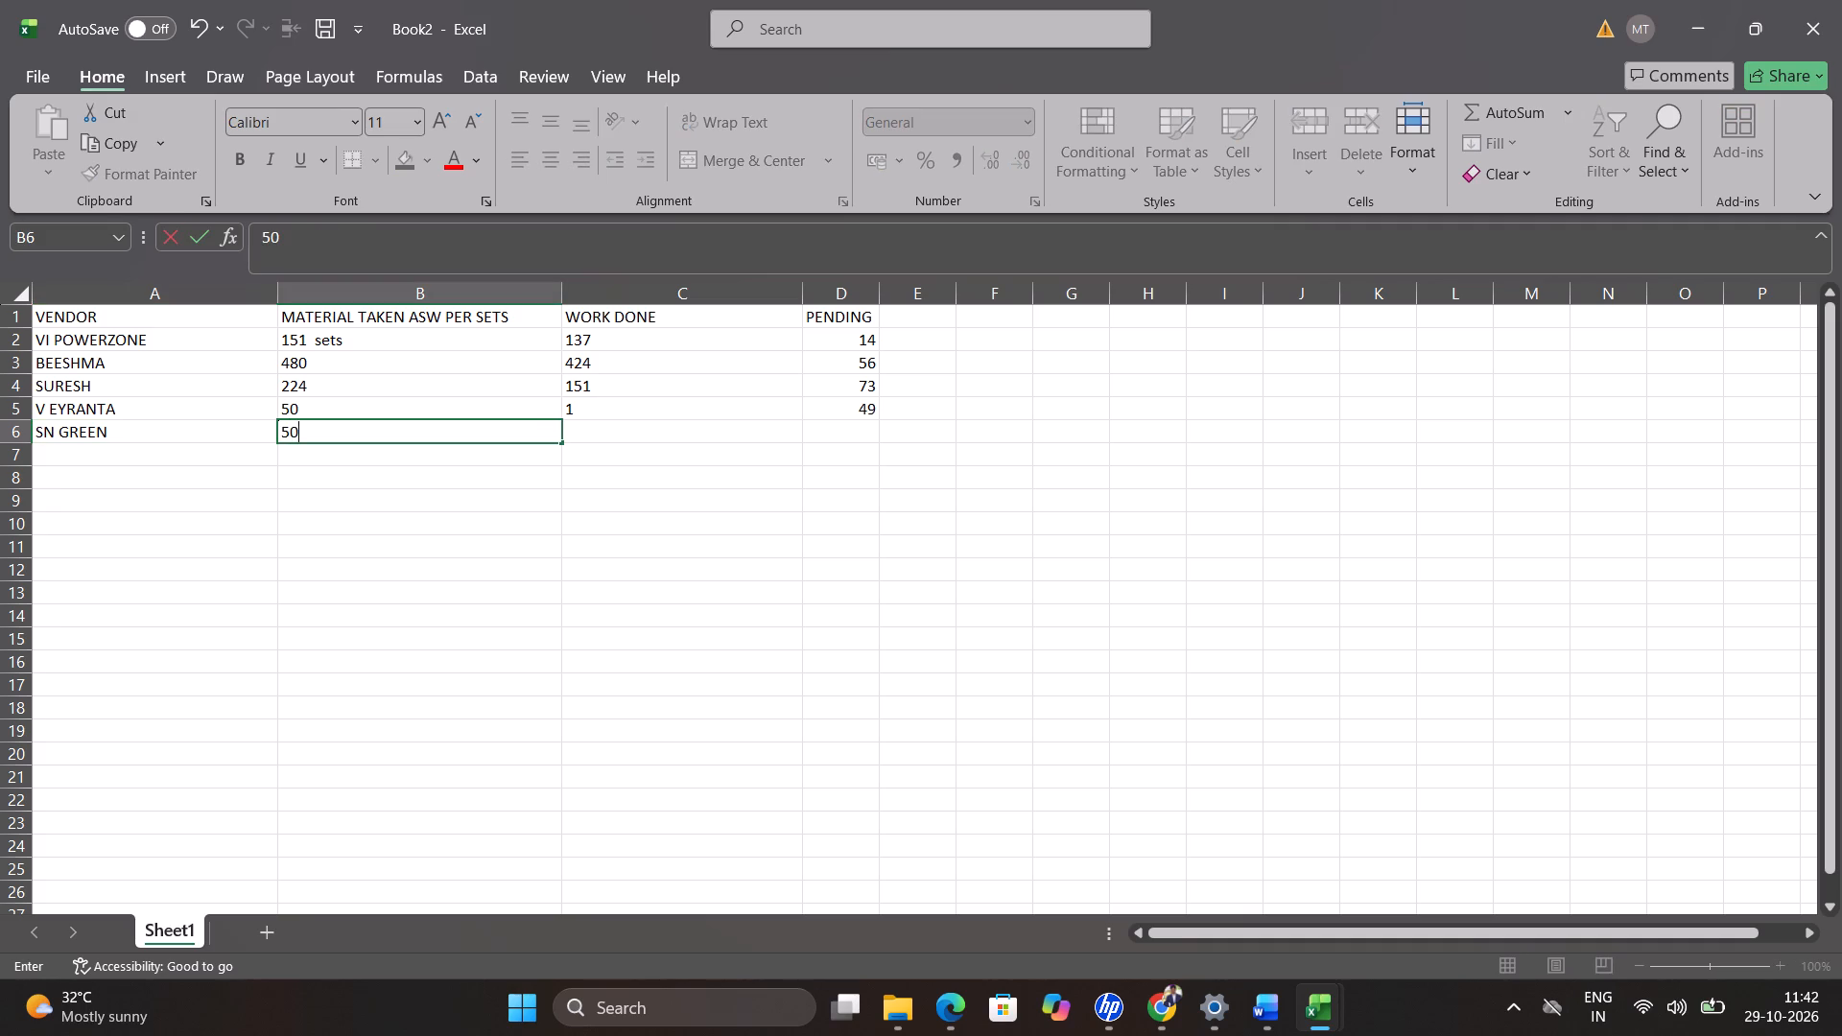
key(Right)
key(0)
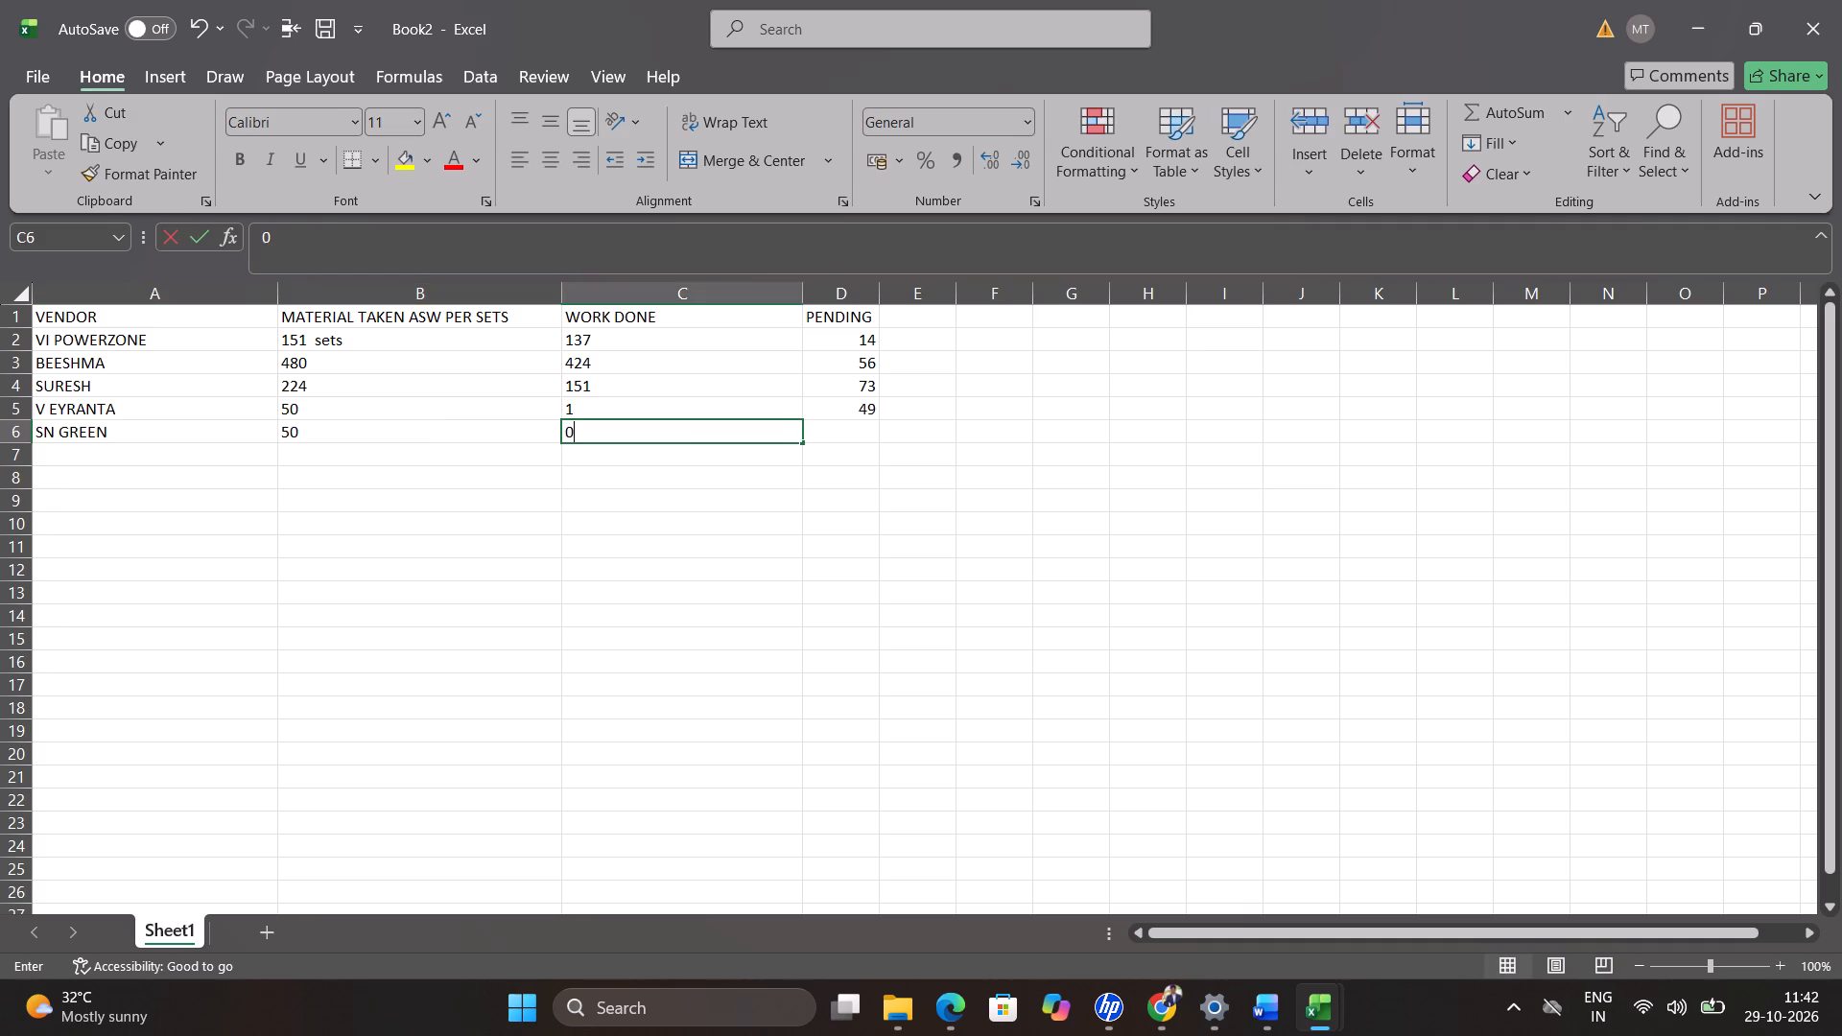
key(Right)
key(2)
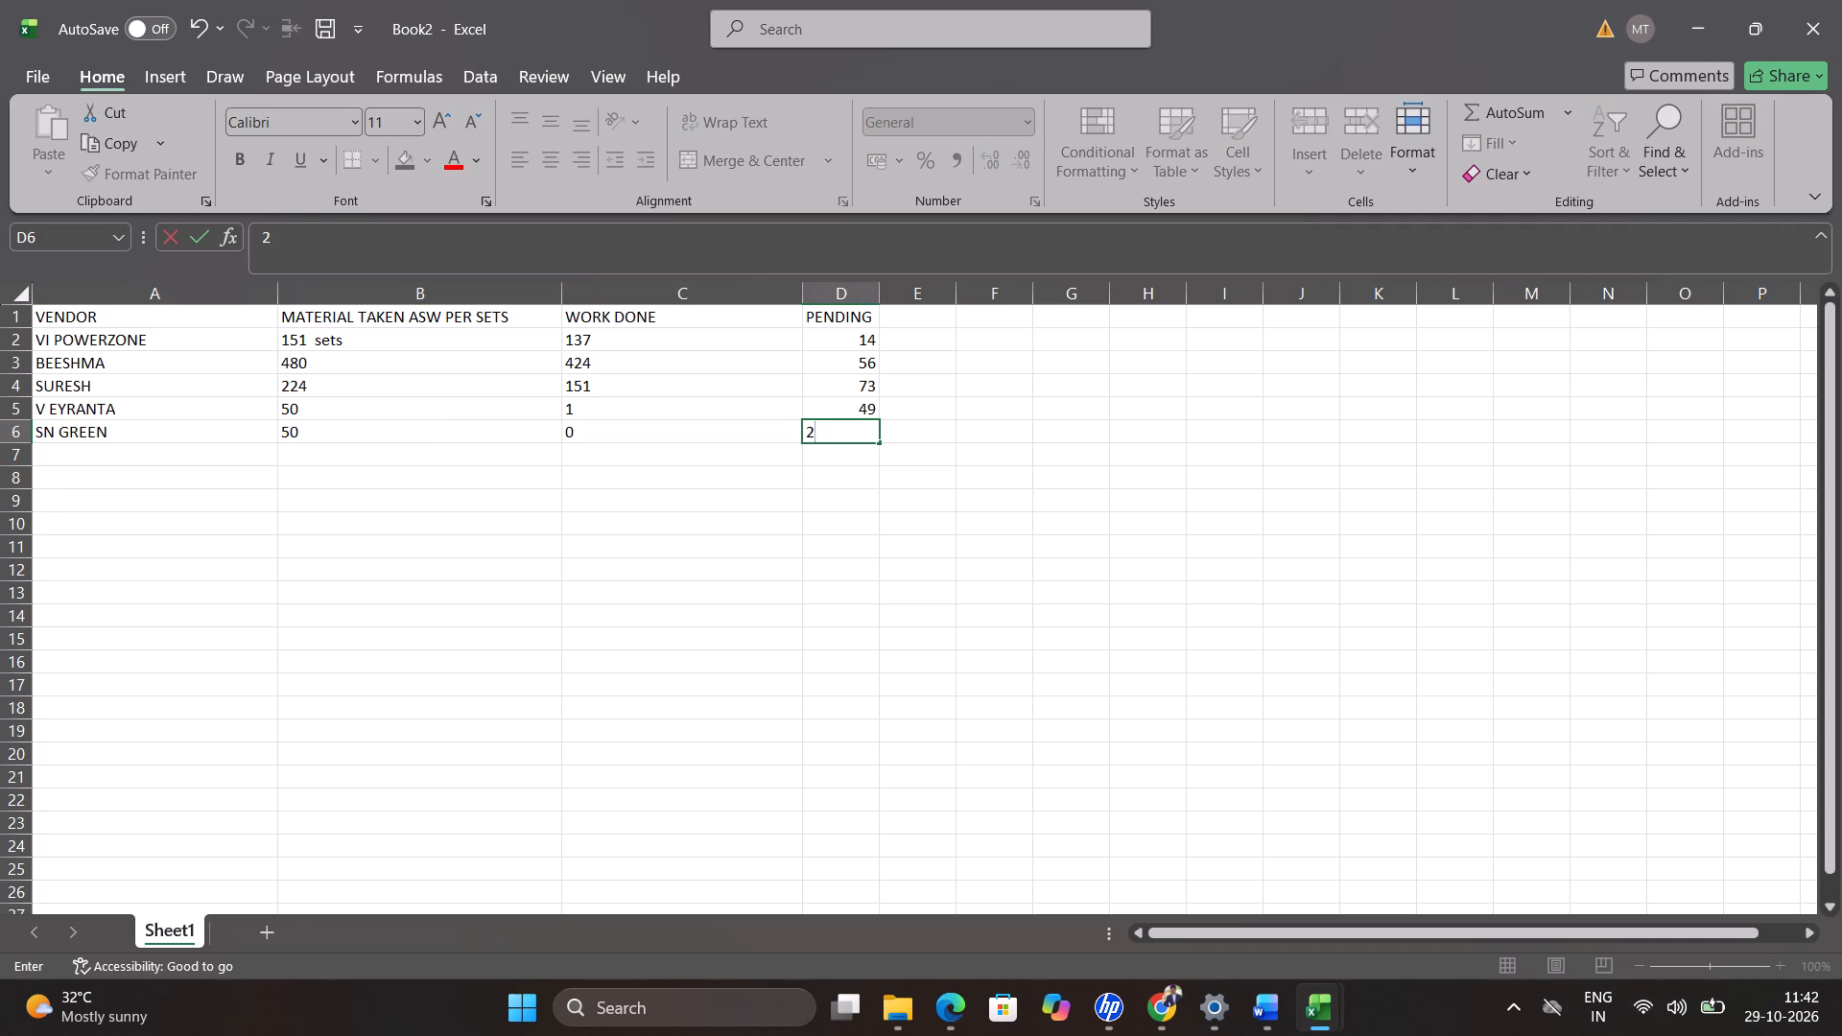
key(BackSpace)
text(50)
click(129, 453)
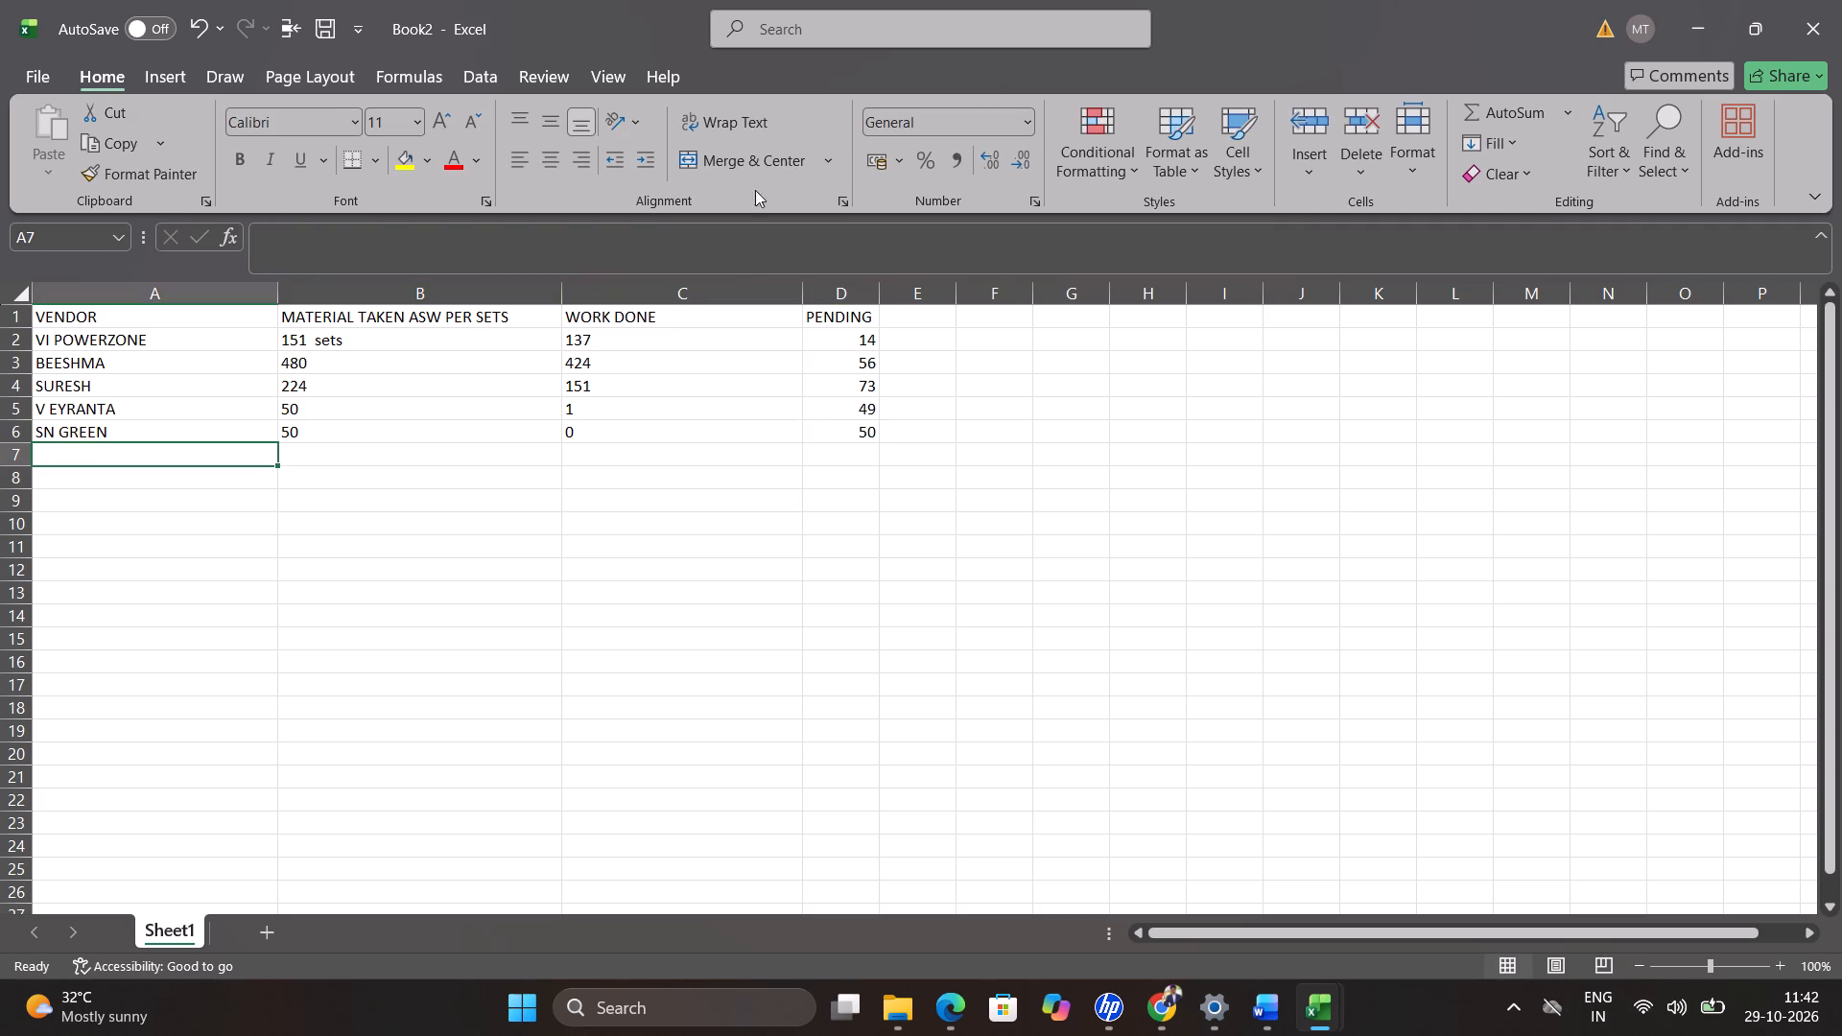
Save the workbook as Book2 in the Downloads folder.
click(38, 77)
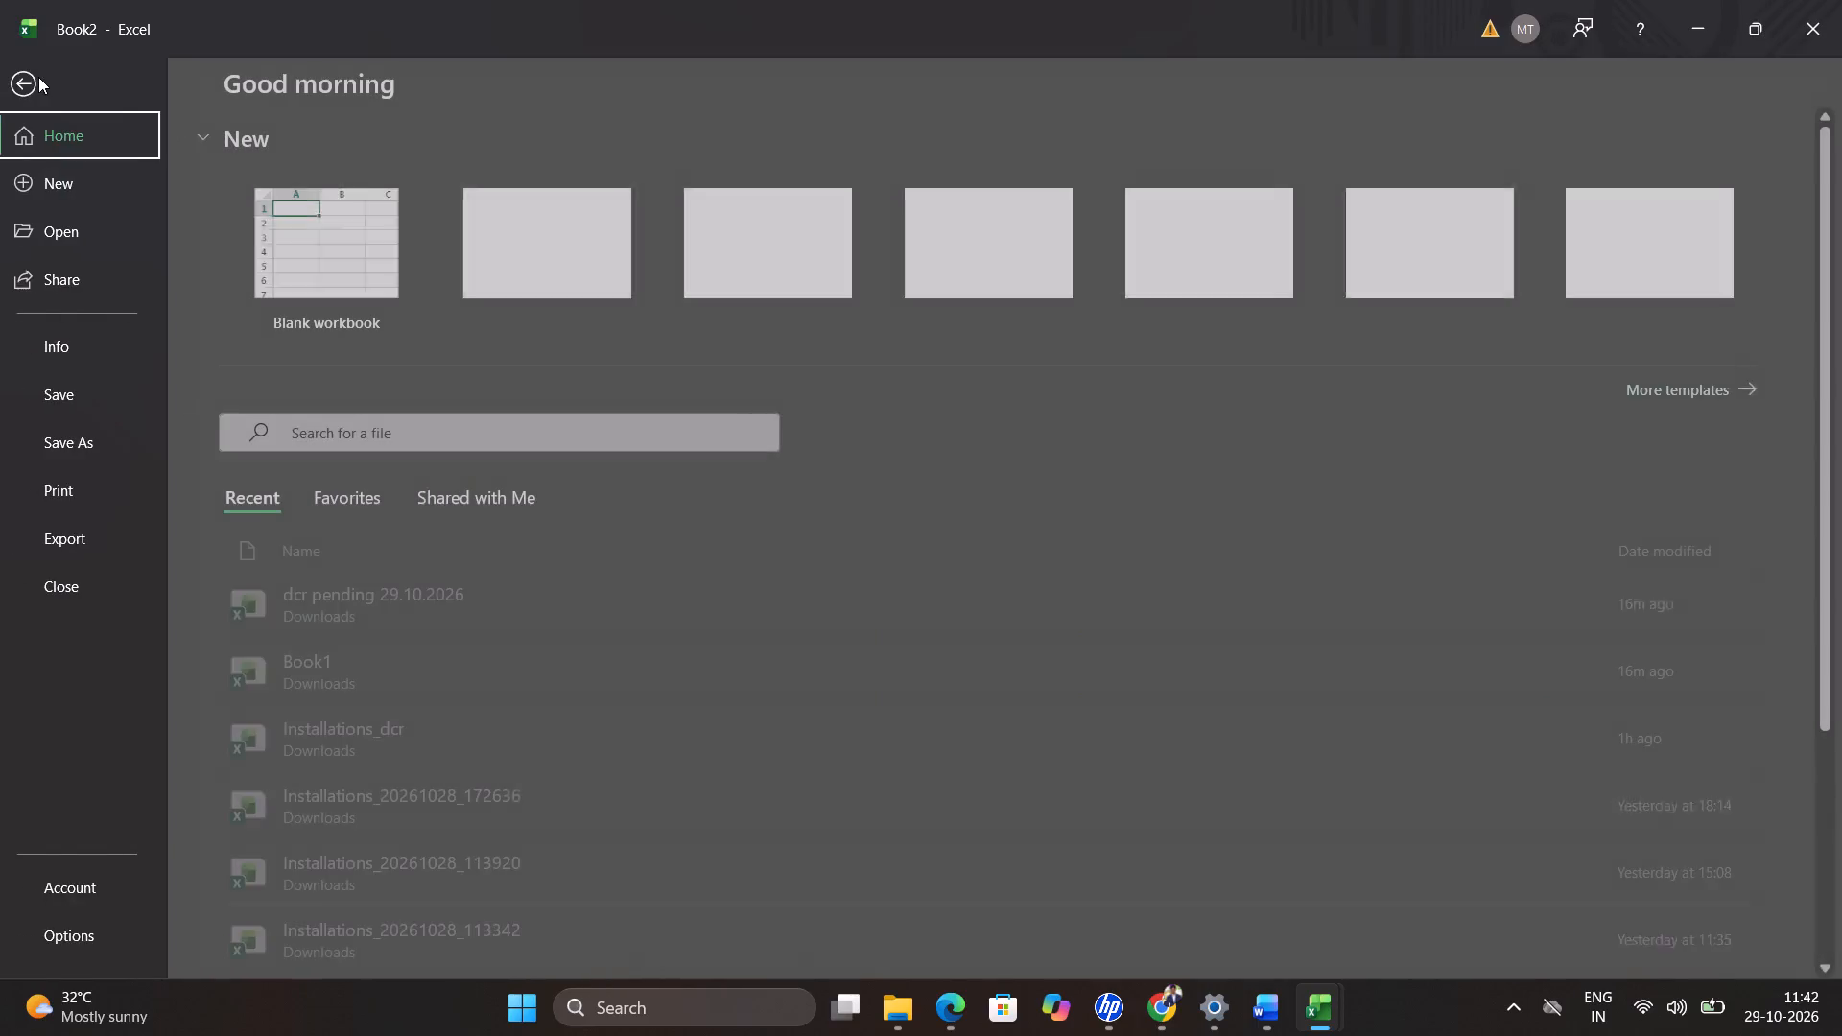
click(66, 396)
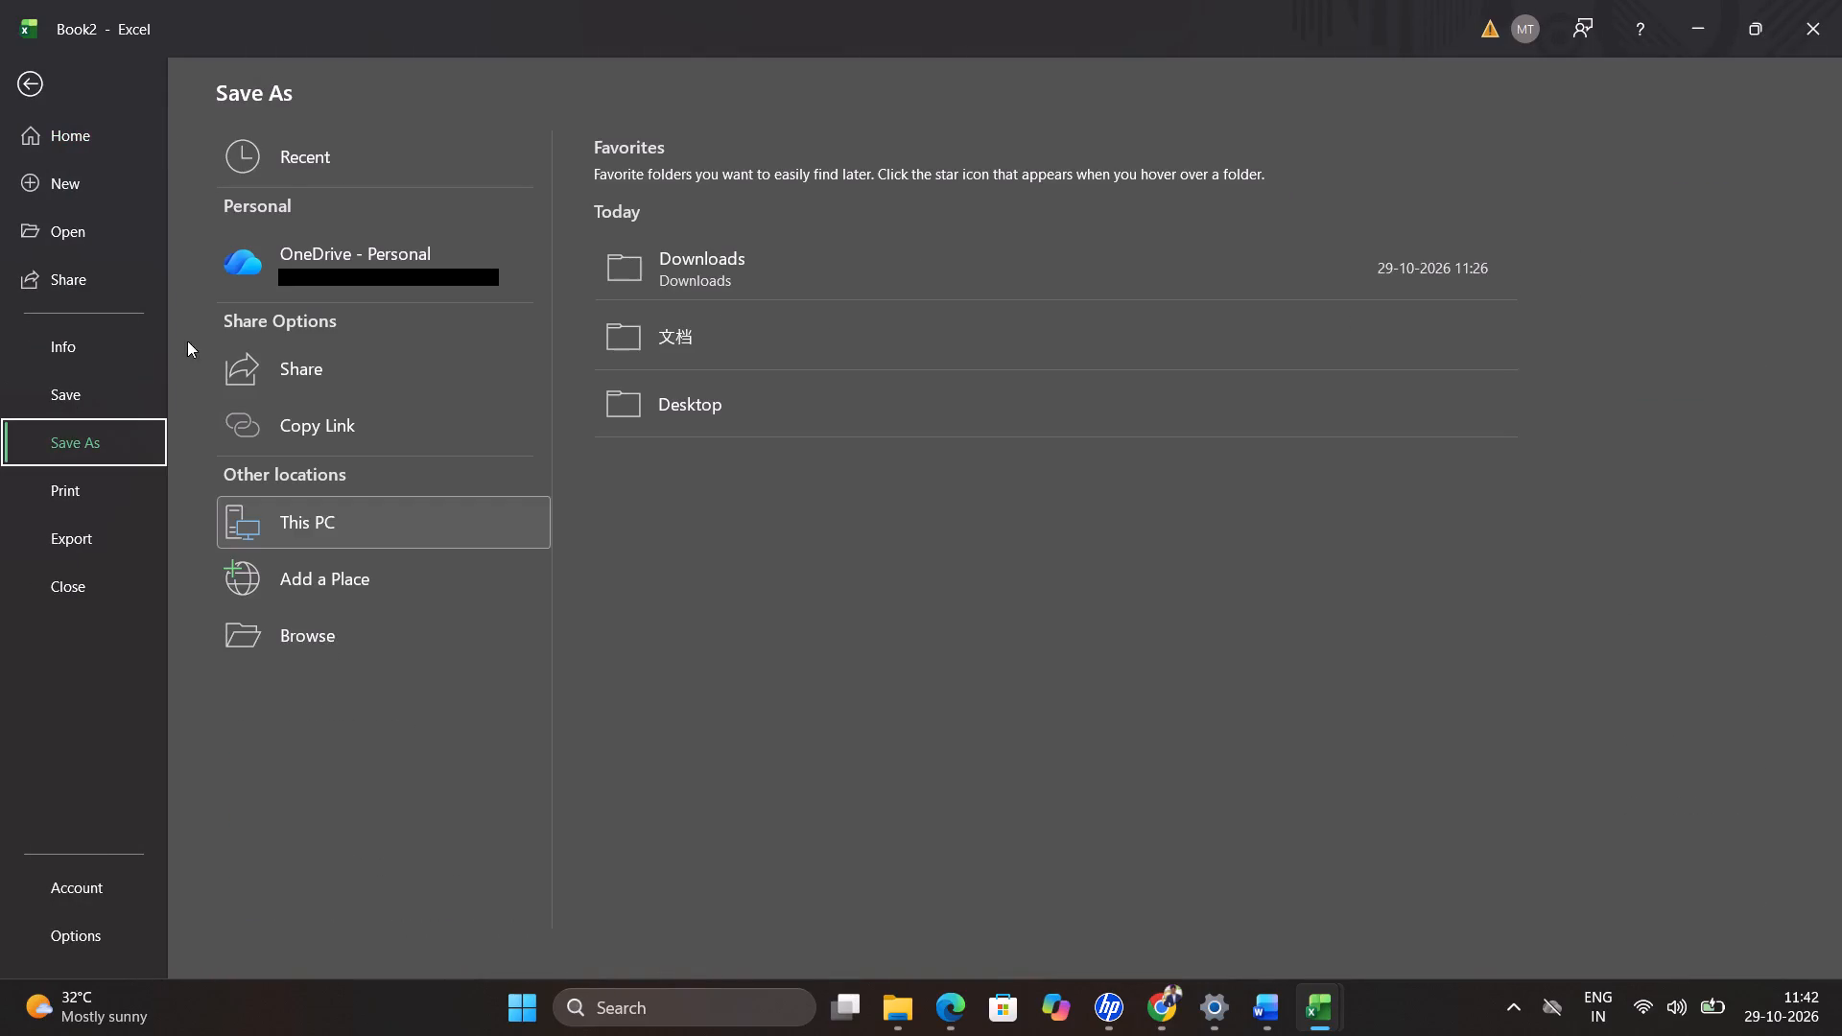
click(781, 262)
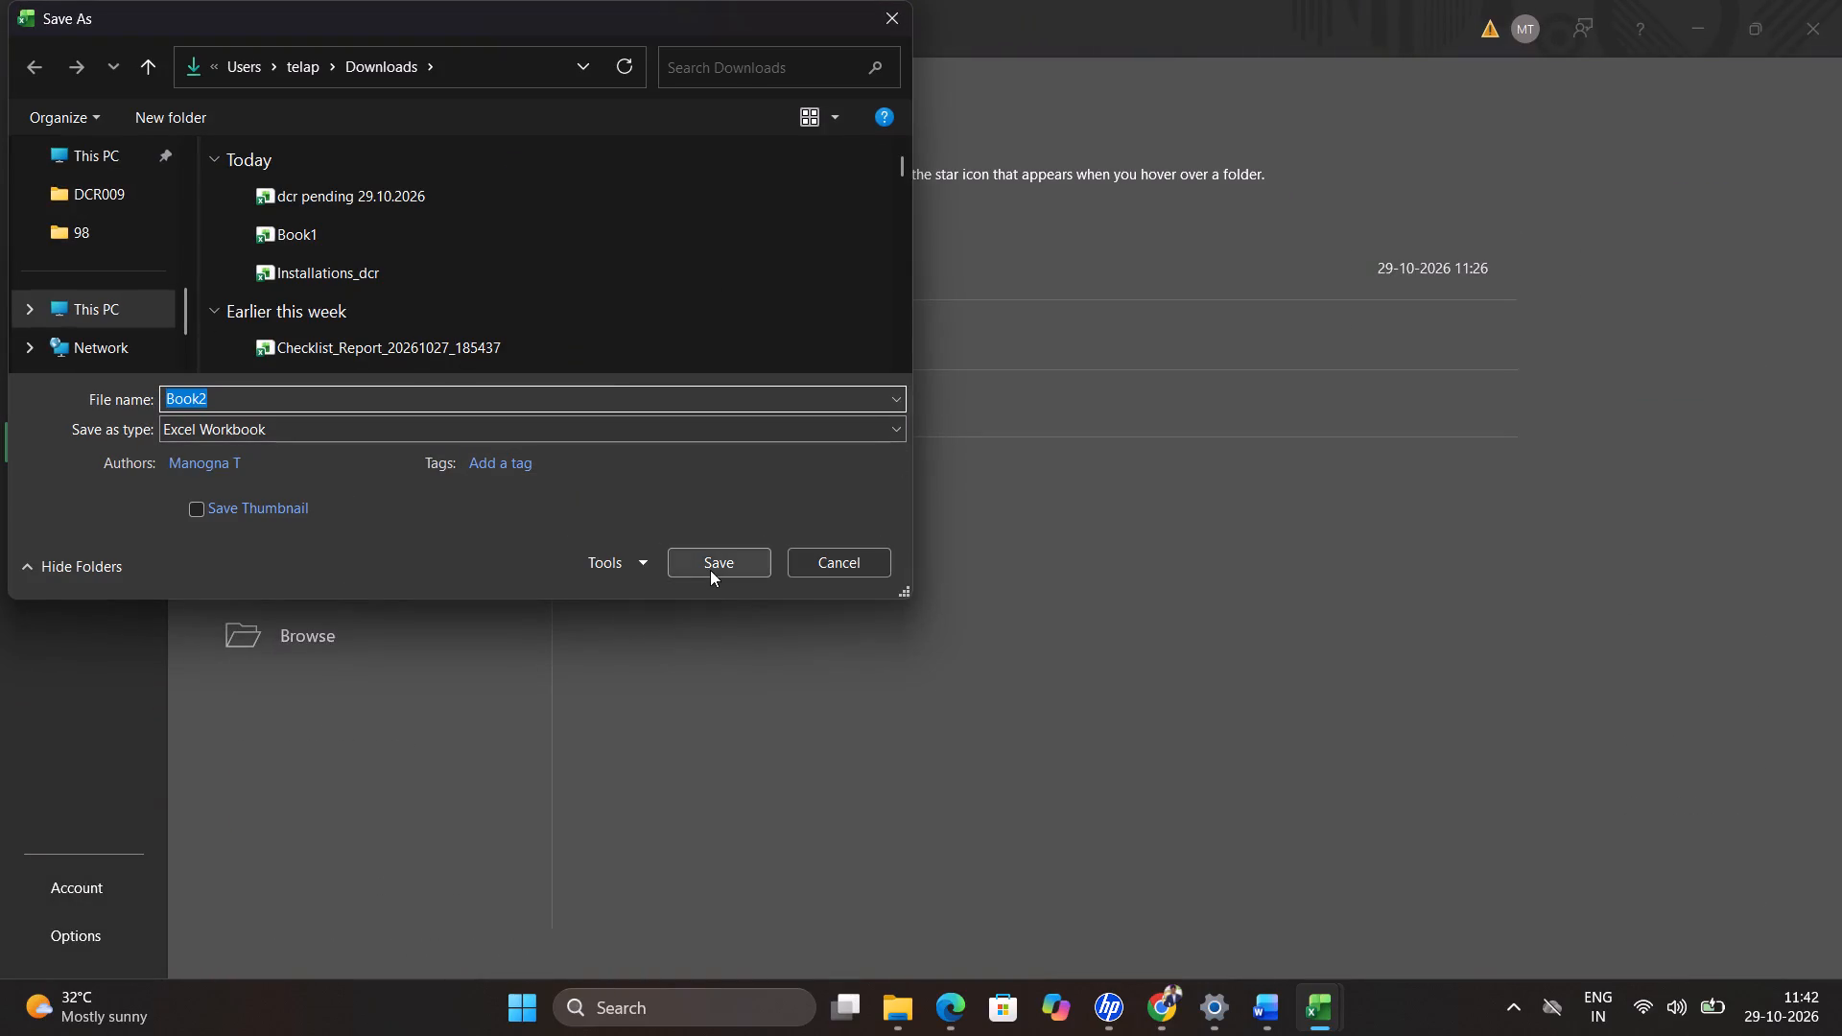
click(710, 570)
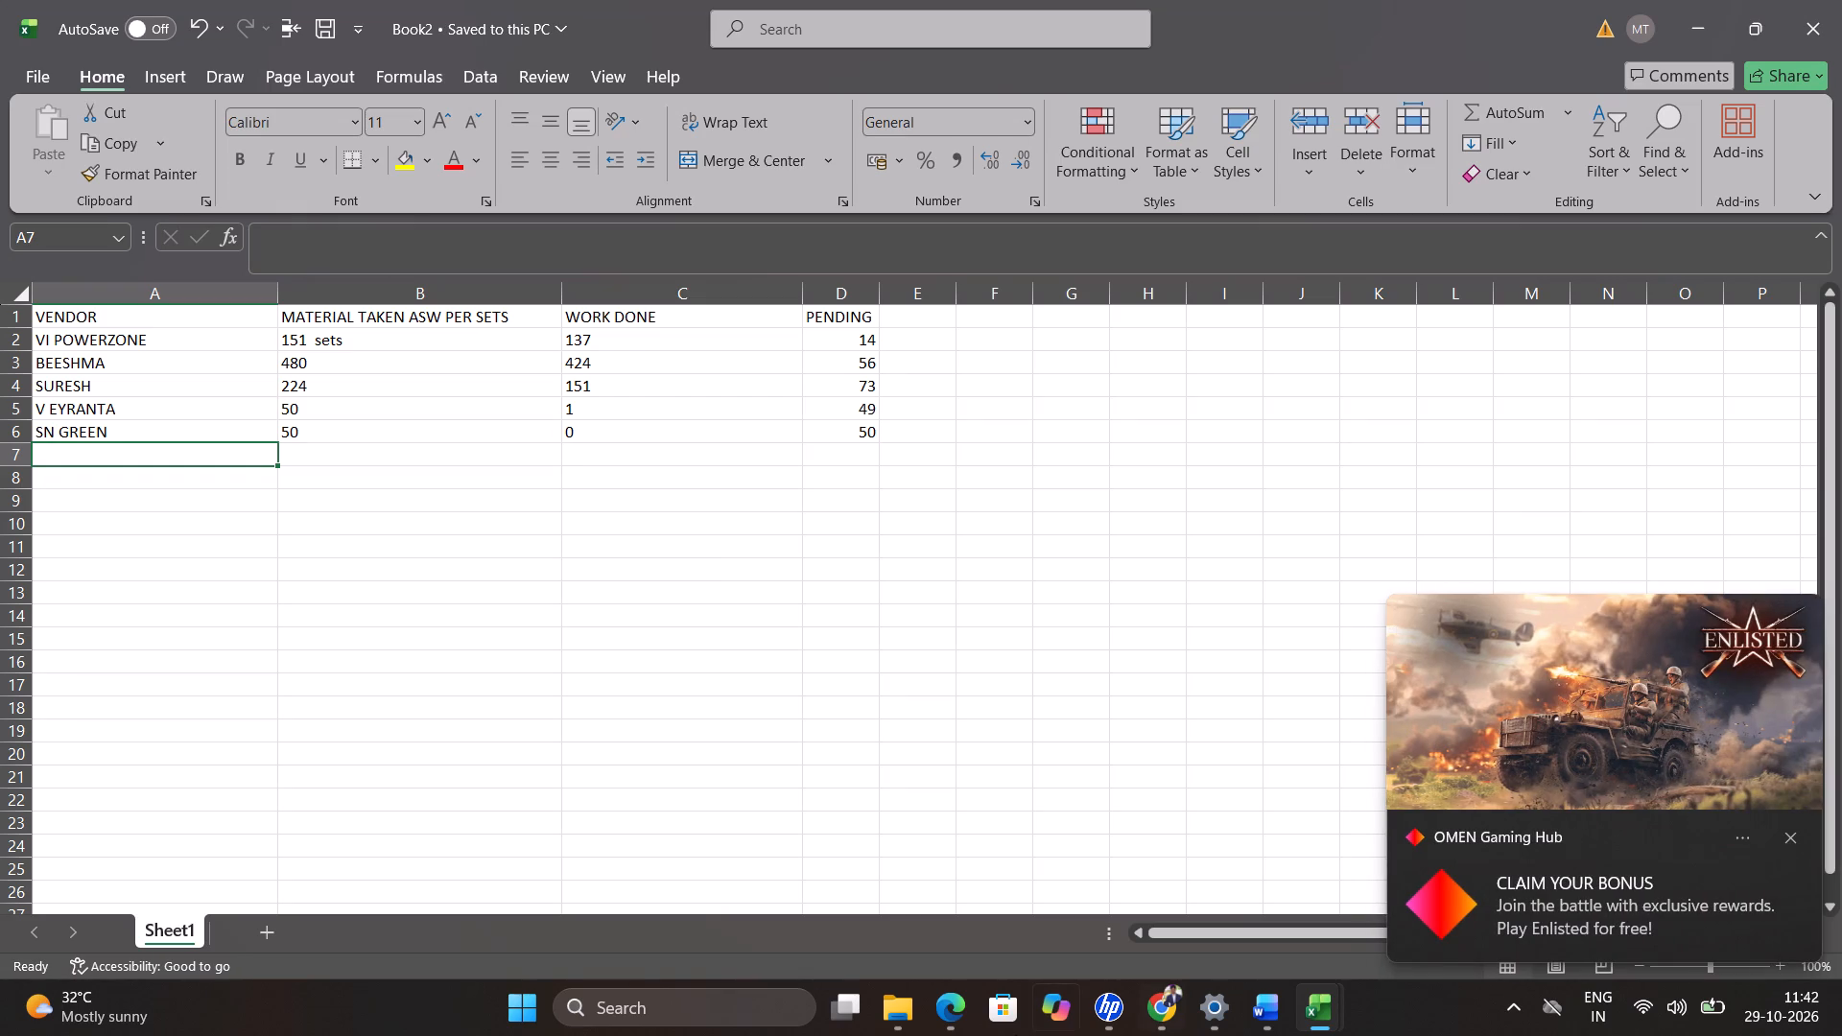
Switch to File Explorer and copy the Book2 workbook file from the Downloads folder.
click(891, 1009)
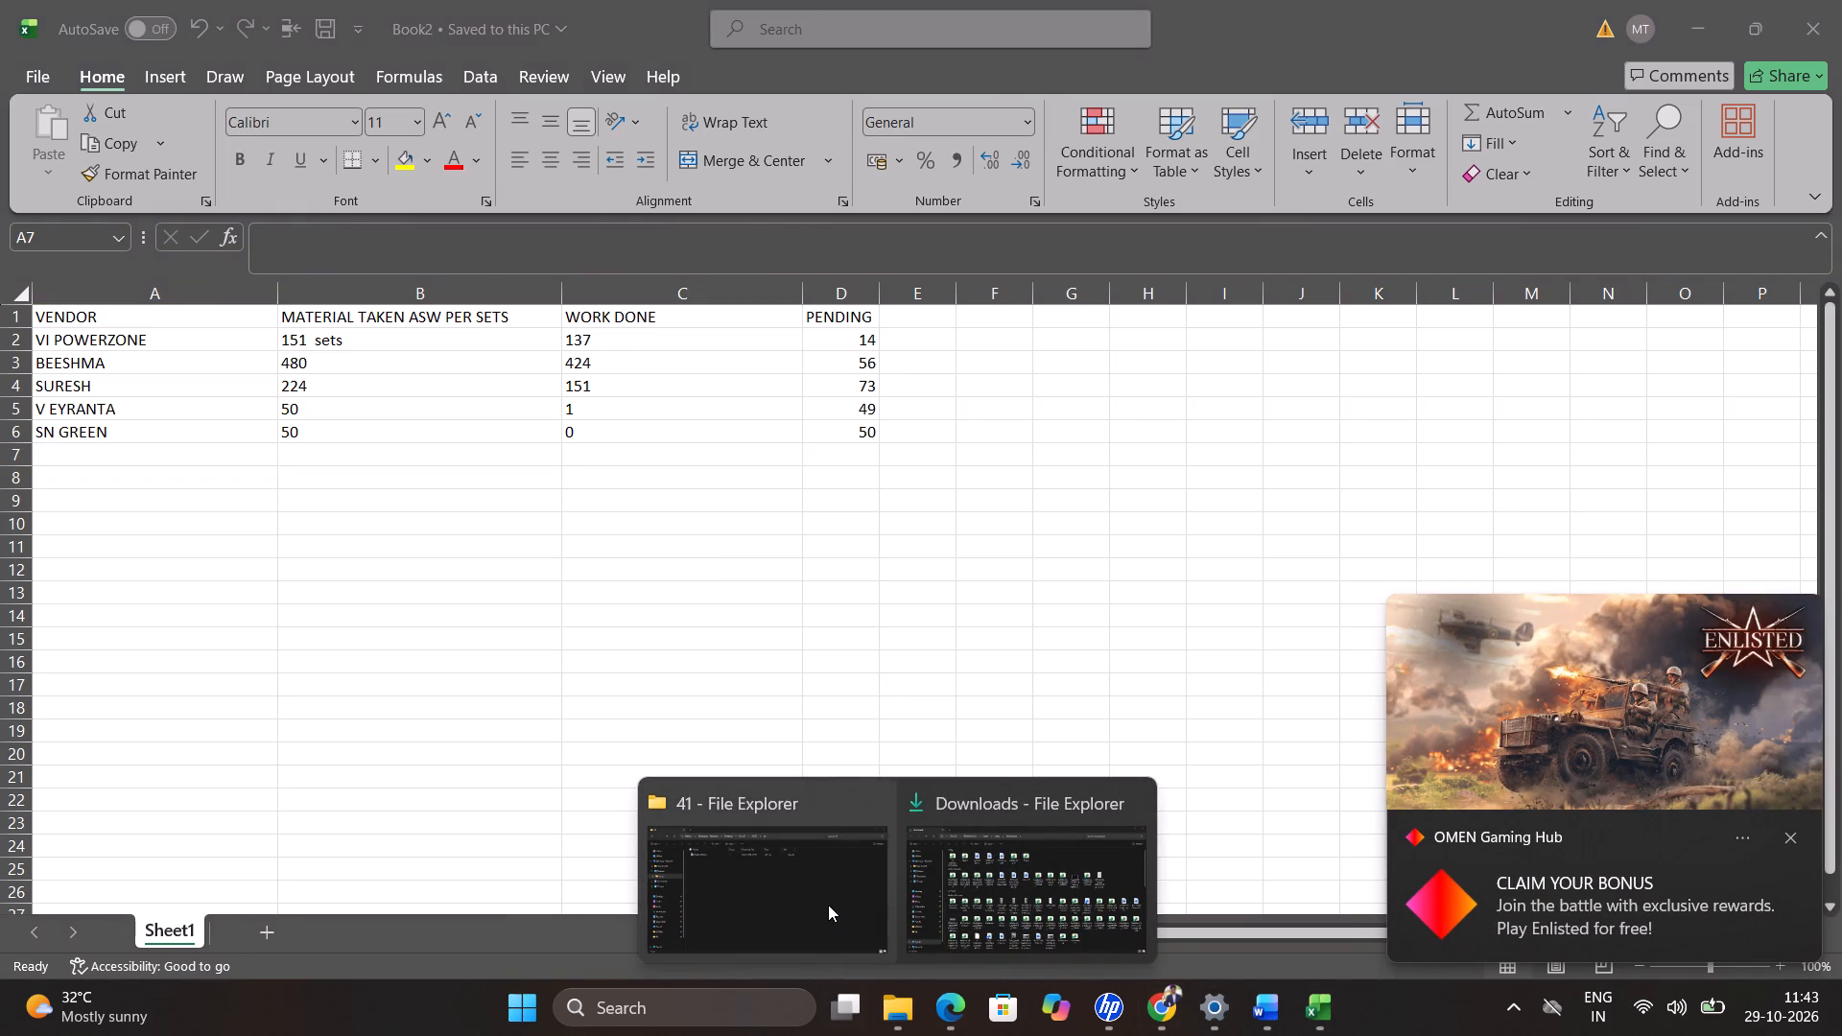
click(833, 904)
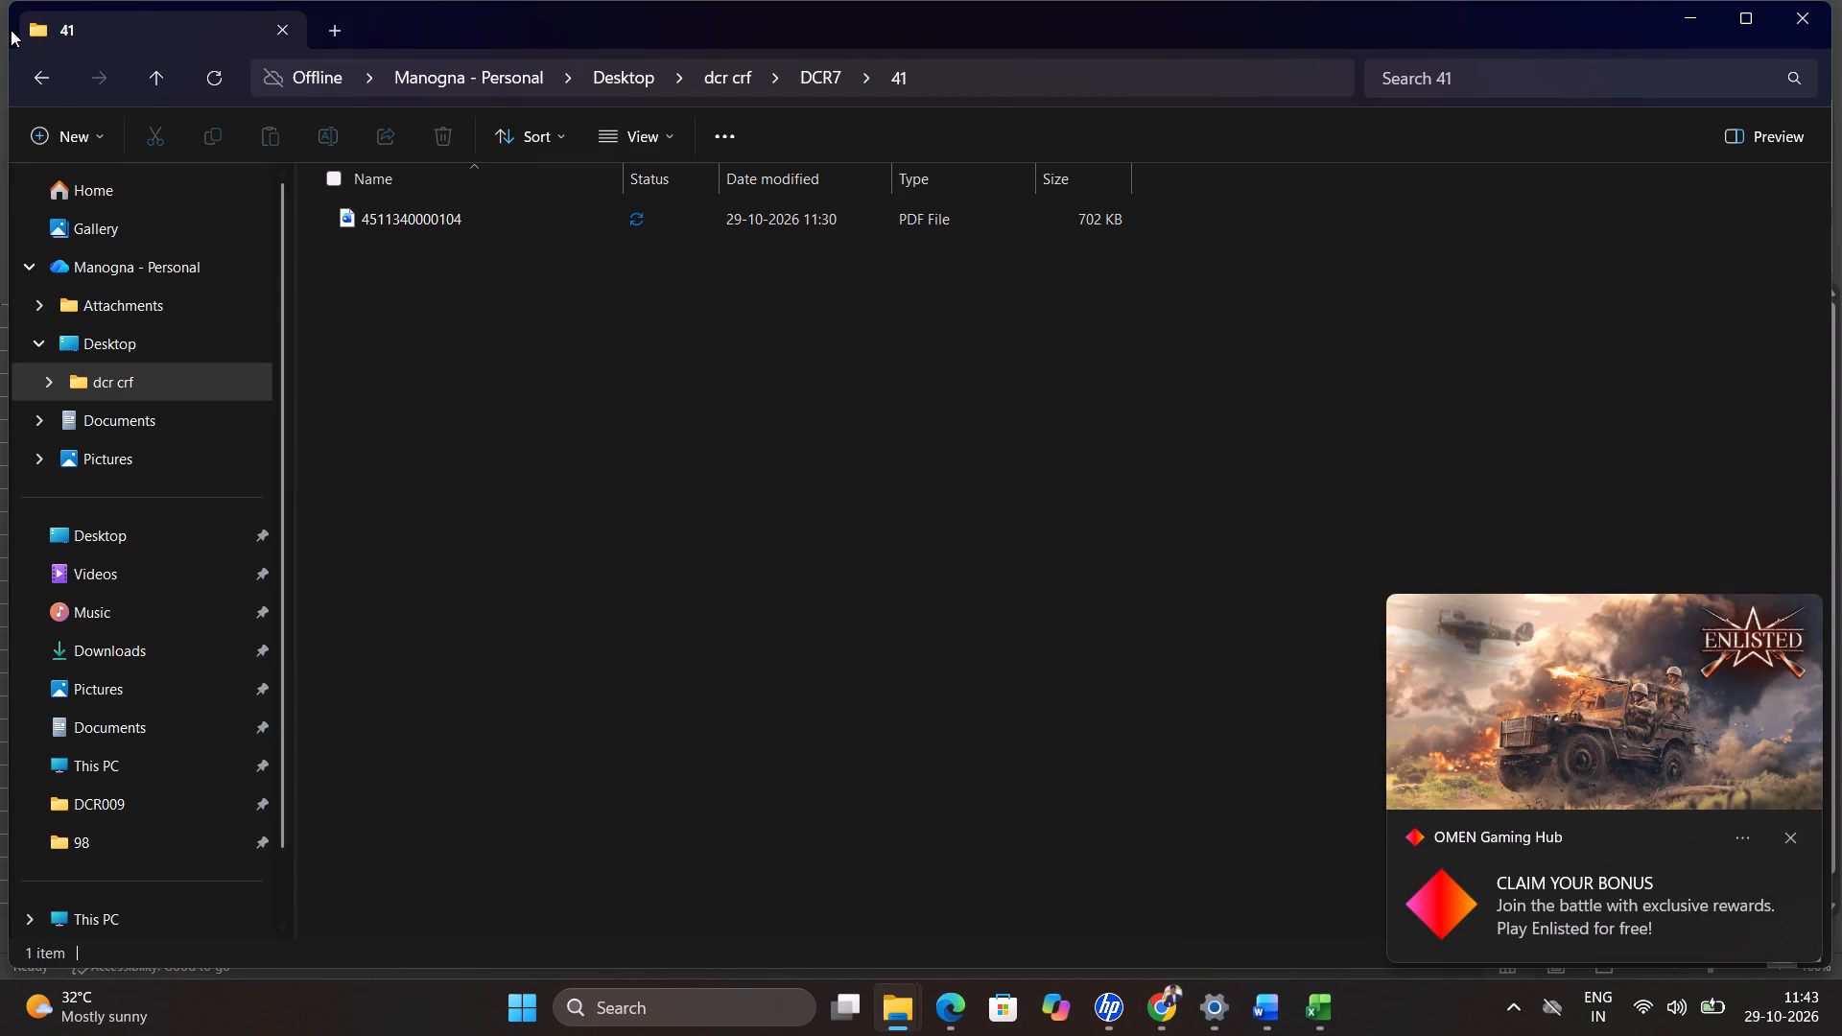
double_click(102, 642)
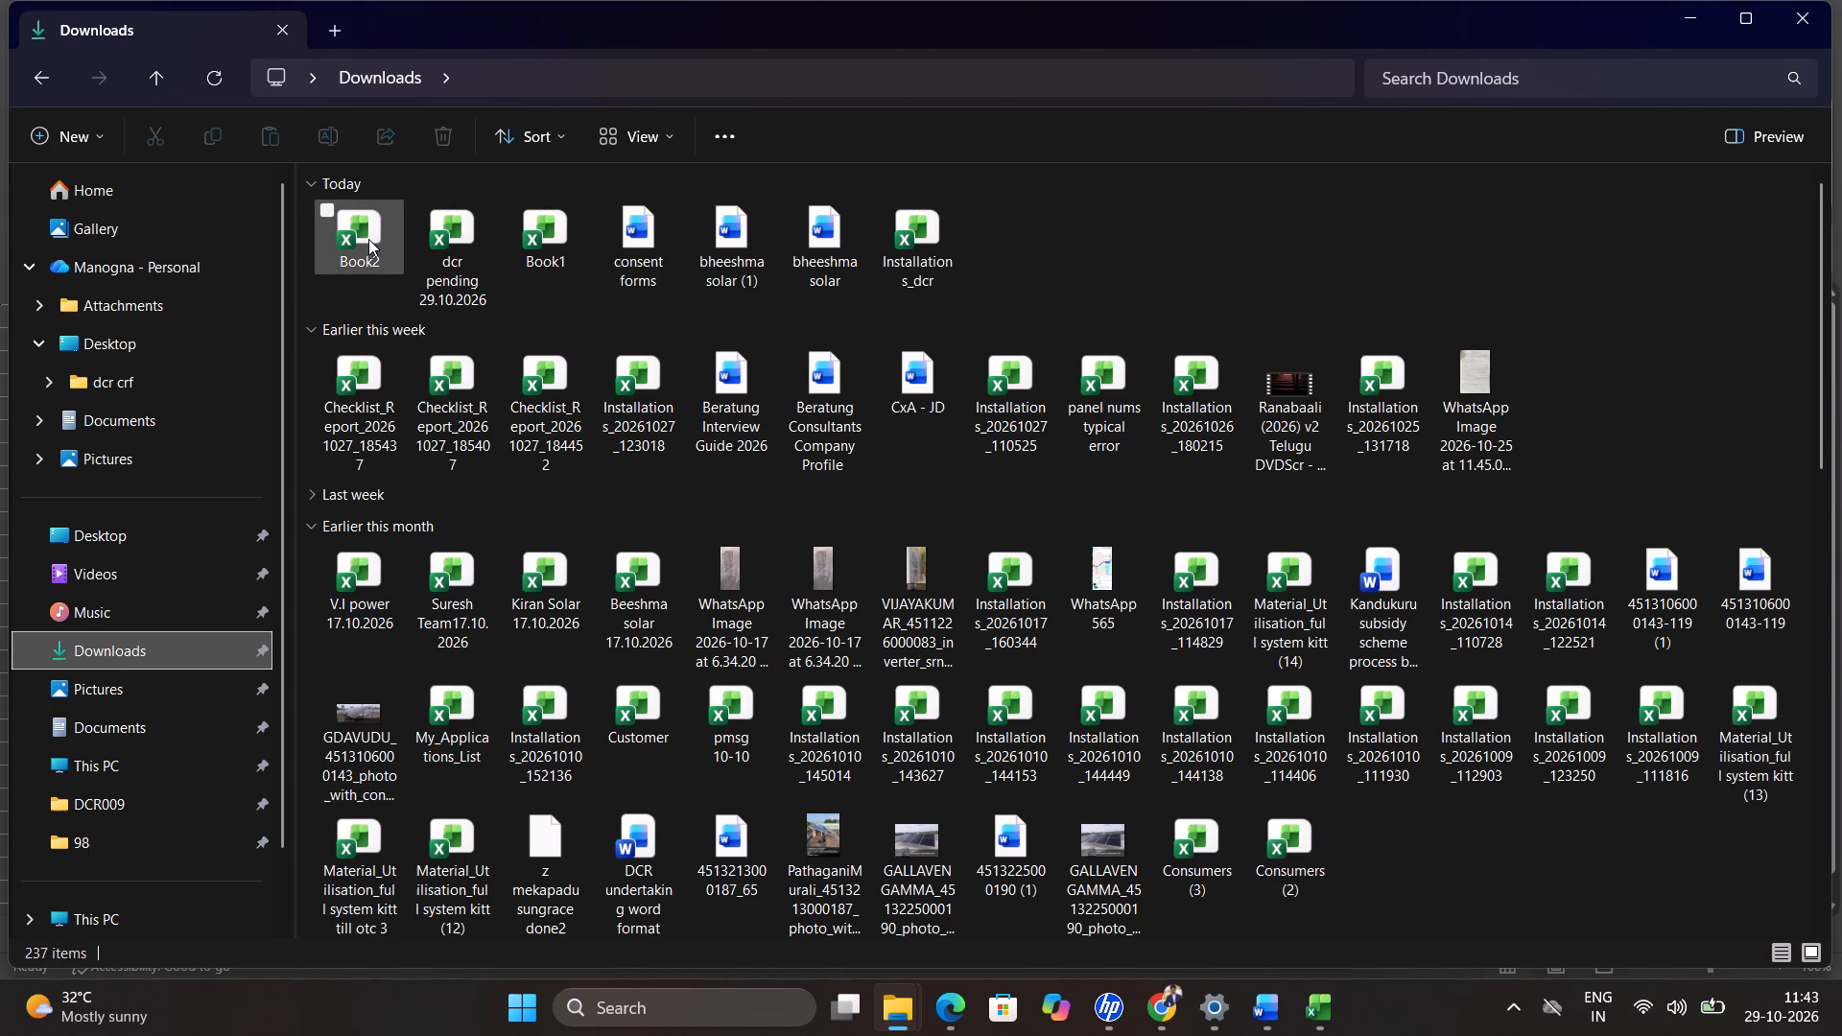
click(368, 239)
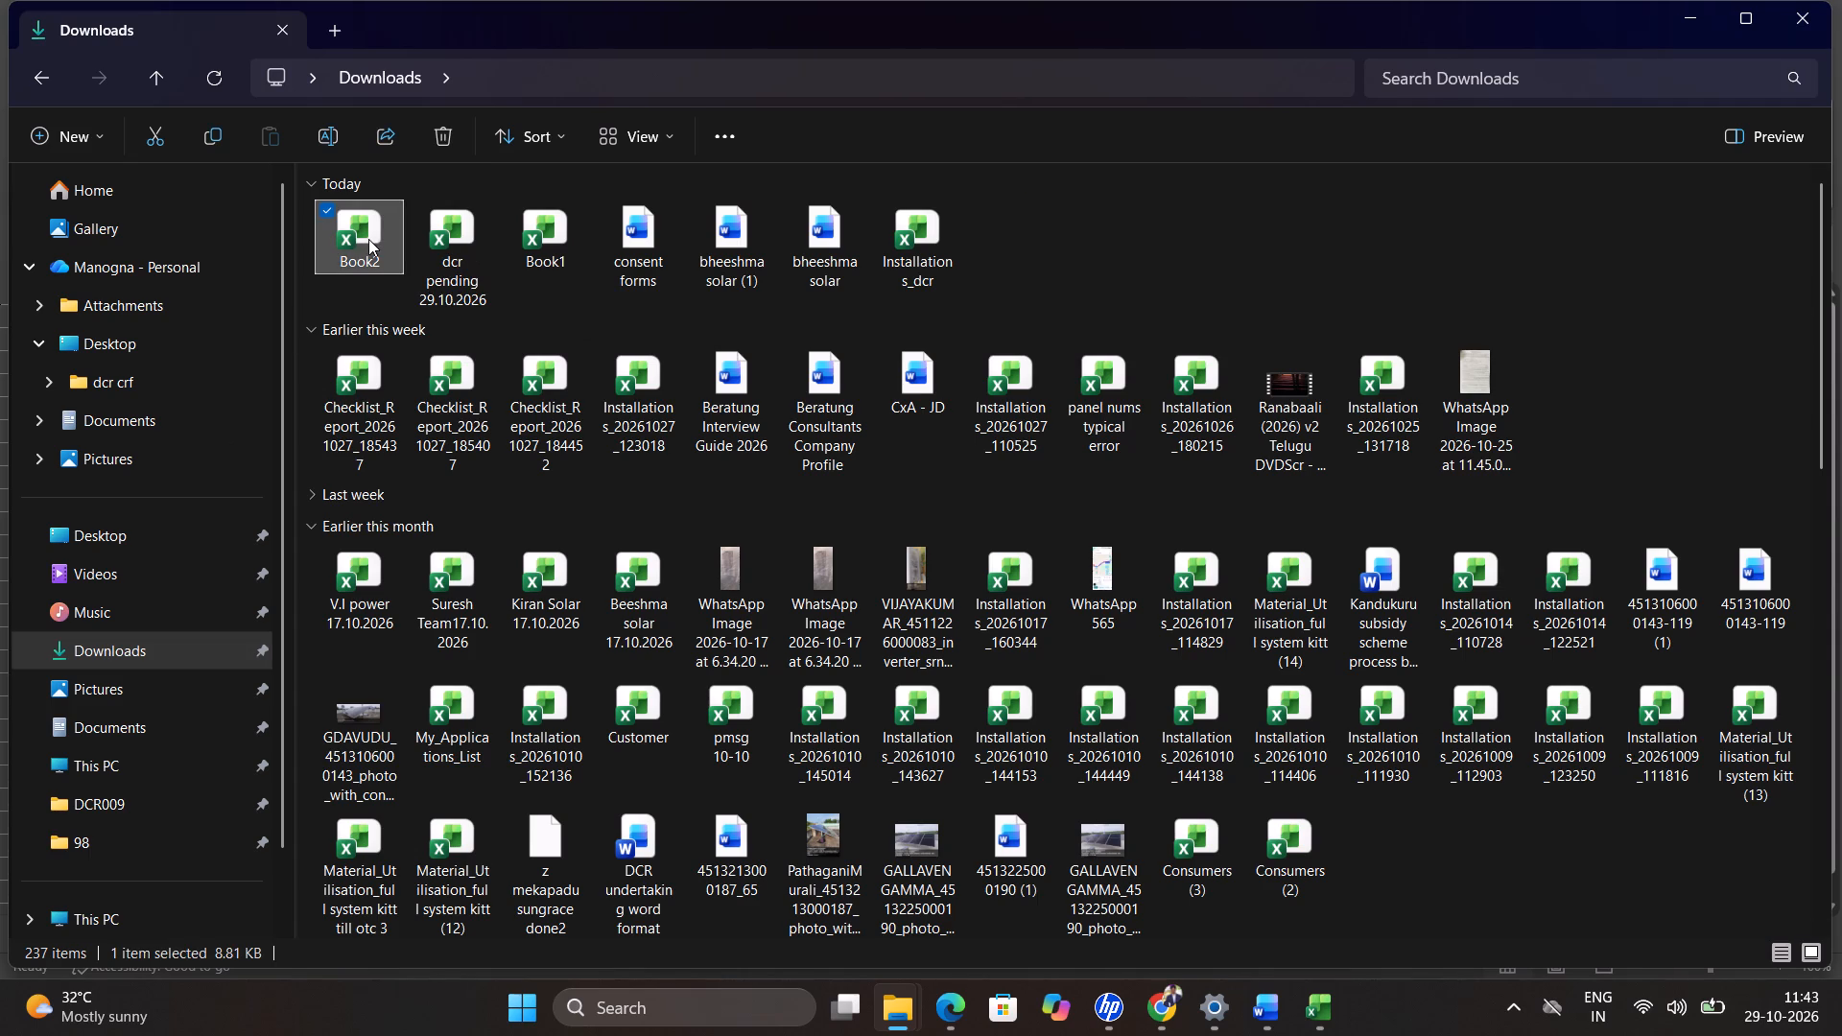
click(218, 129)
double_click(218, 129)
Switch to the Microsoft Edge browser.
click(941, 1003)
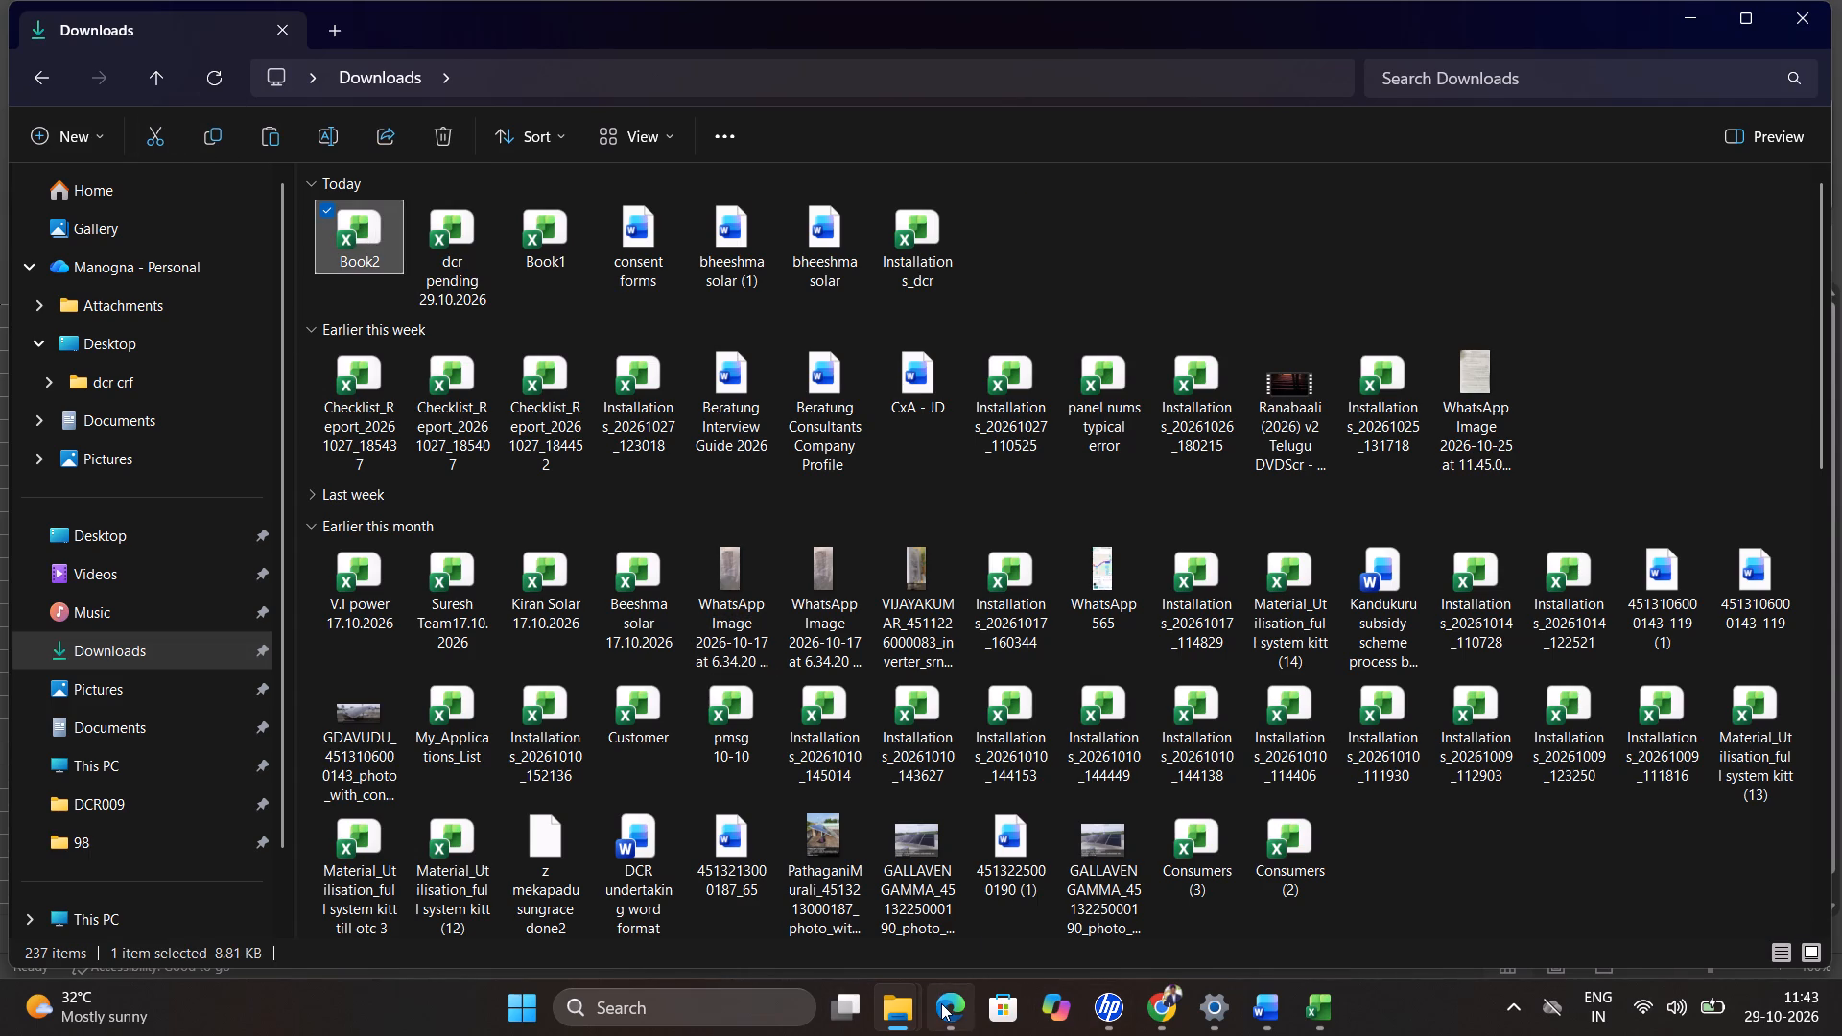